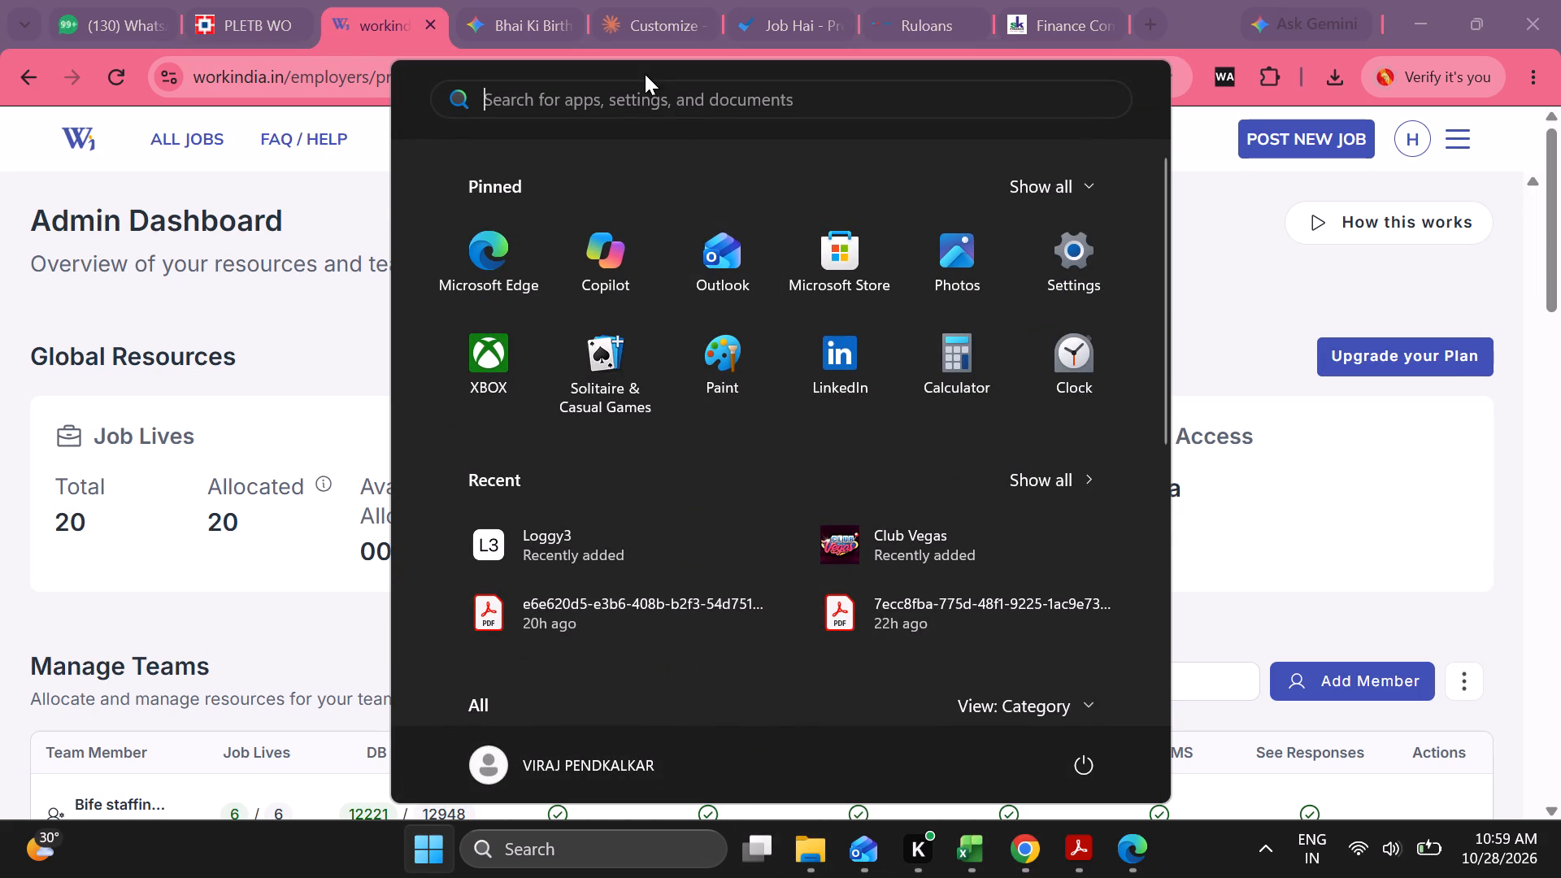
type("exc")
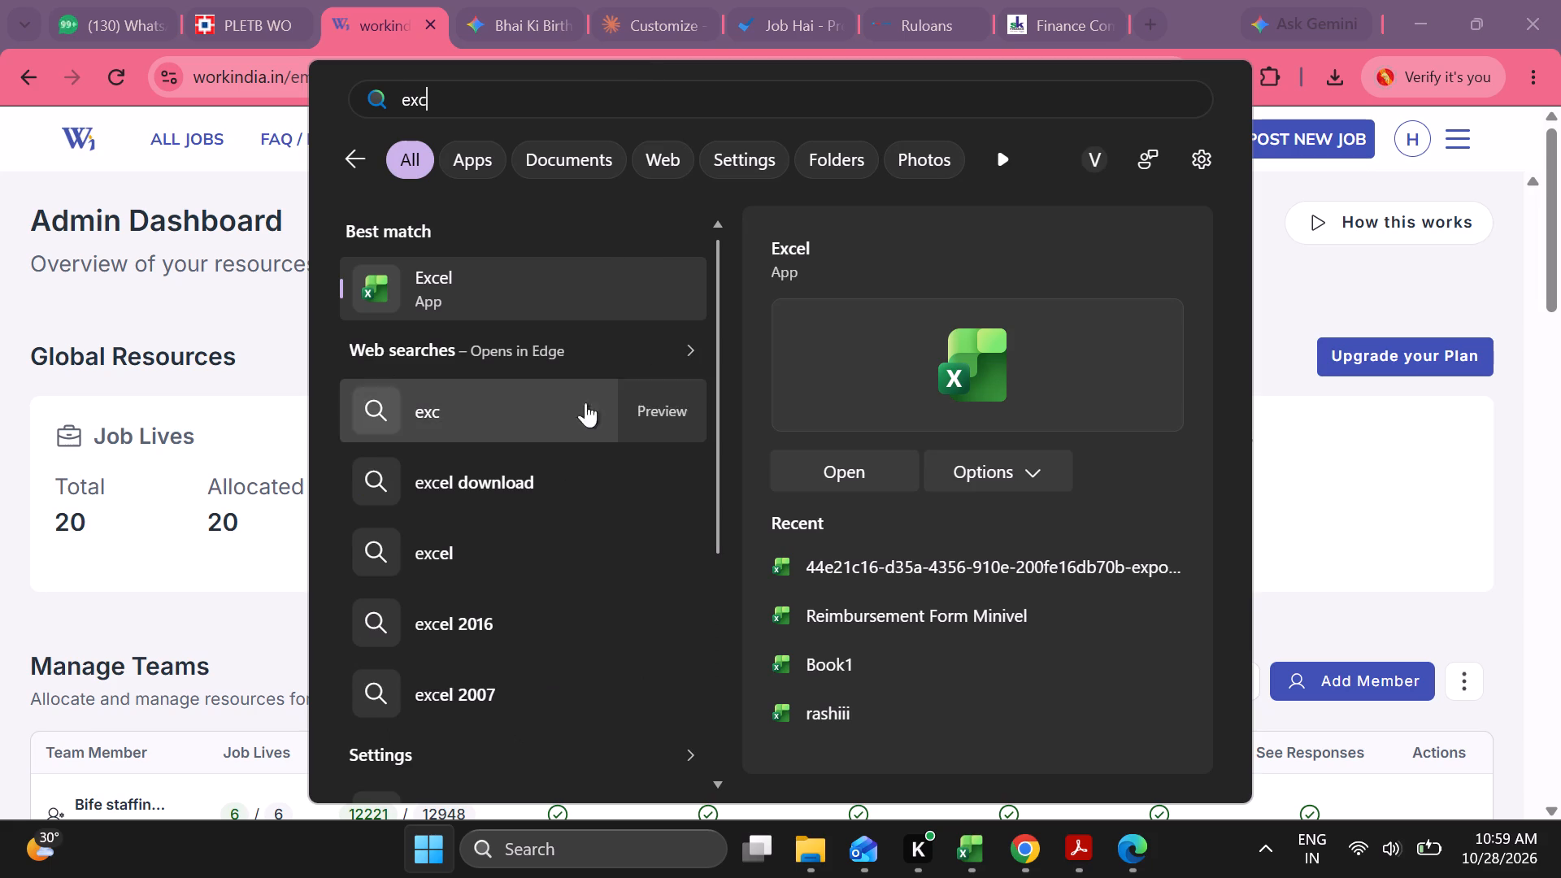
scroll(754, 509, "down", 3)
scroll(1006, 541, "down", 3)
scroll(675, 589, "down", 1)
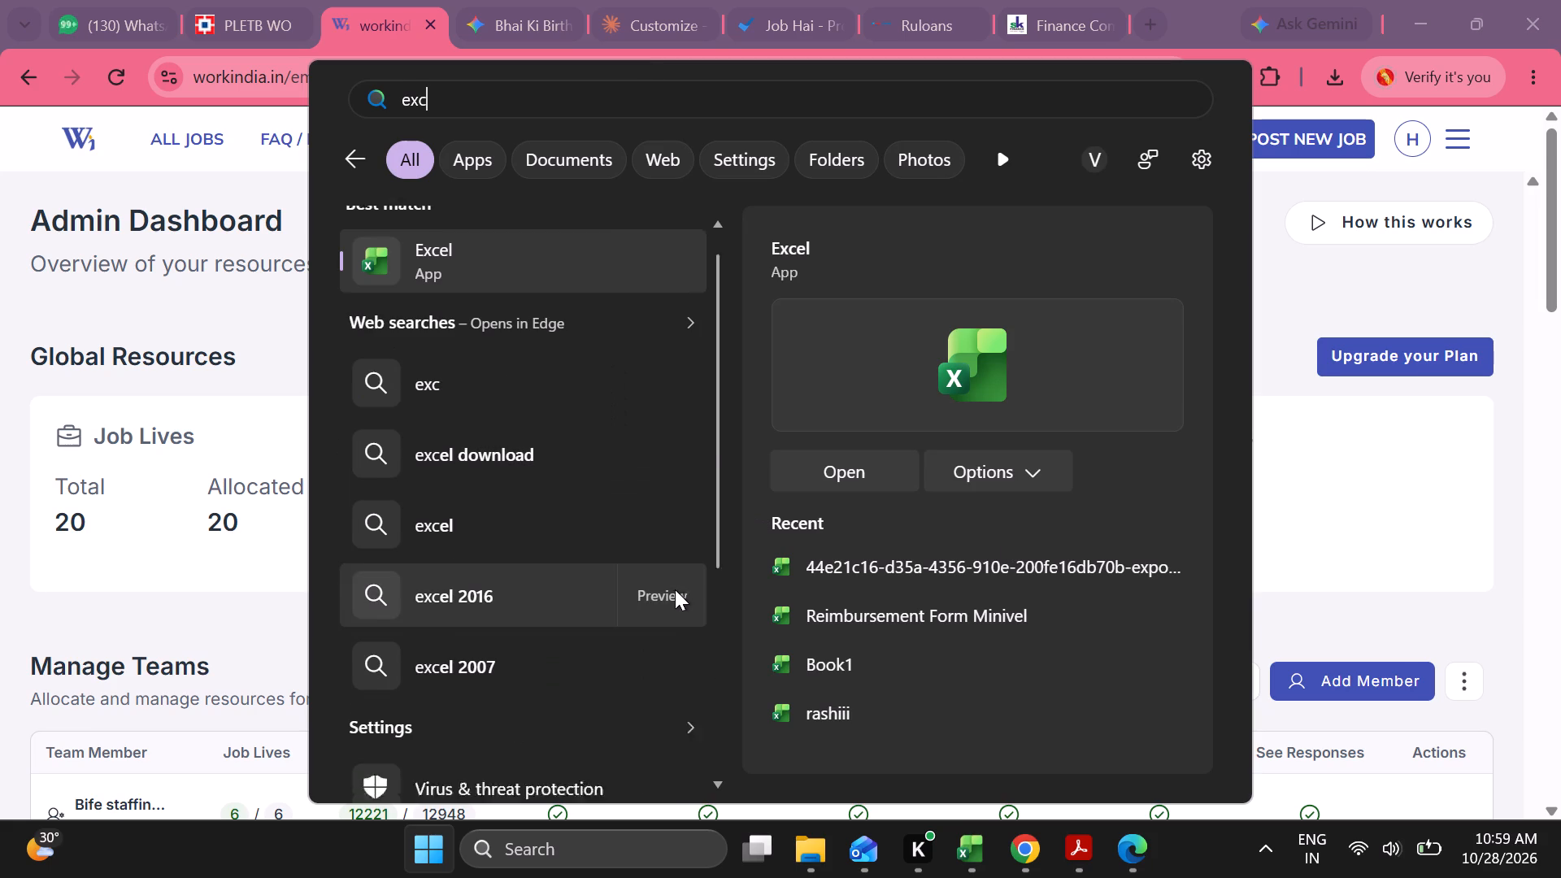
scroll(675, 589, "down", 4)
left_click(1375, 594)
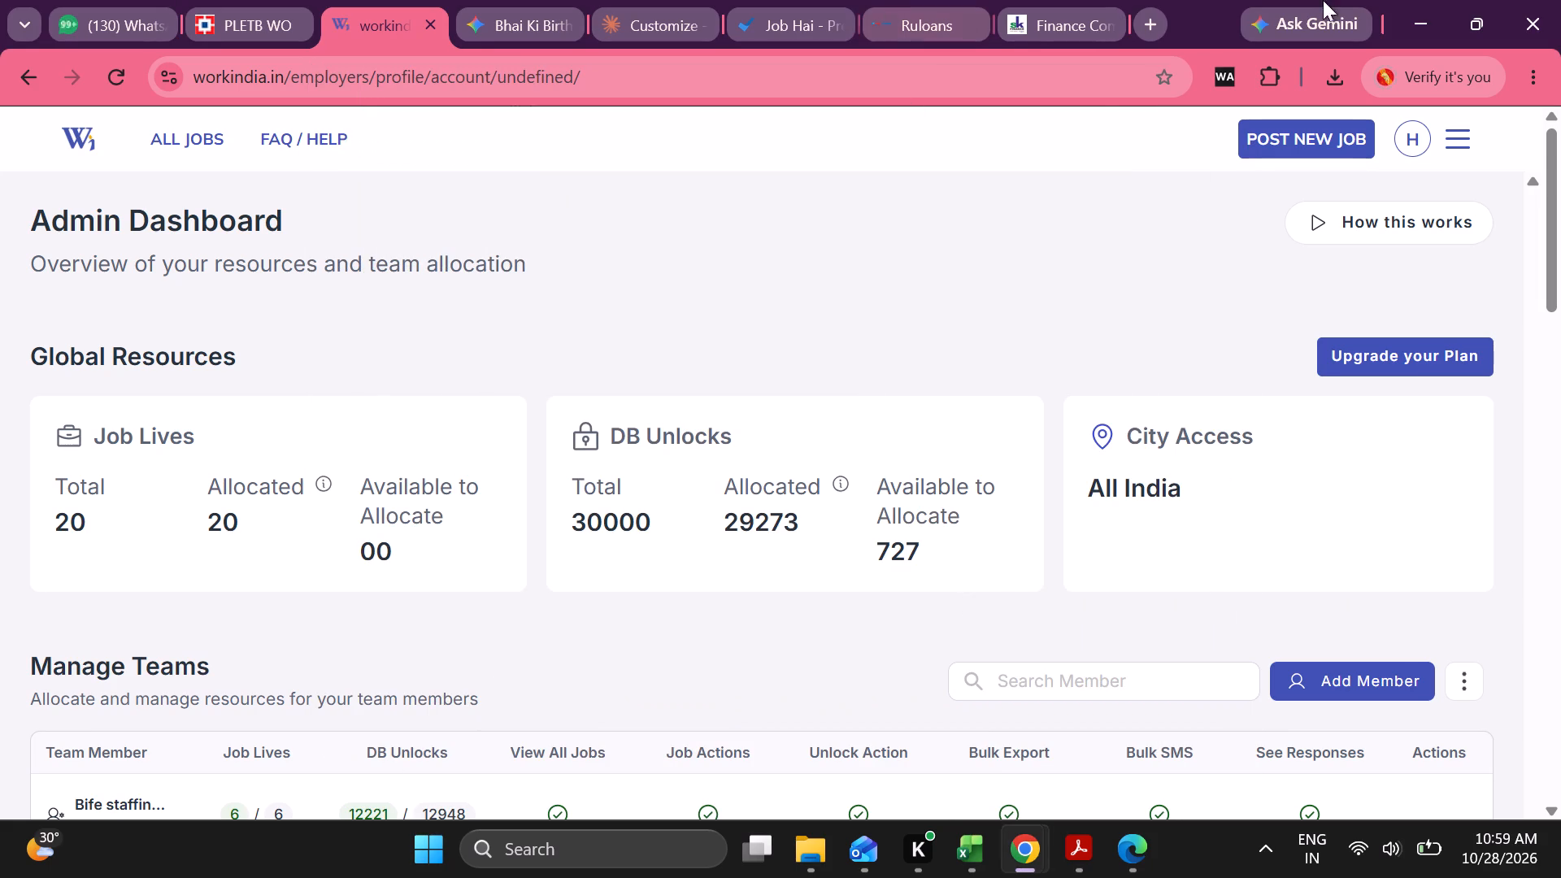
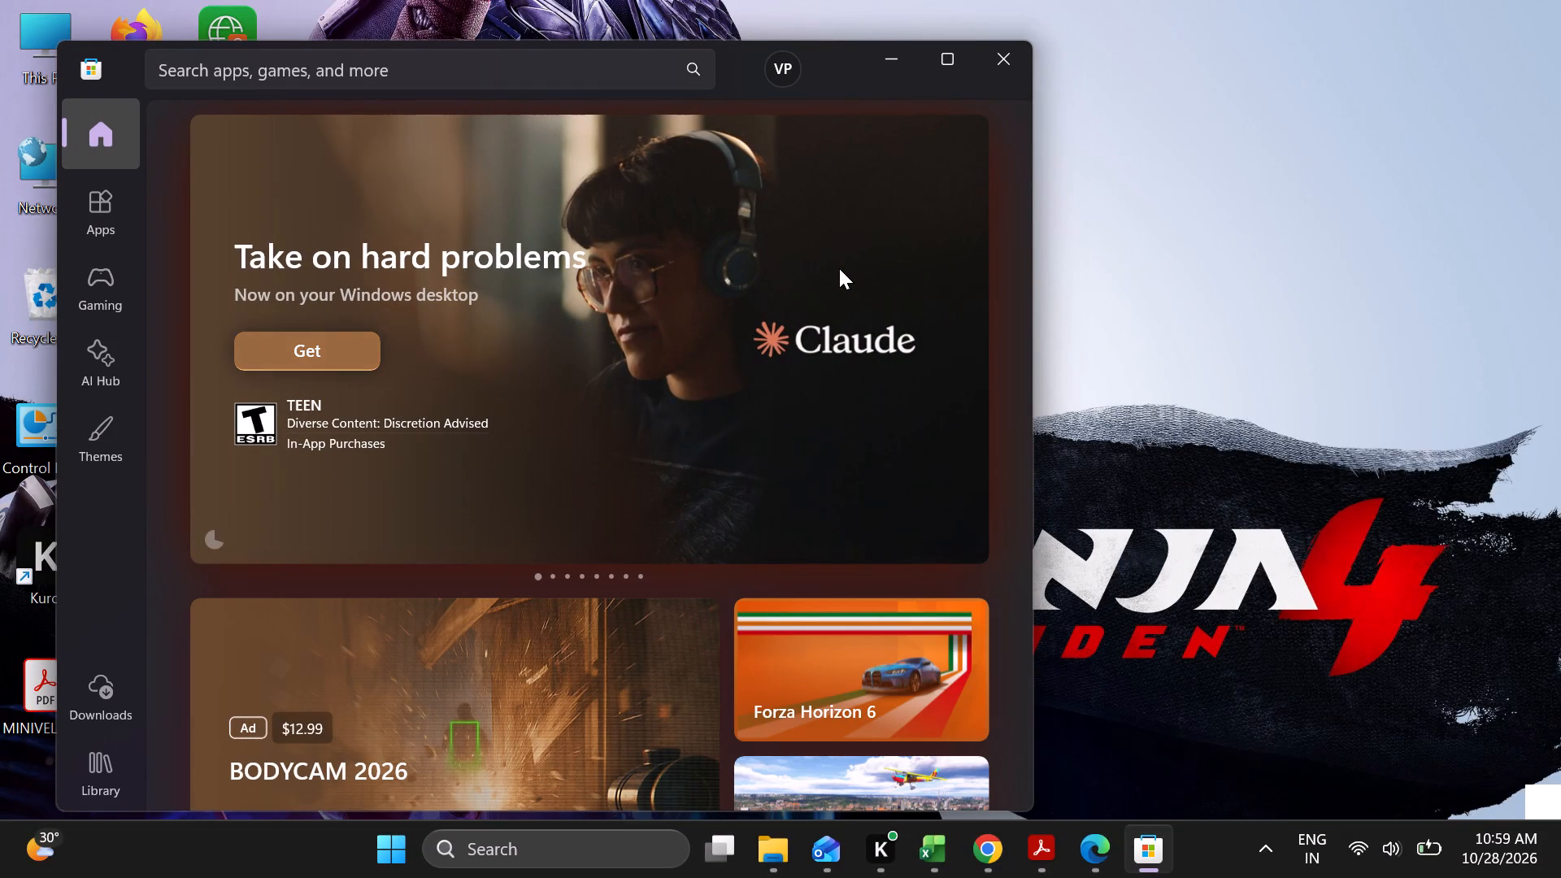
Search the Microsoft Store for "excel" and look through the spreadsheet and office apps in the results.
left_click(329, 66)
type("ec")
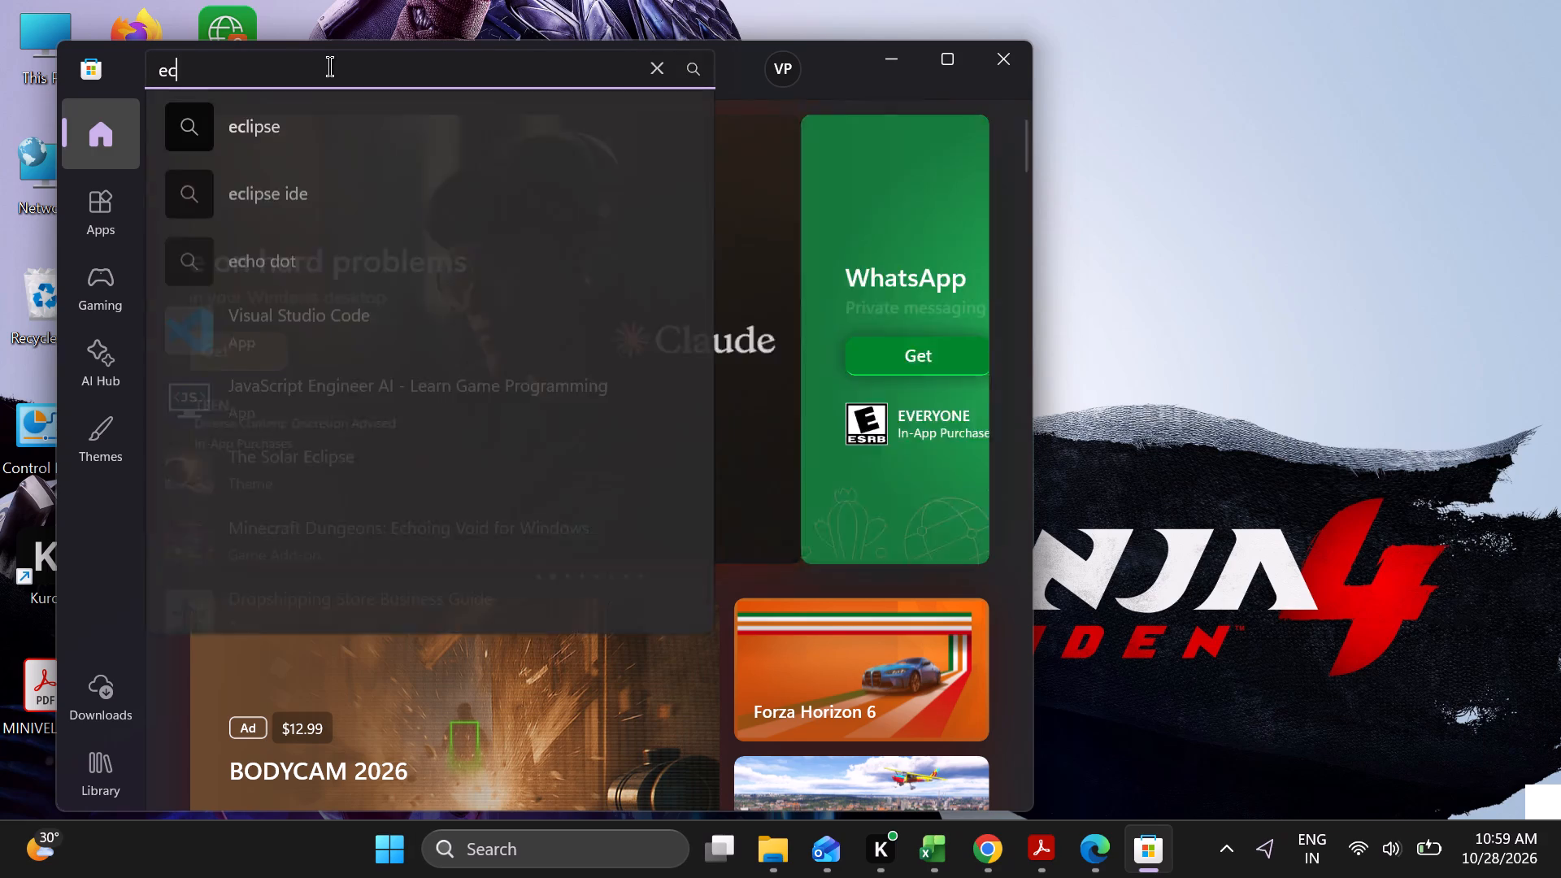
key("BackSpace")
type("xcel")
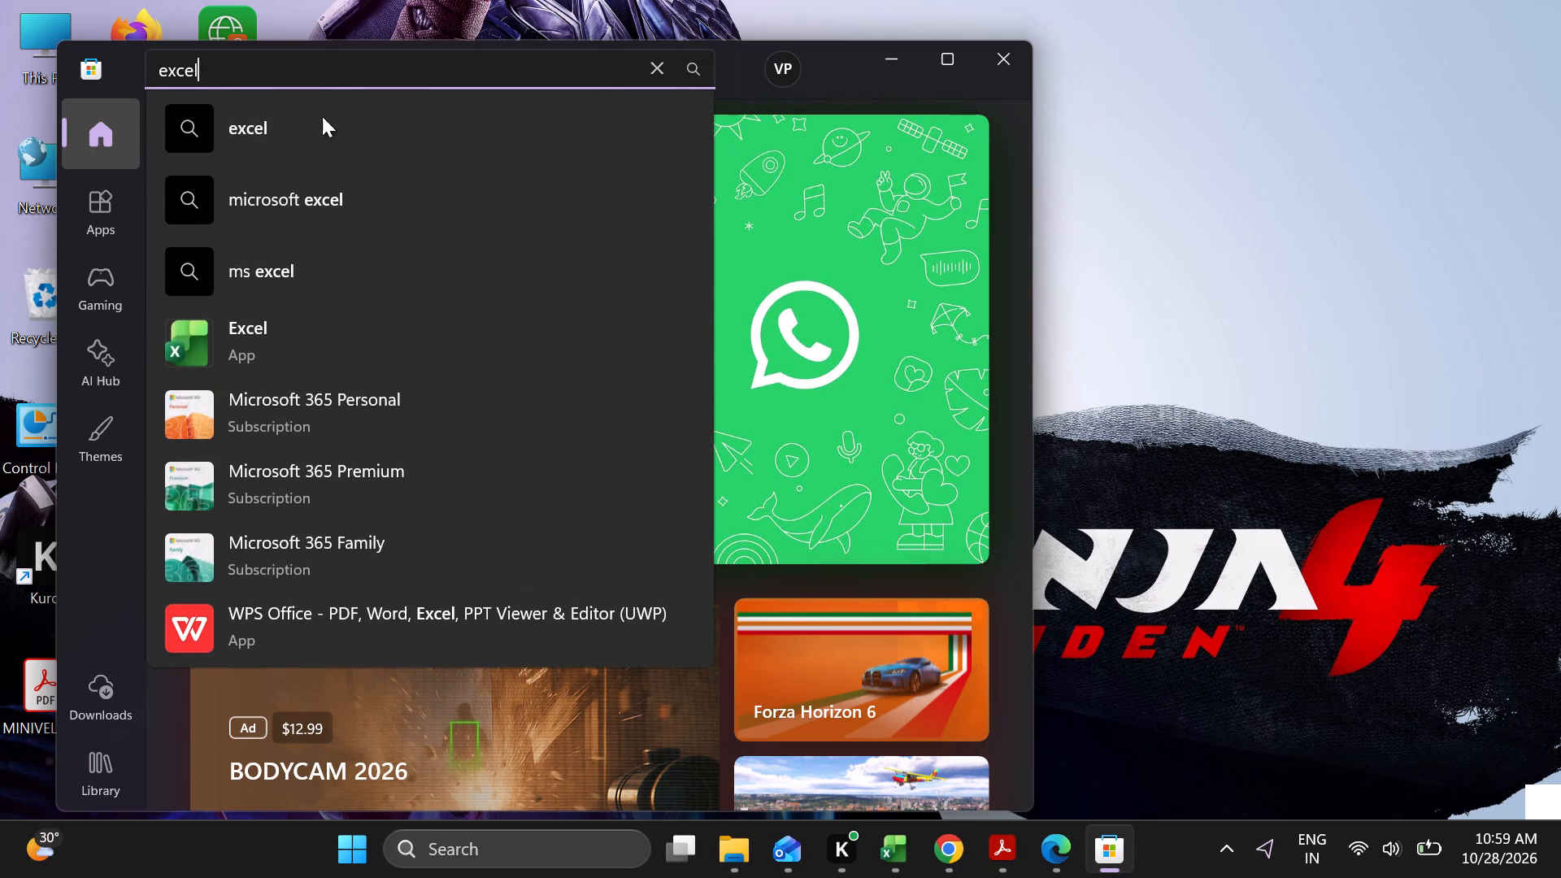
scroll(379, 303, "down", 2)
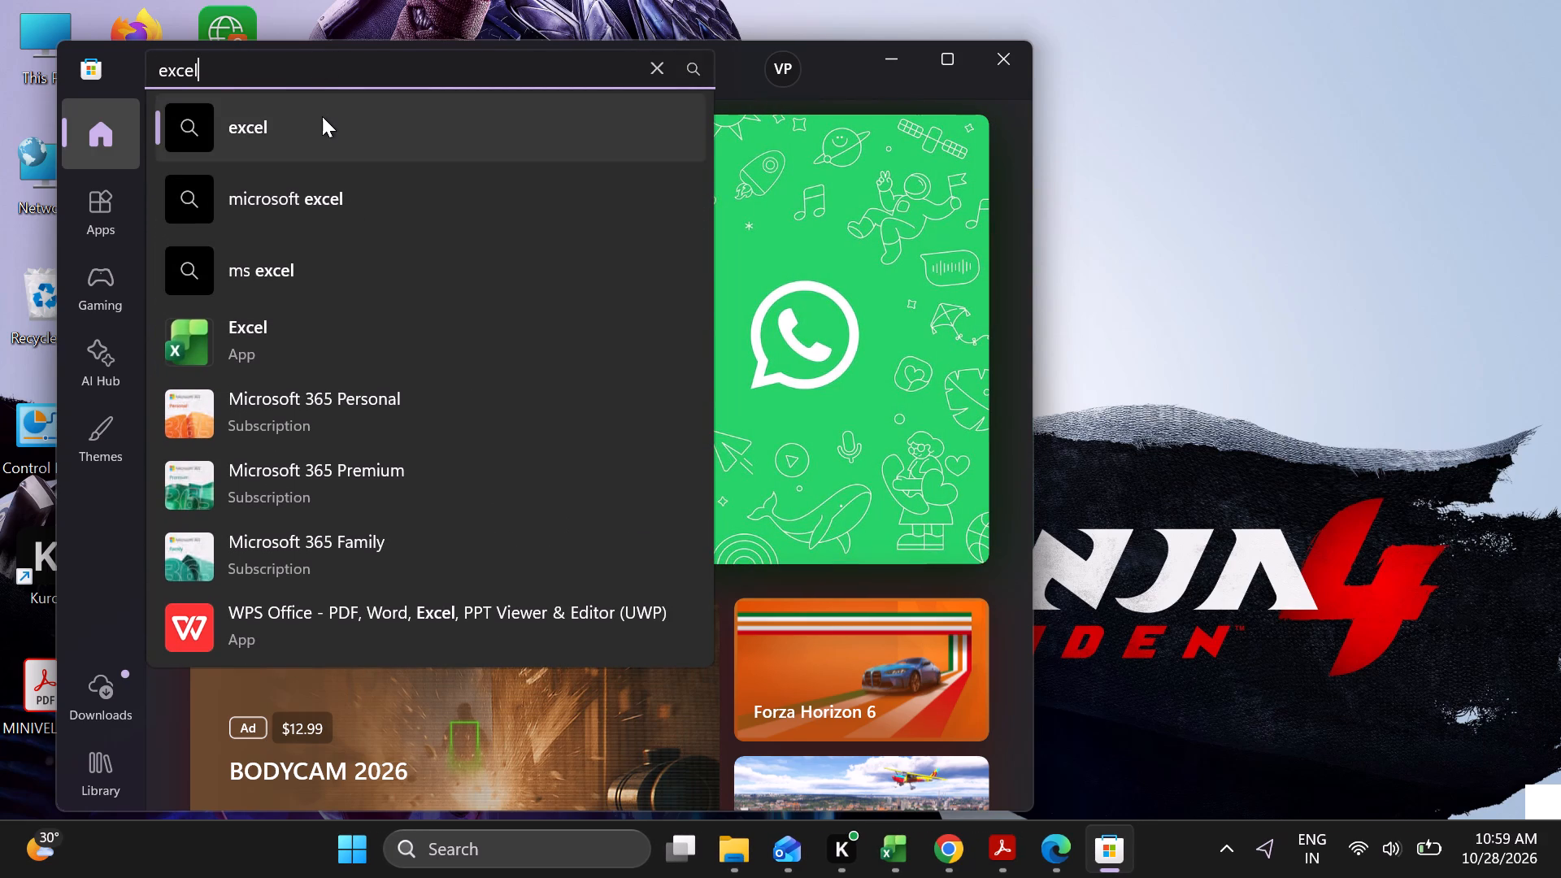
left_click(327, 124)
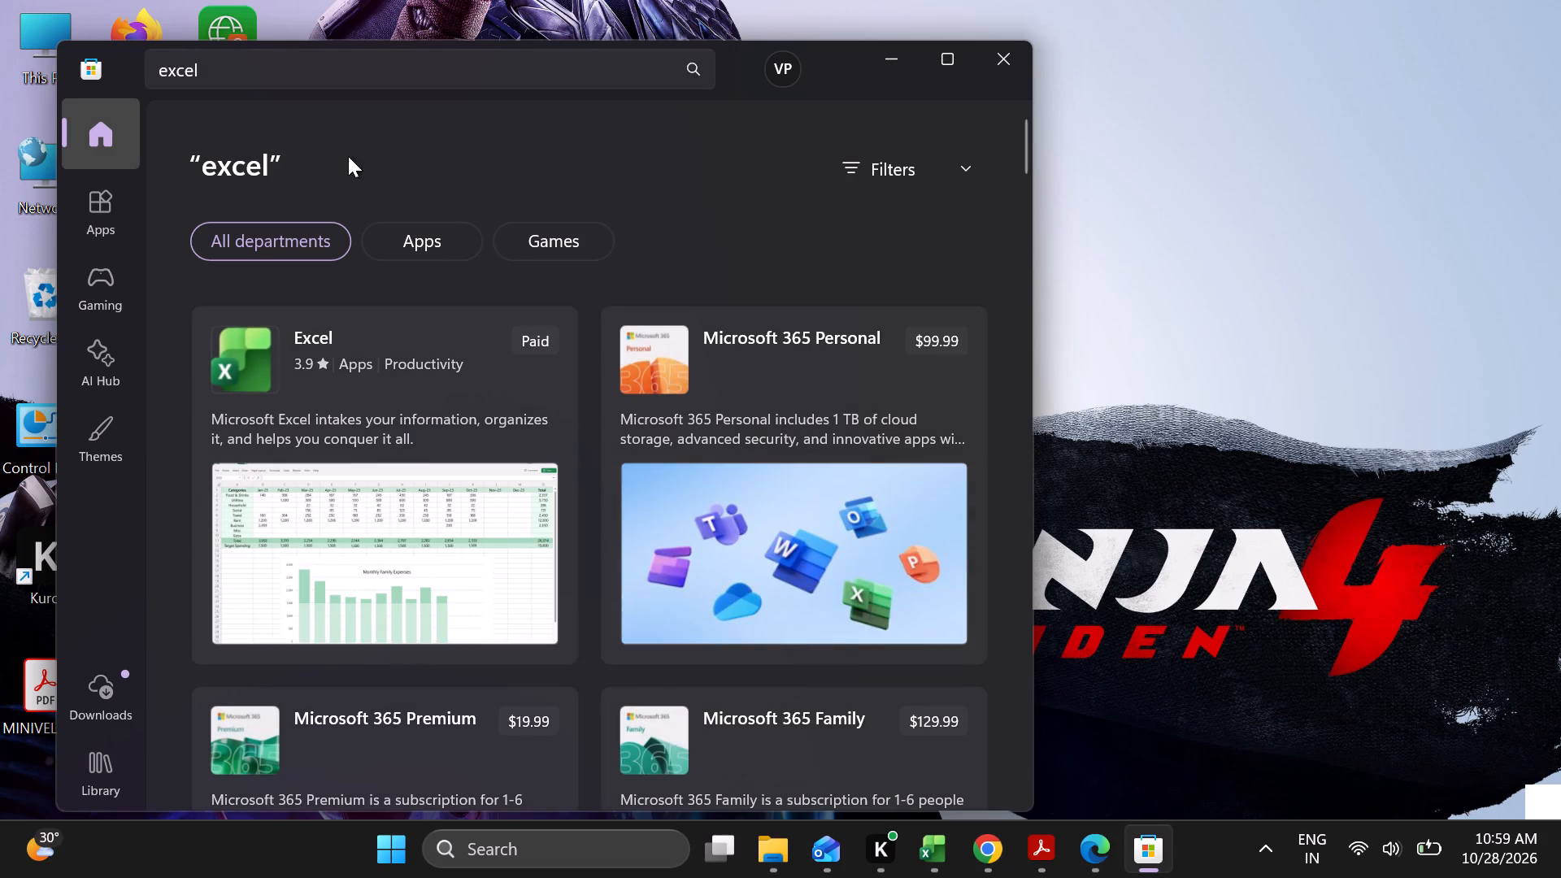
scroll(501, 399, "down", 1)
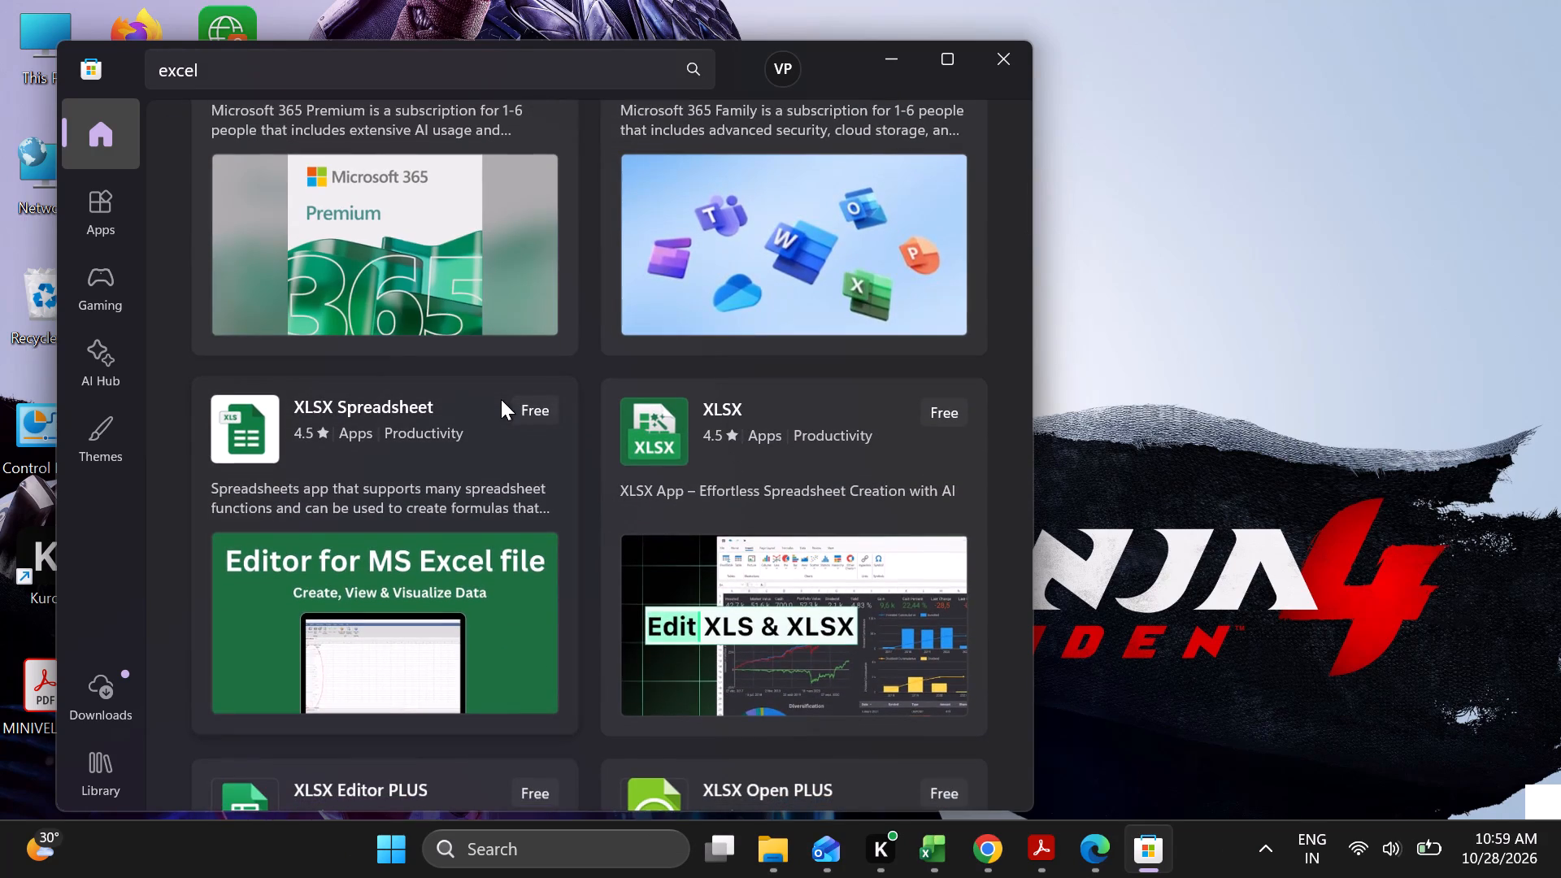
scroll(442, 358, "down", 3)
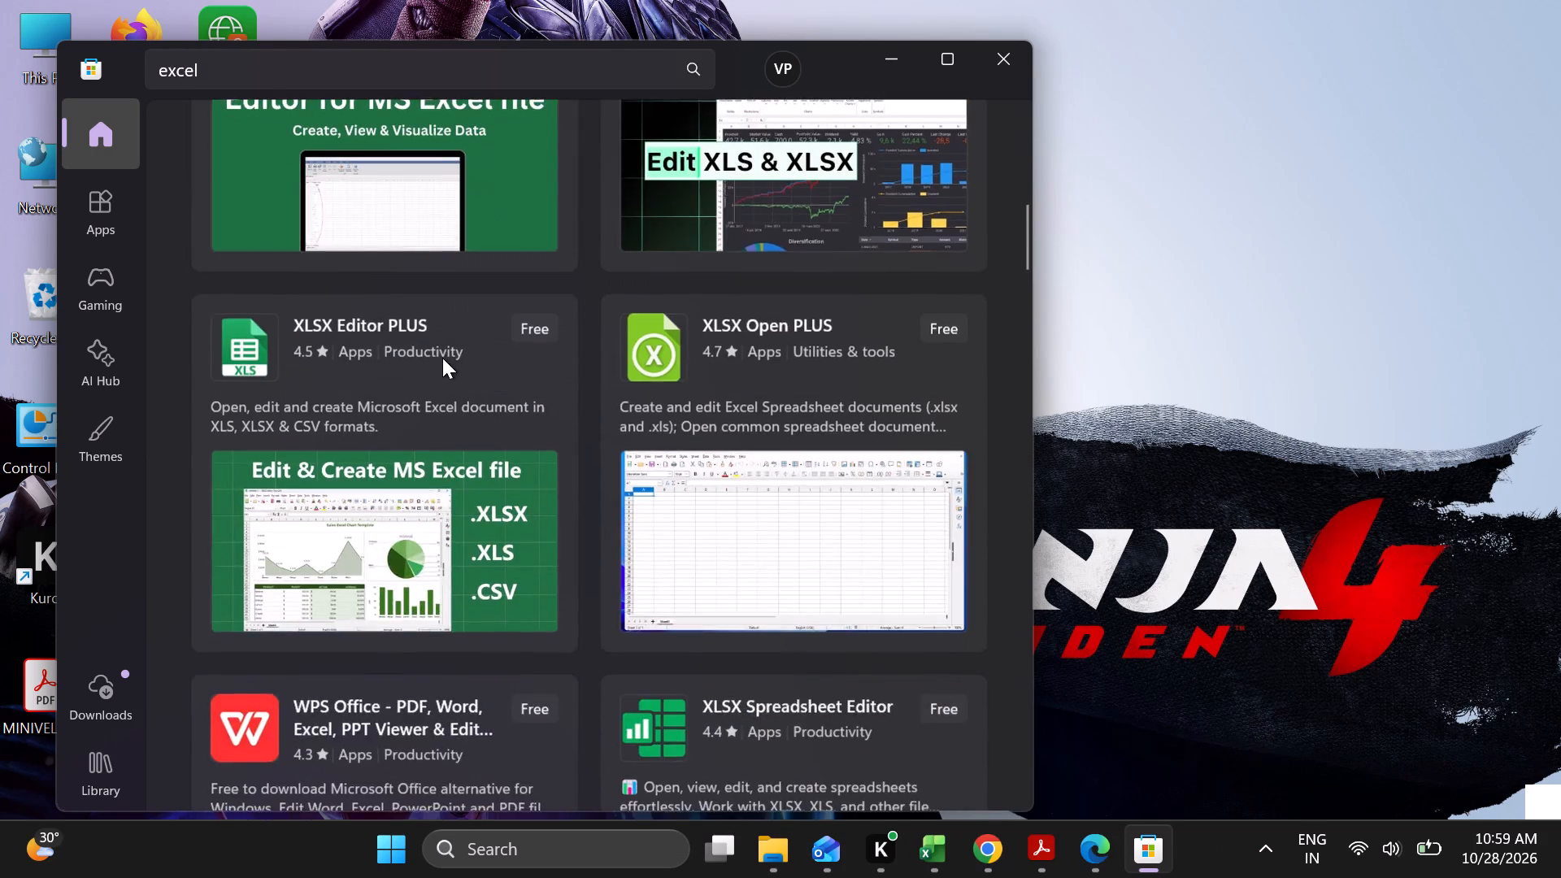
scroll(442, 358, "down", 7)
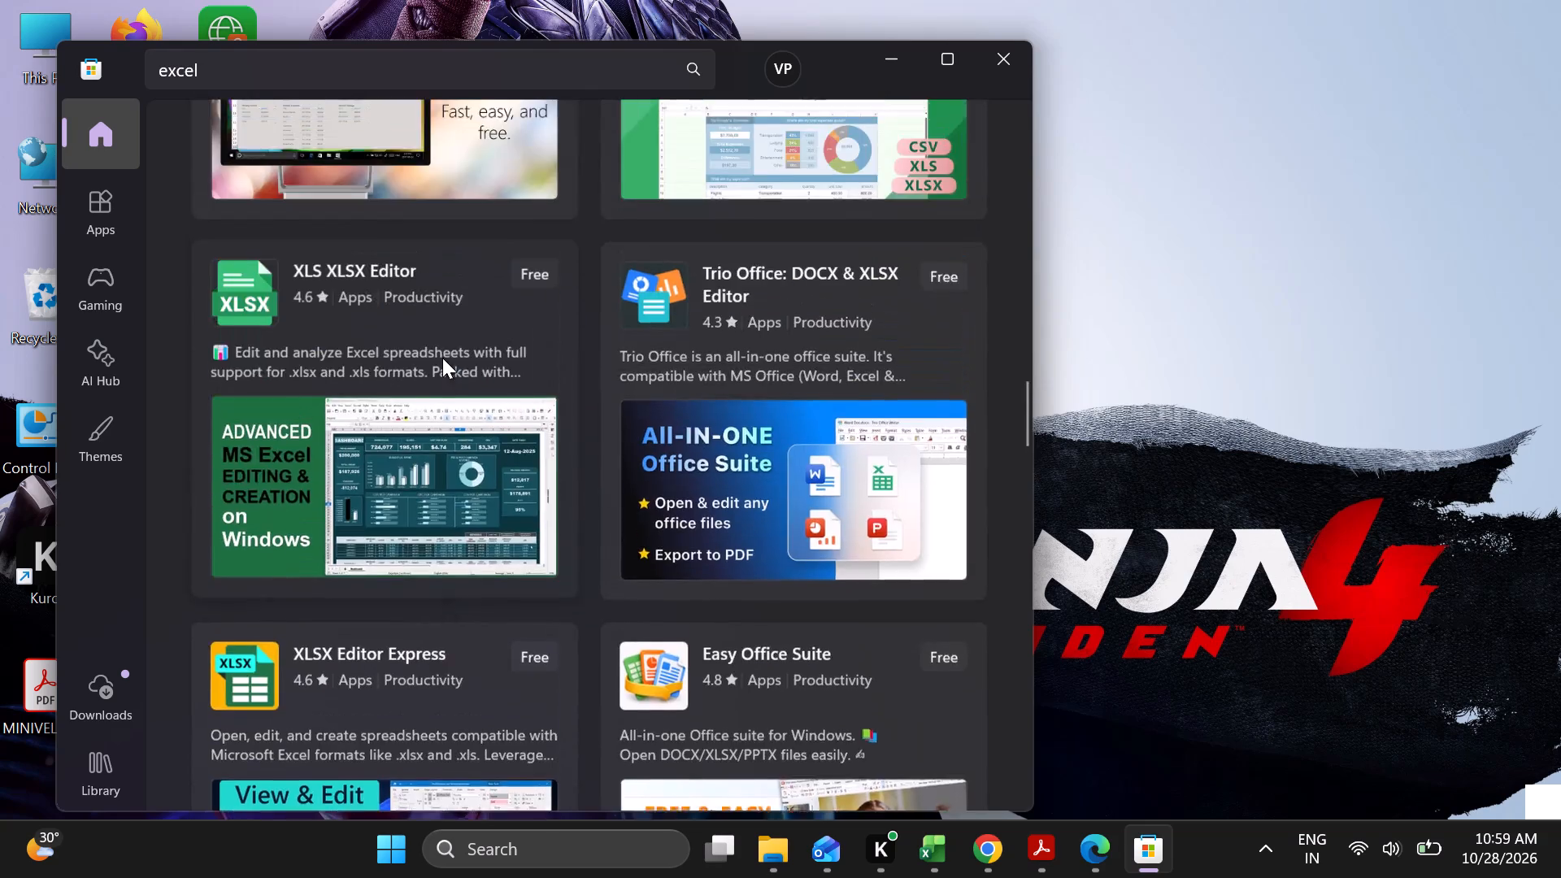
scroll(442, 358, "up", 12)
left_click(1146, 376)
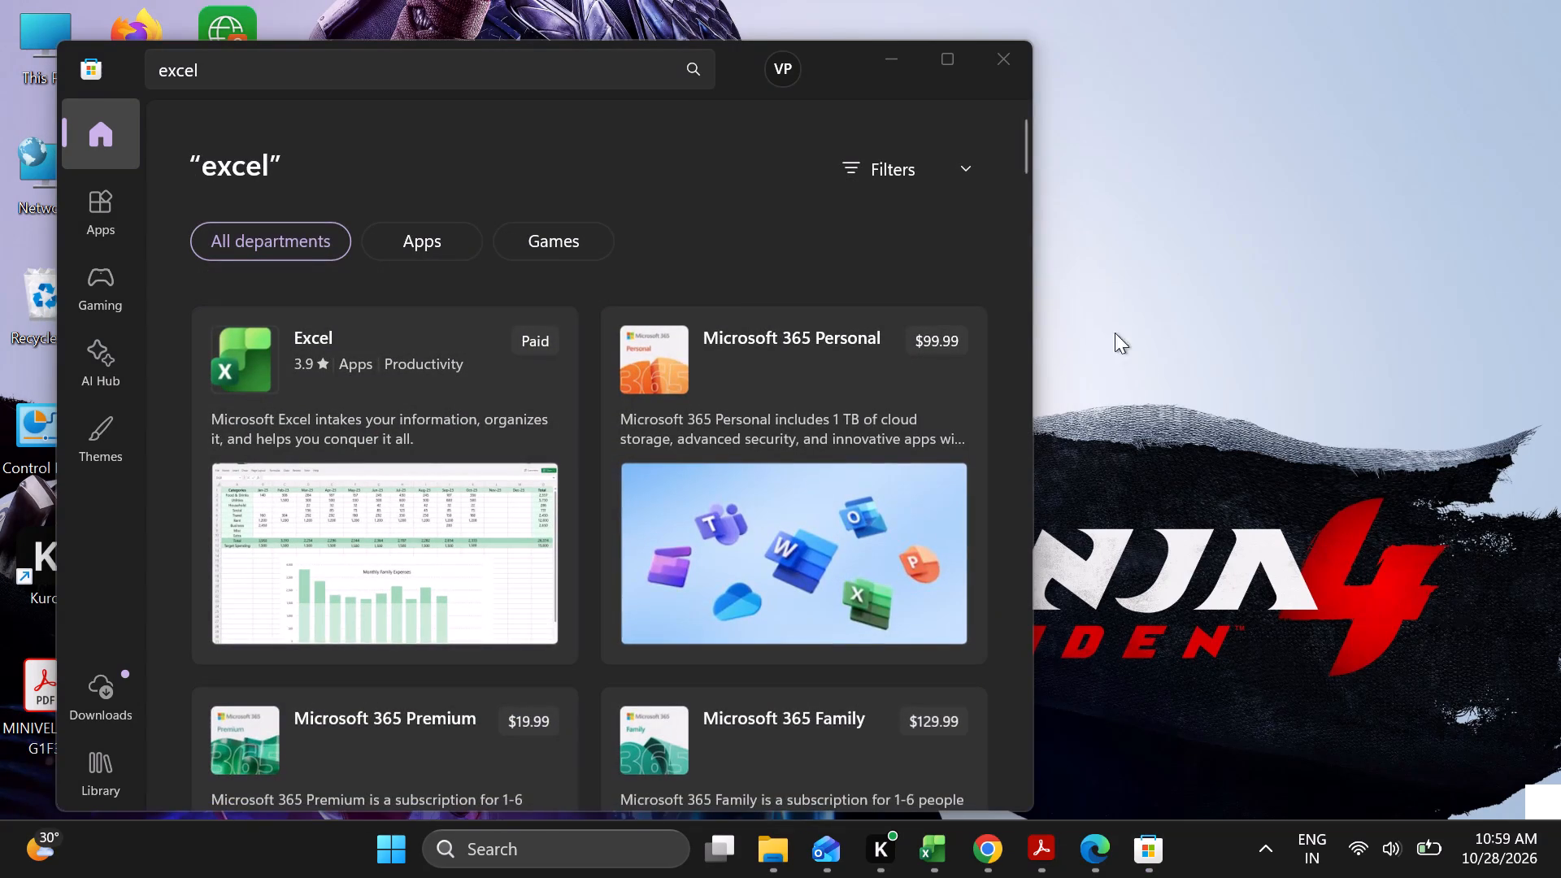
scroll(1060, 276, "down", 1)
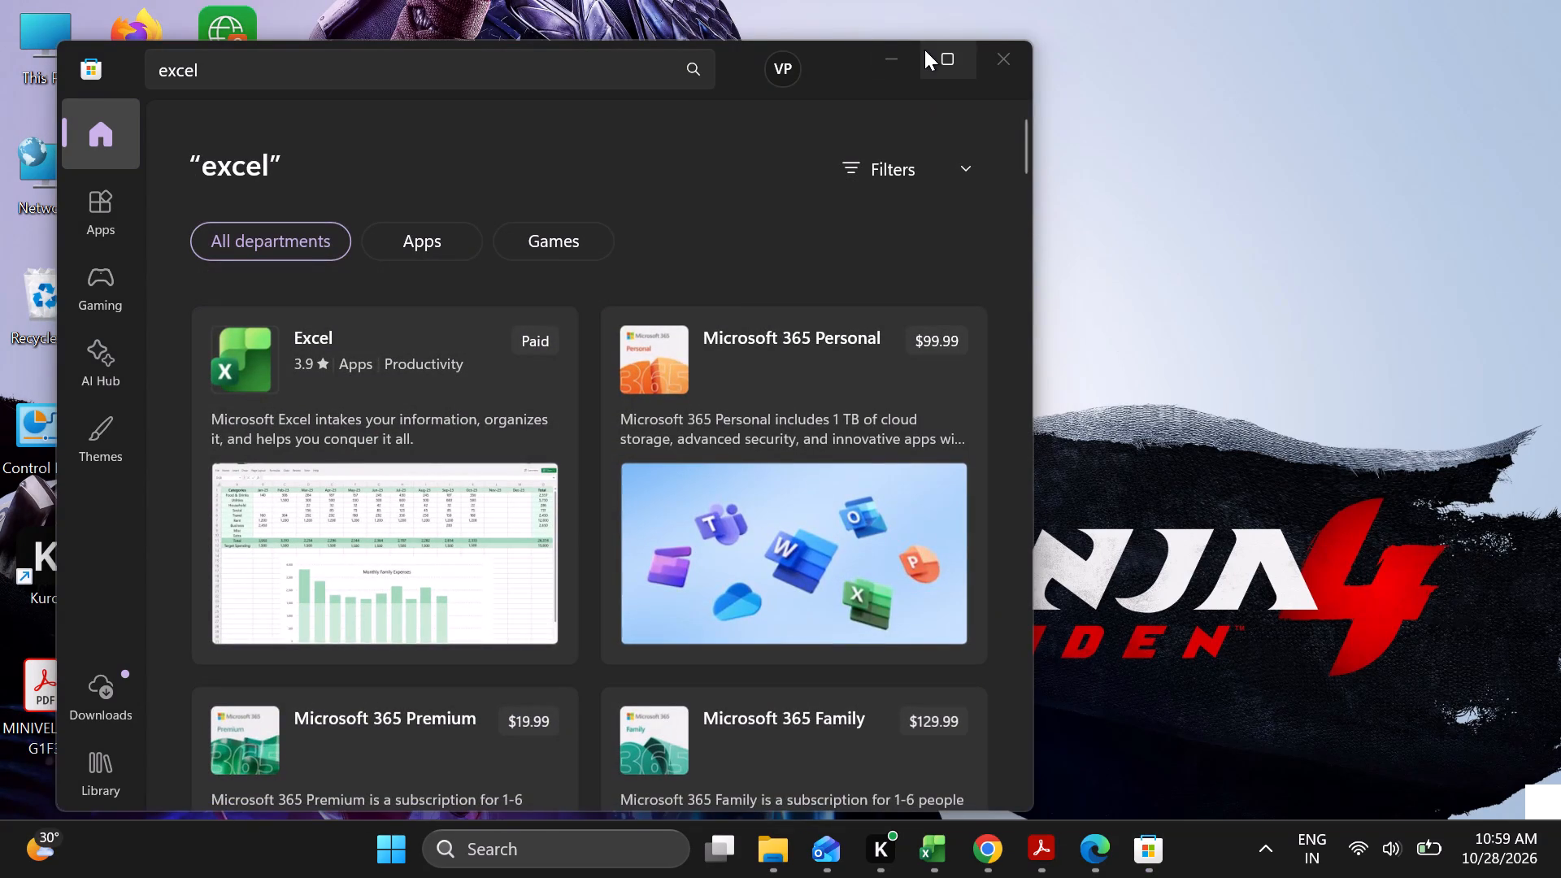
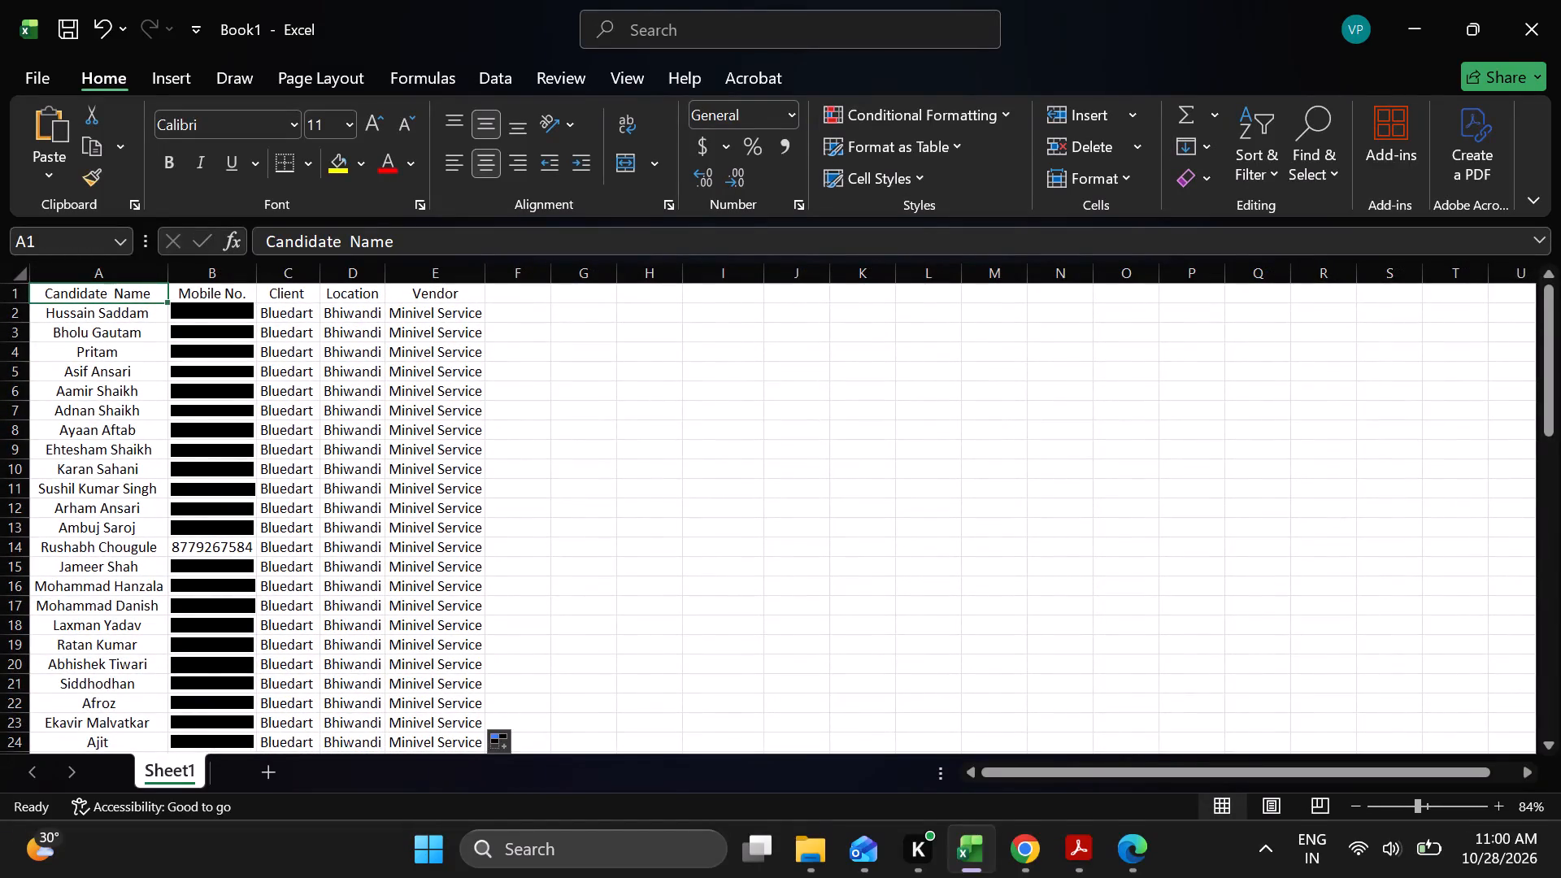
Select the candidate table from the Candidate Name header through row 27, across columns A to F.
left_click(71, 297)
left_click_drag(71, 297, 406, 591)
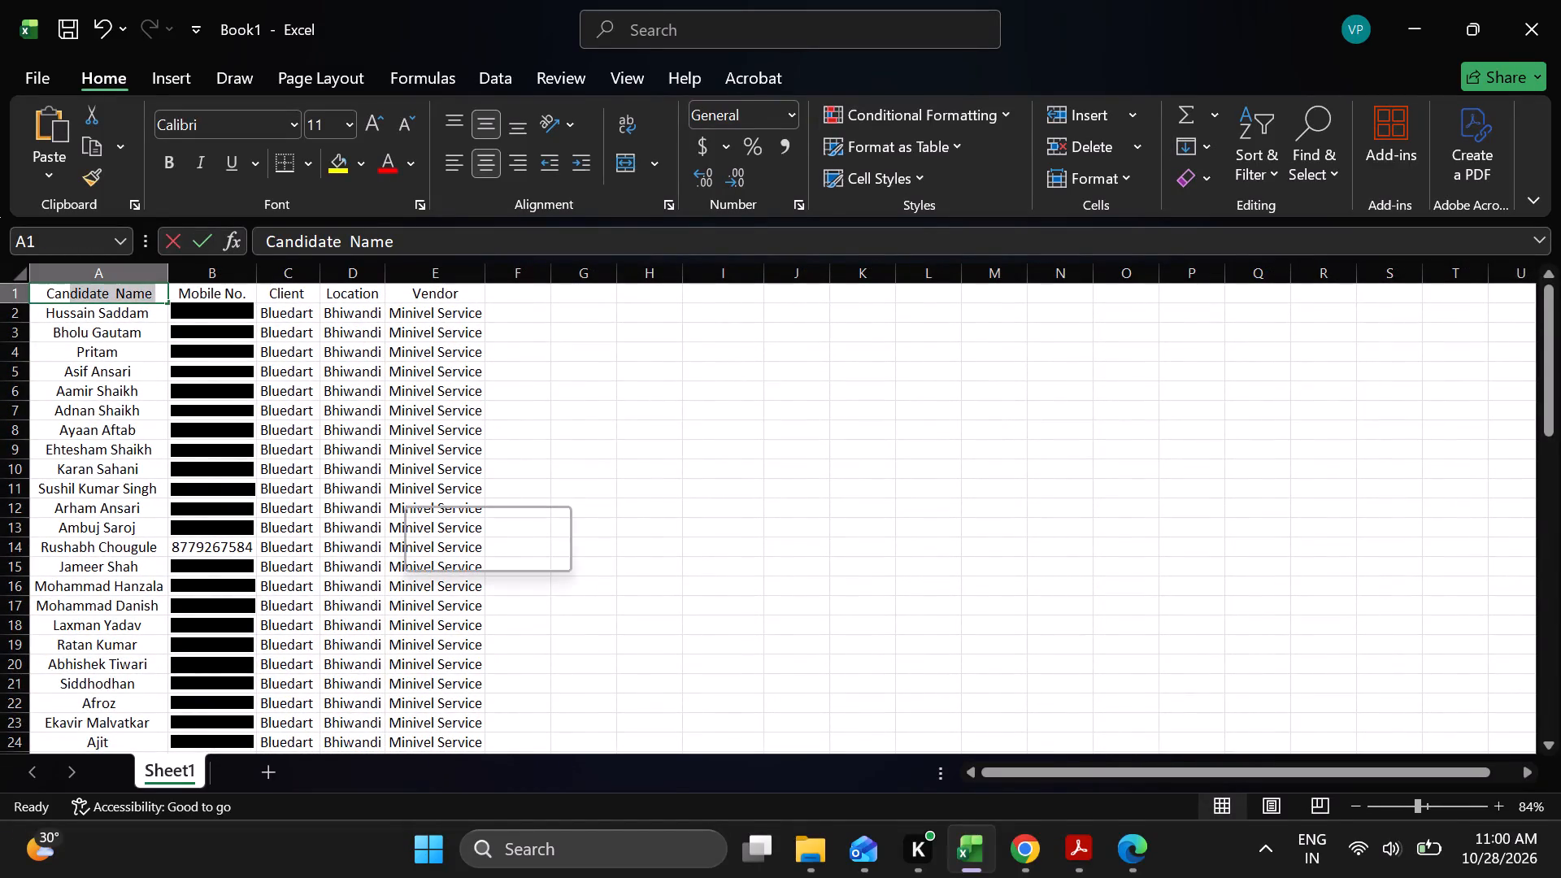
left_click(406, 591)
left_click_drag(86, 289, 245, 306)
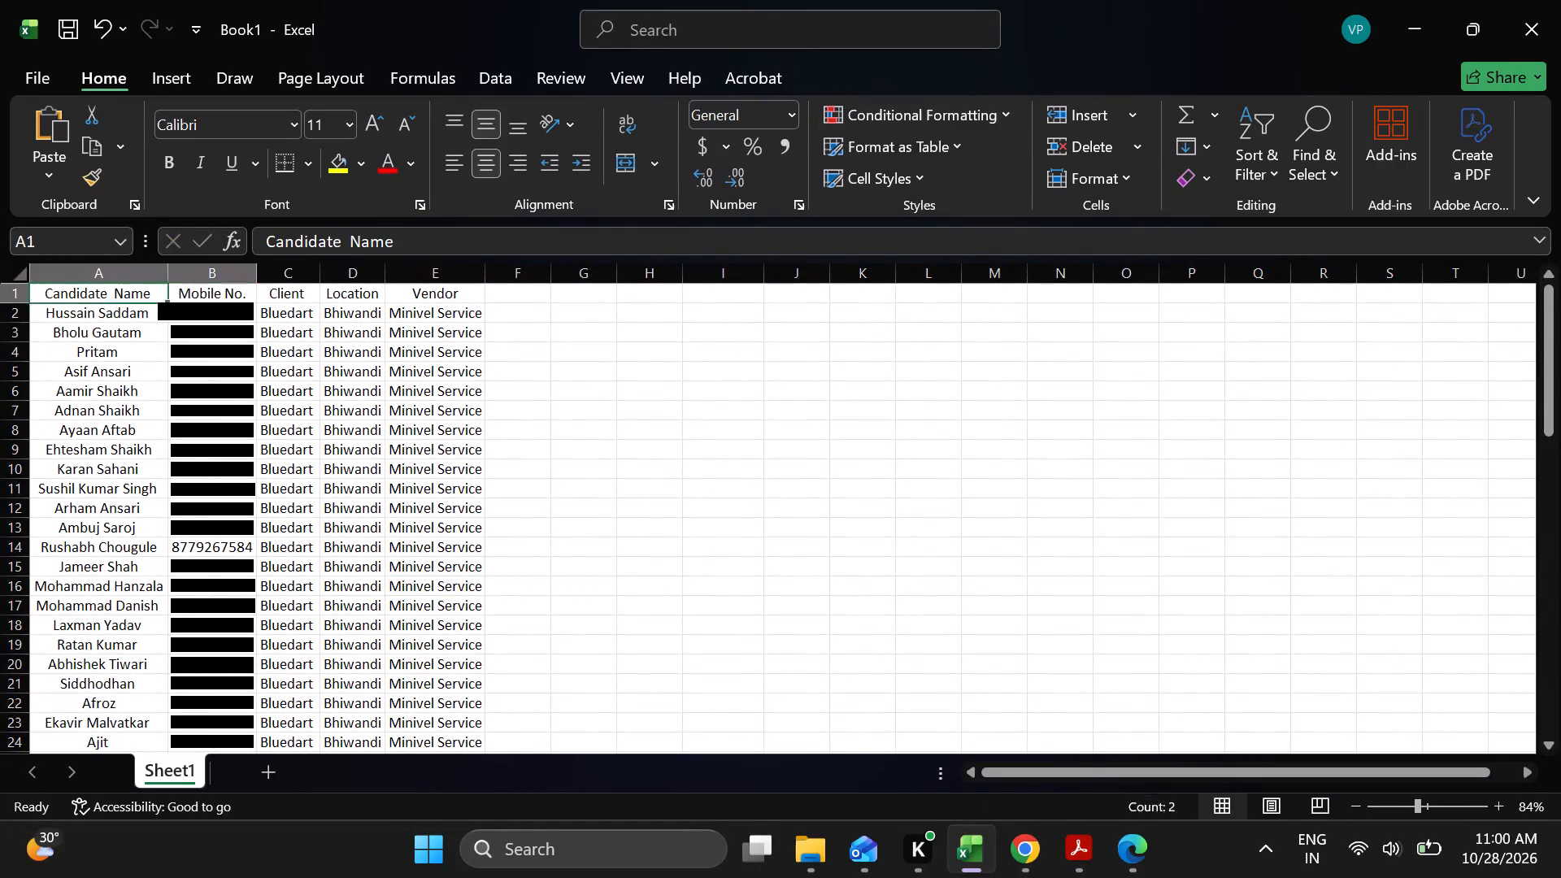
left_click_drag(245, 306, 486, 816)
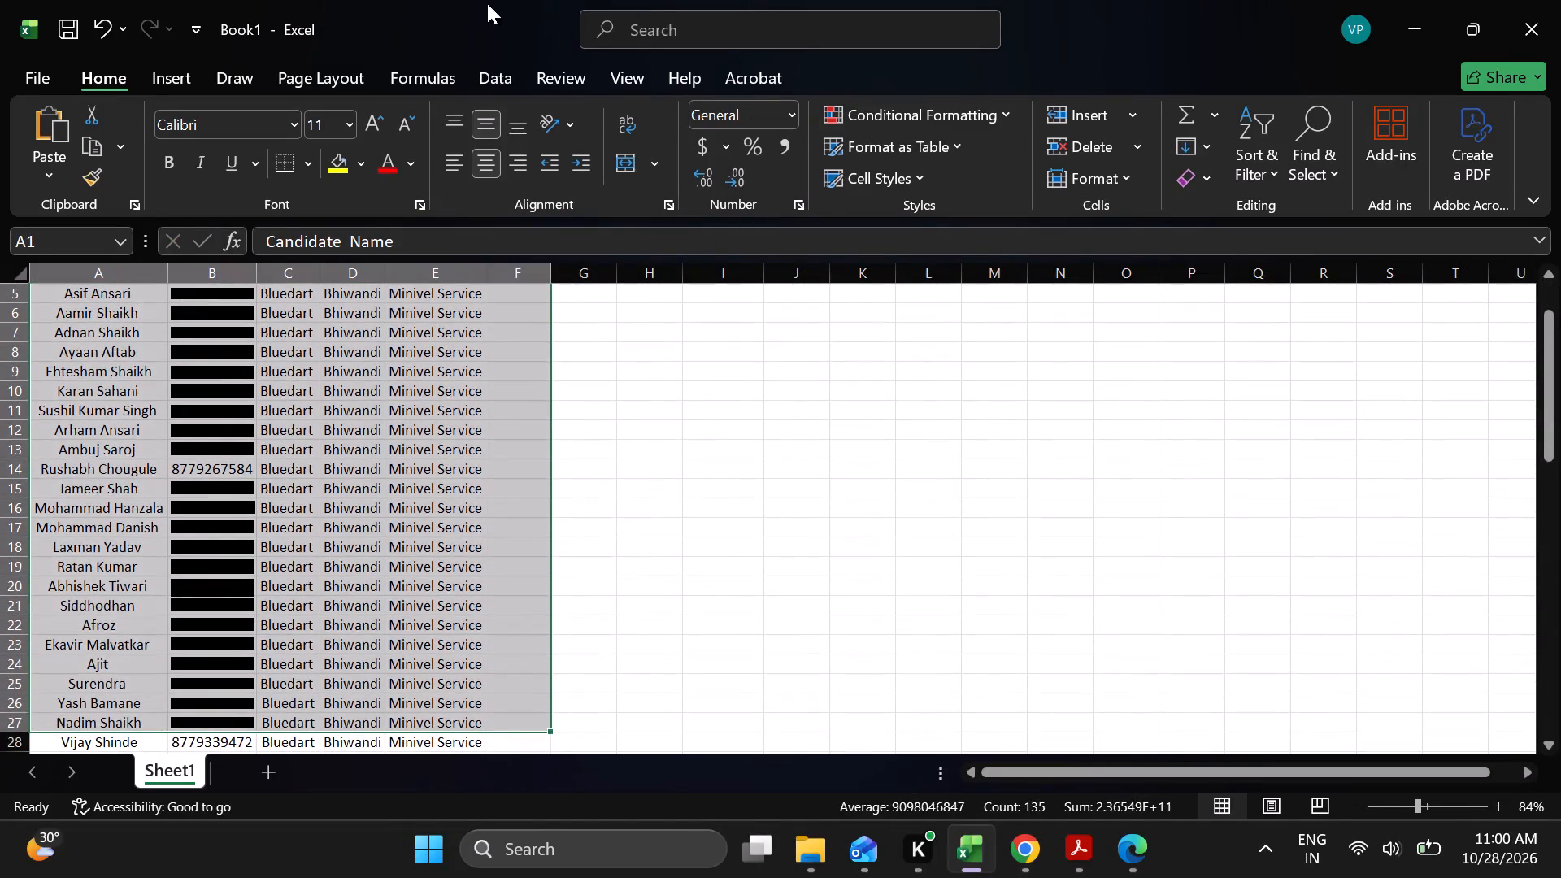
Save the workbook as "bluedart bhiwandi data" in the personal OneDrive Documents folder.
left_click(59, 26)
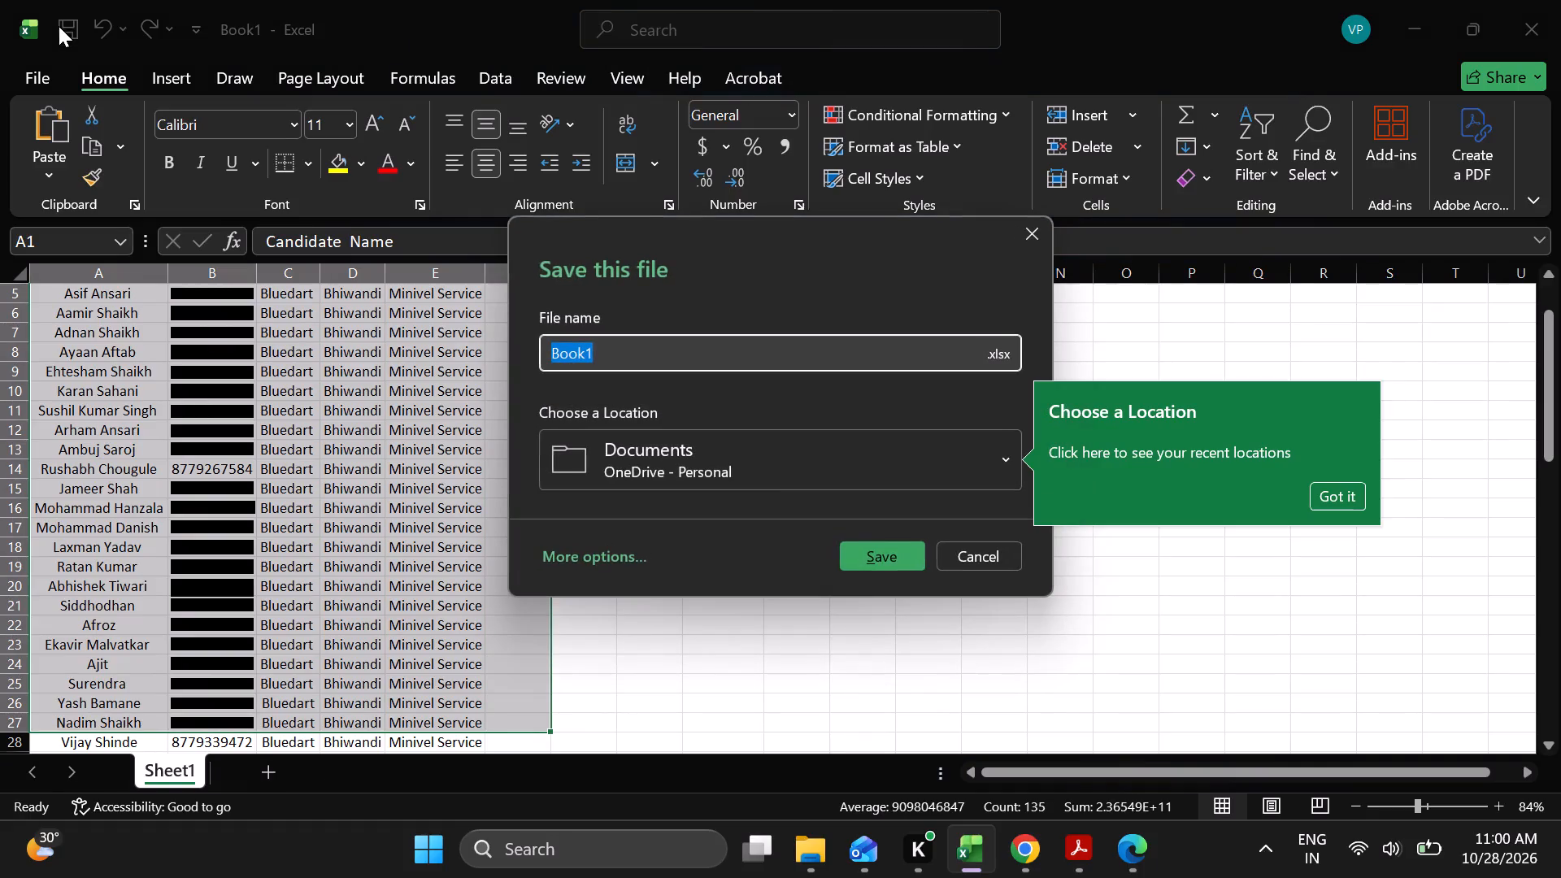
key("BackSpace")
type("blu")
key("e")
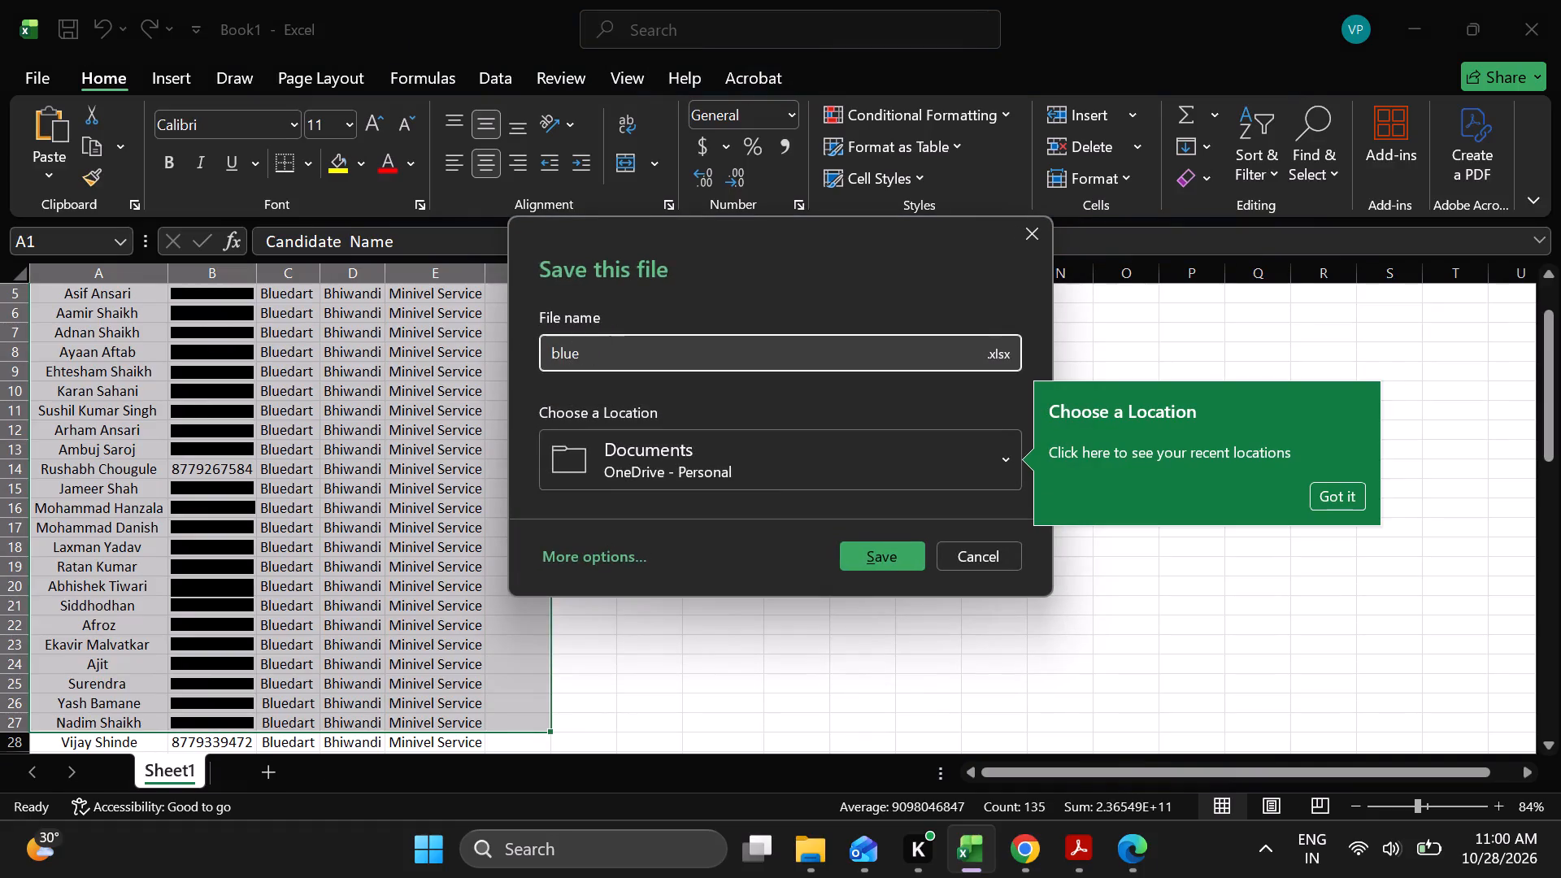
type("dr")
key("BackSpace")
type("art")
key("space")
type("bhiwandi data")
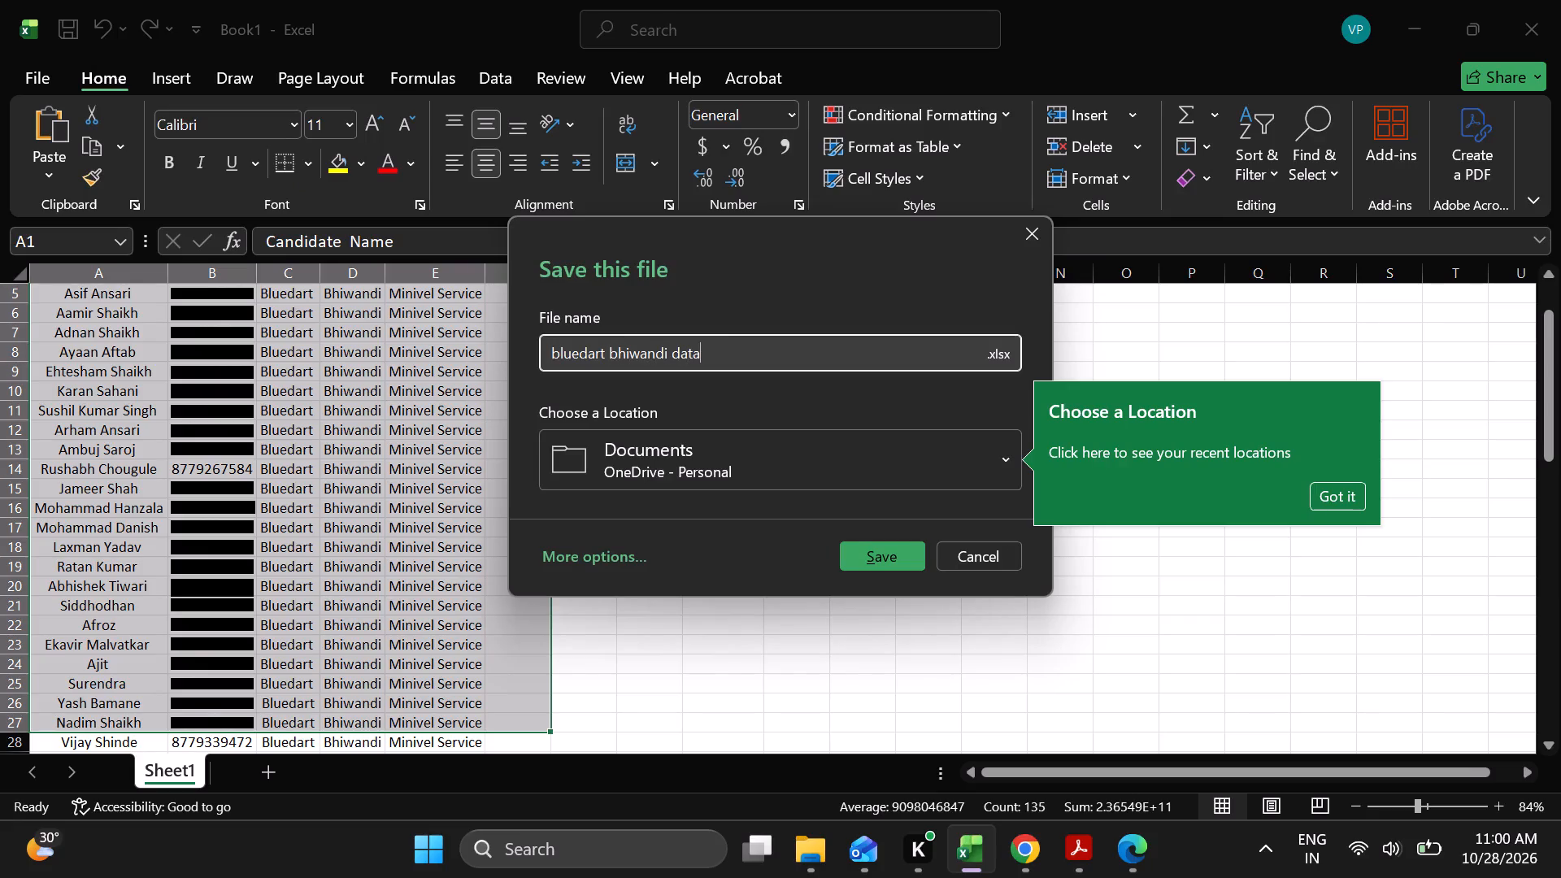
key("space")
key("Return")
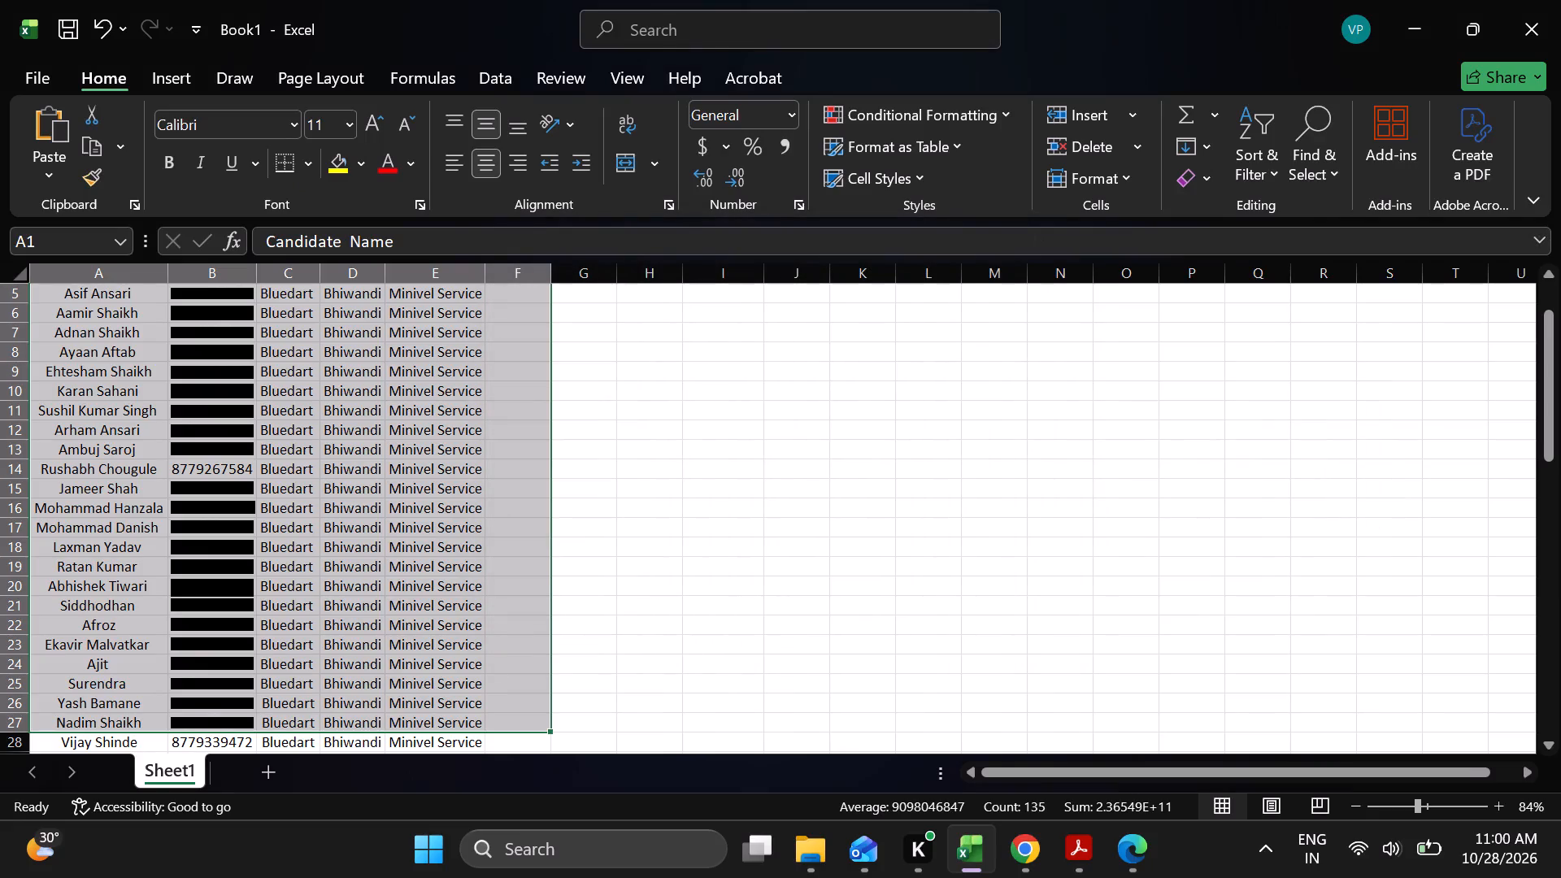
left_click(69, 33)
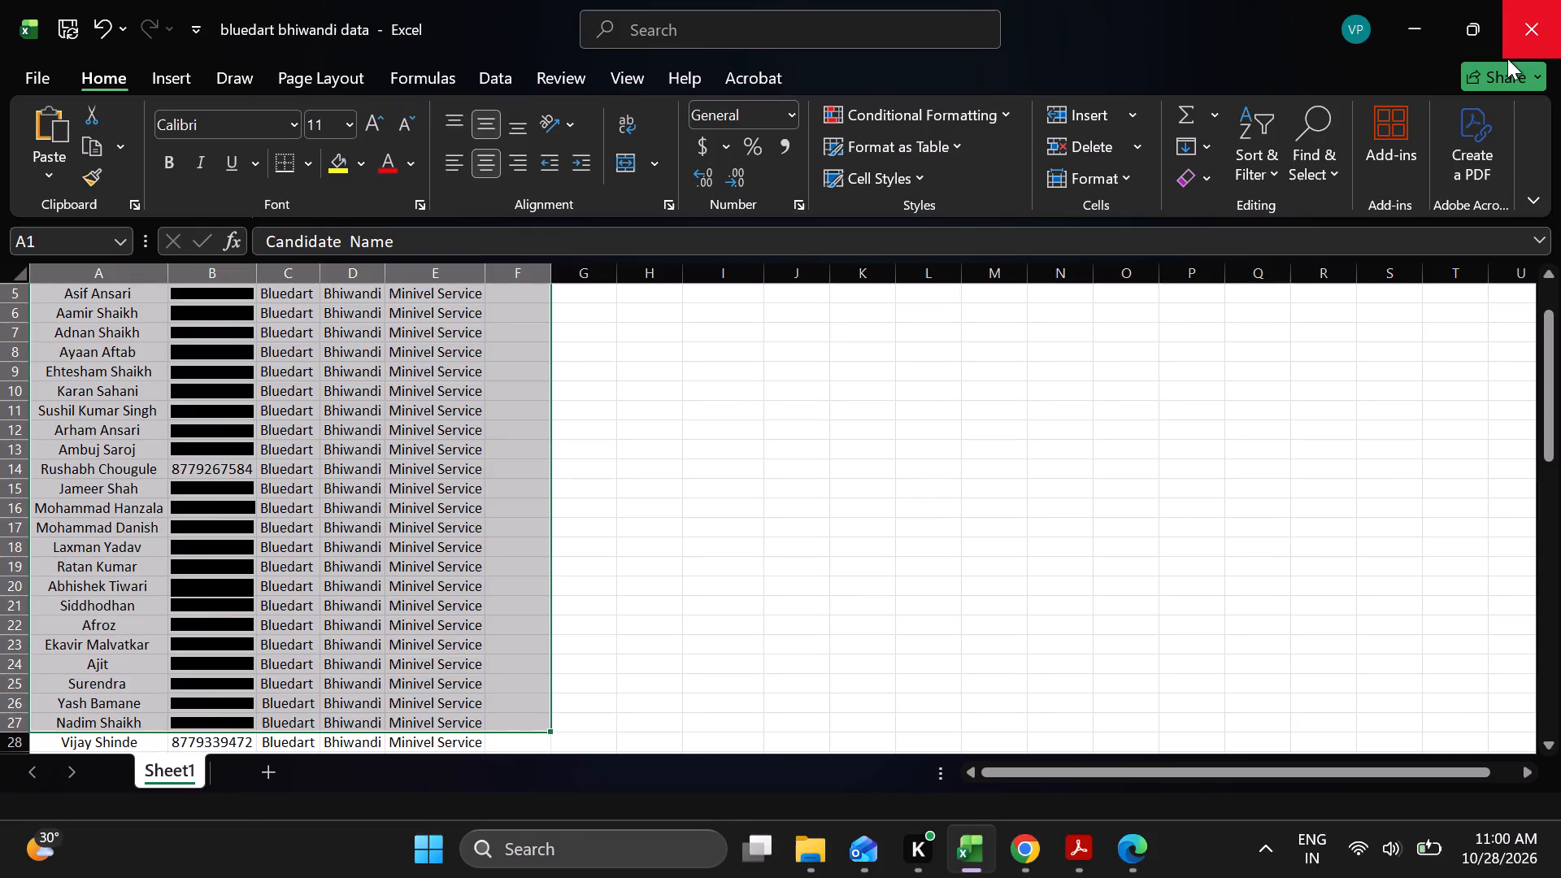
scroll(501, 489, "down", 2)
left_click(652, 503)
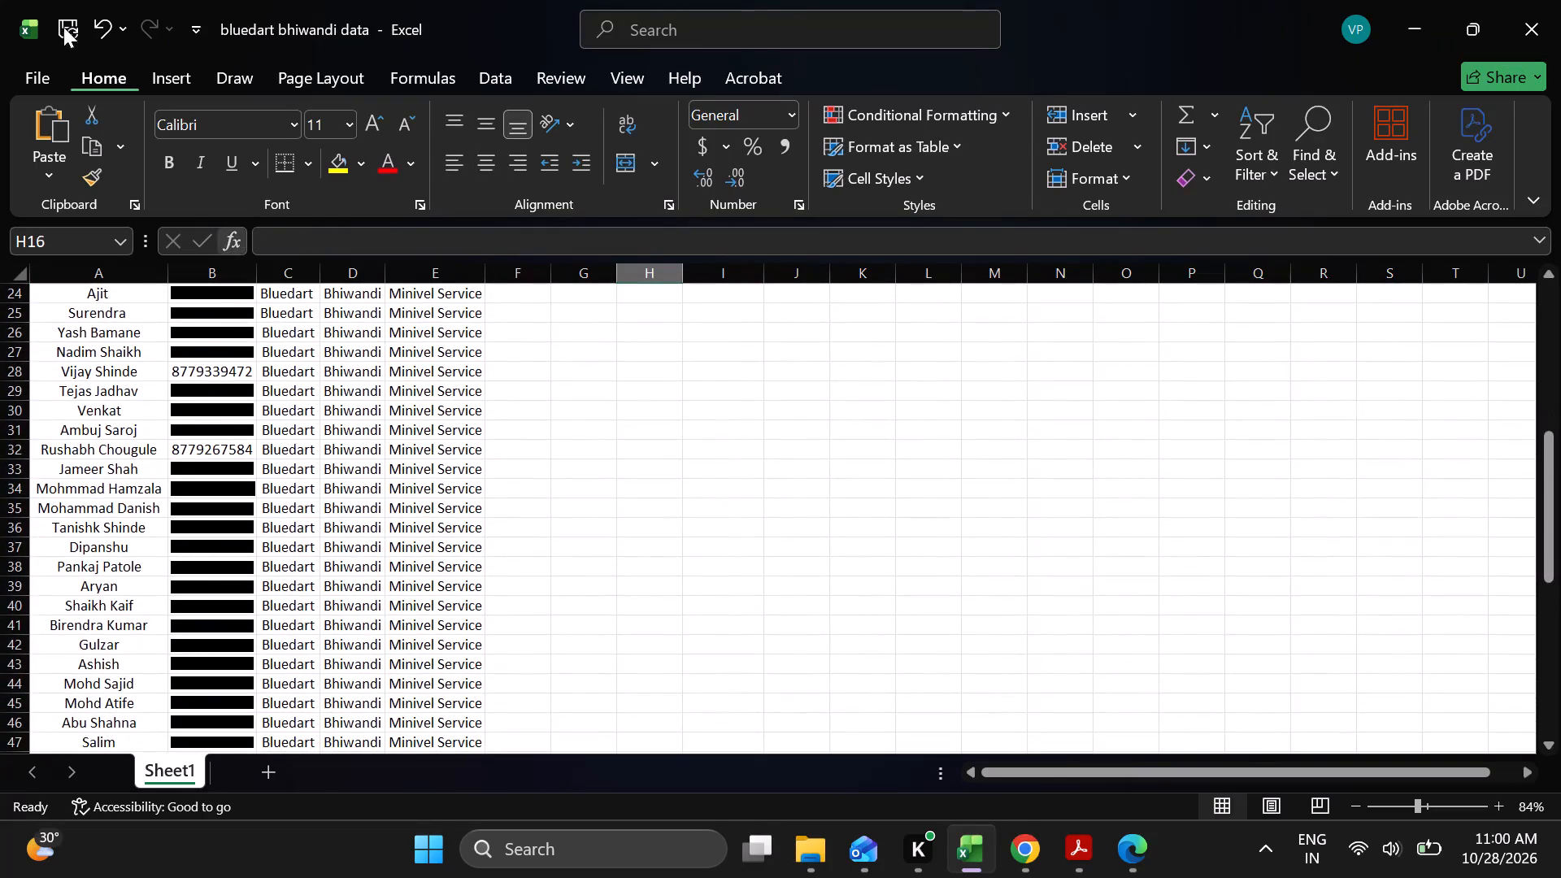
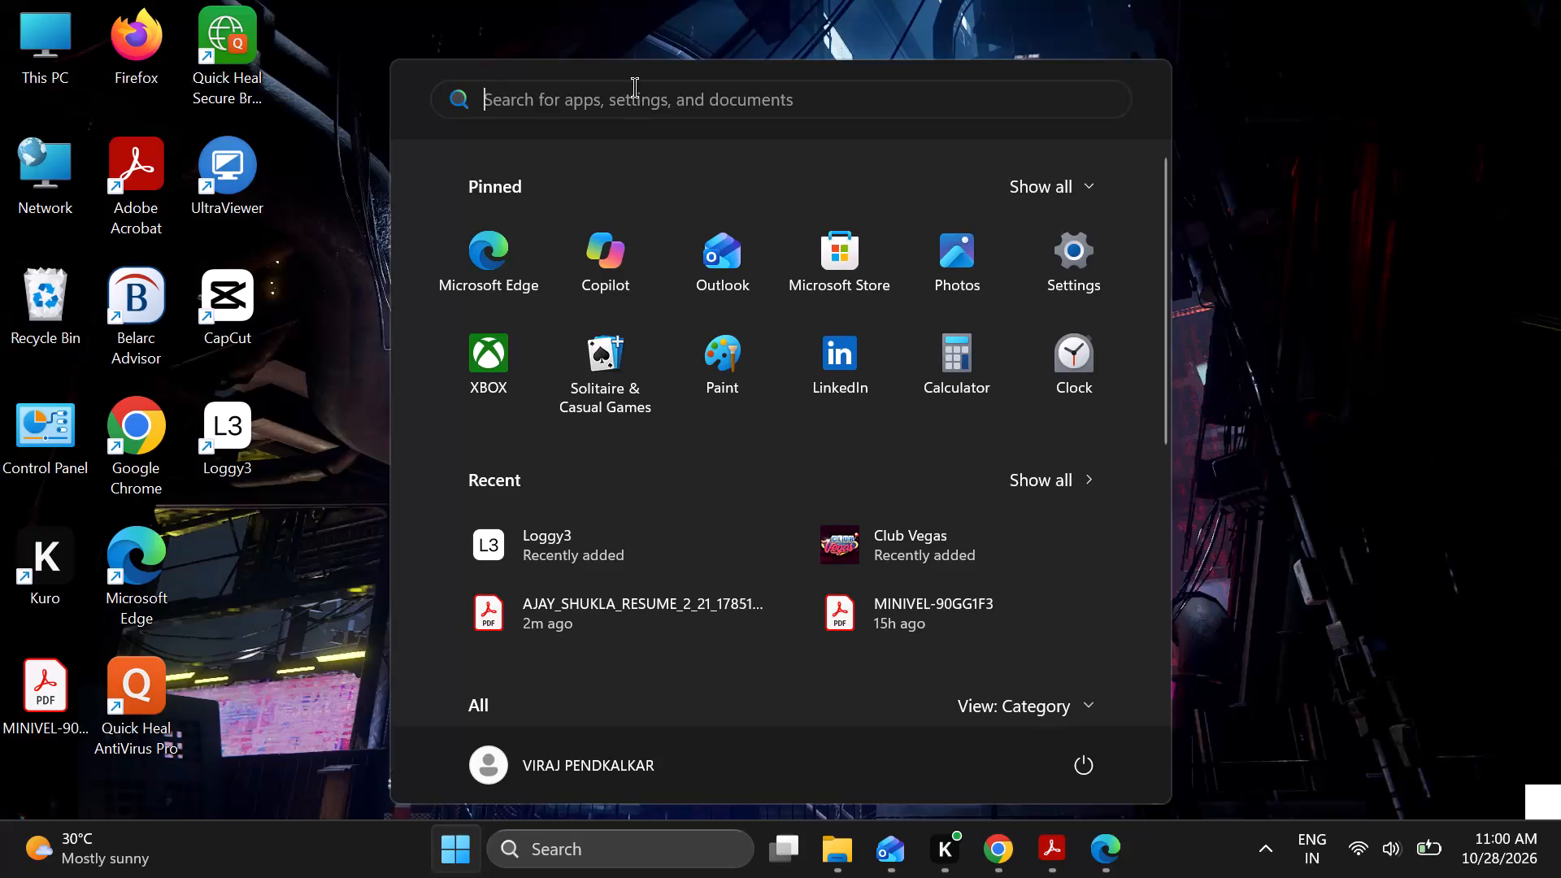
Launch Excel, dismiss the Office activation wizard without activating, and create a new blank workbook.
type("exc")
scroll(634, 87, "up", 1)
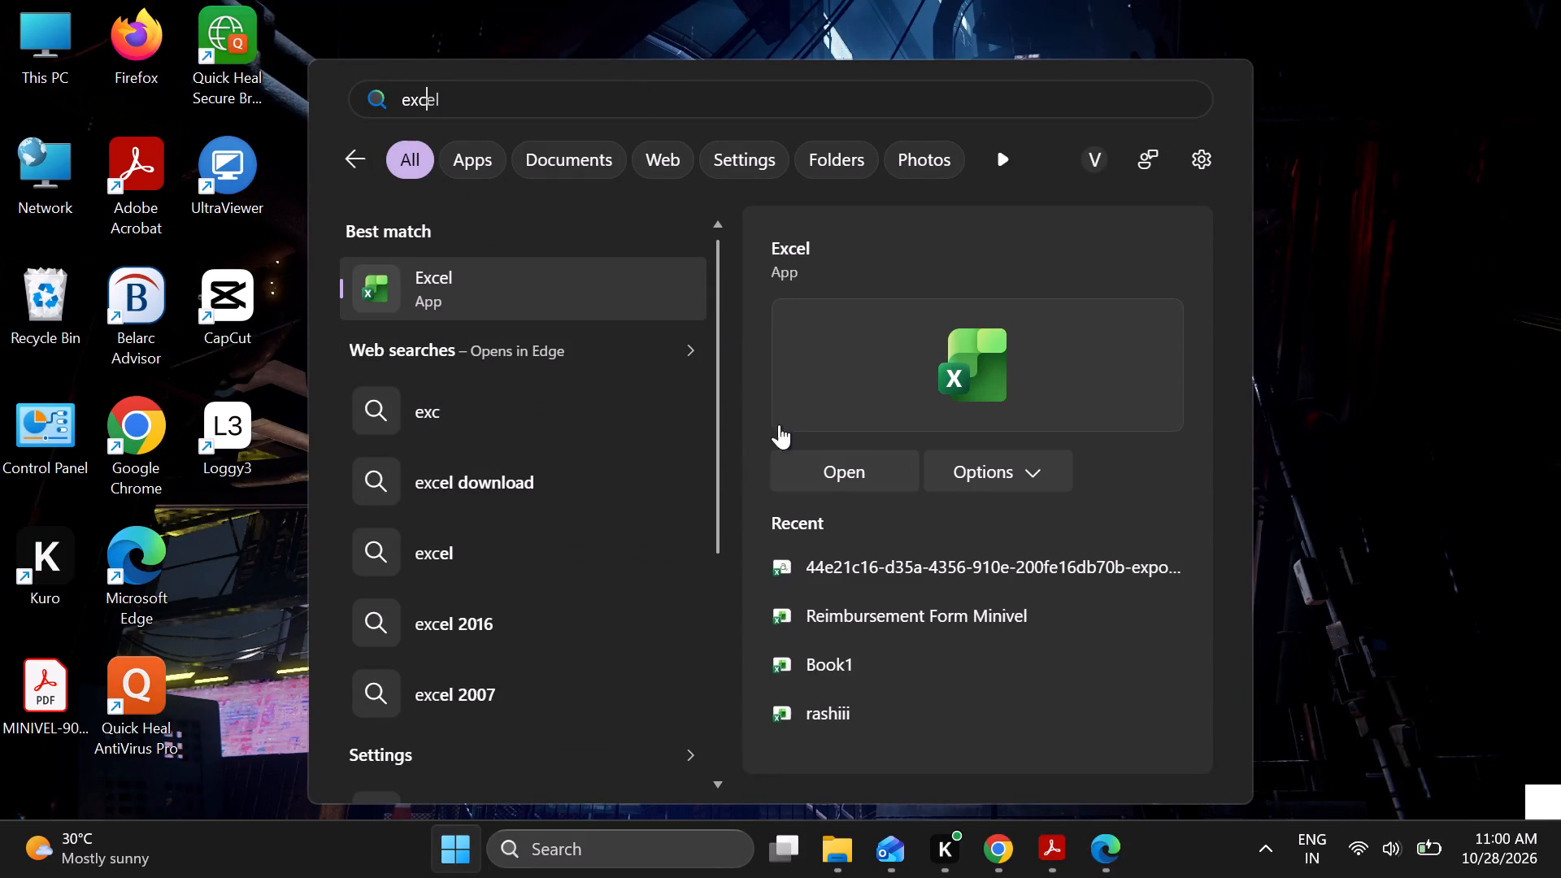
left_click(814, 486)
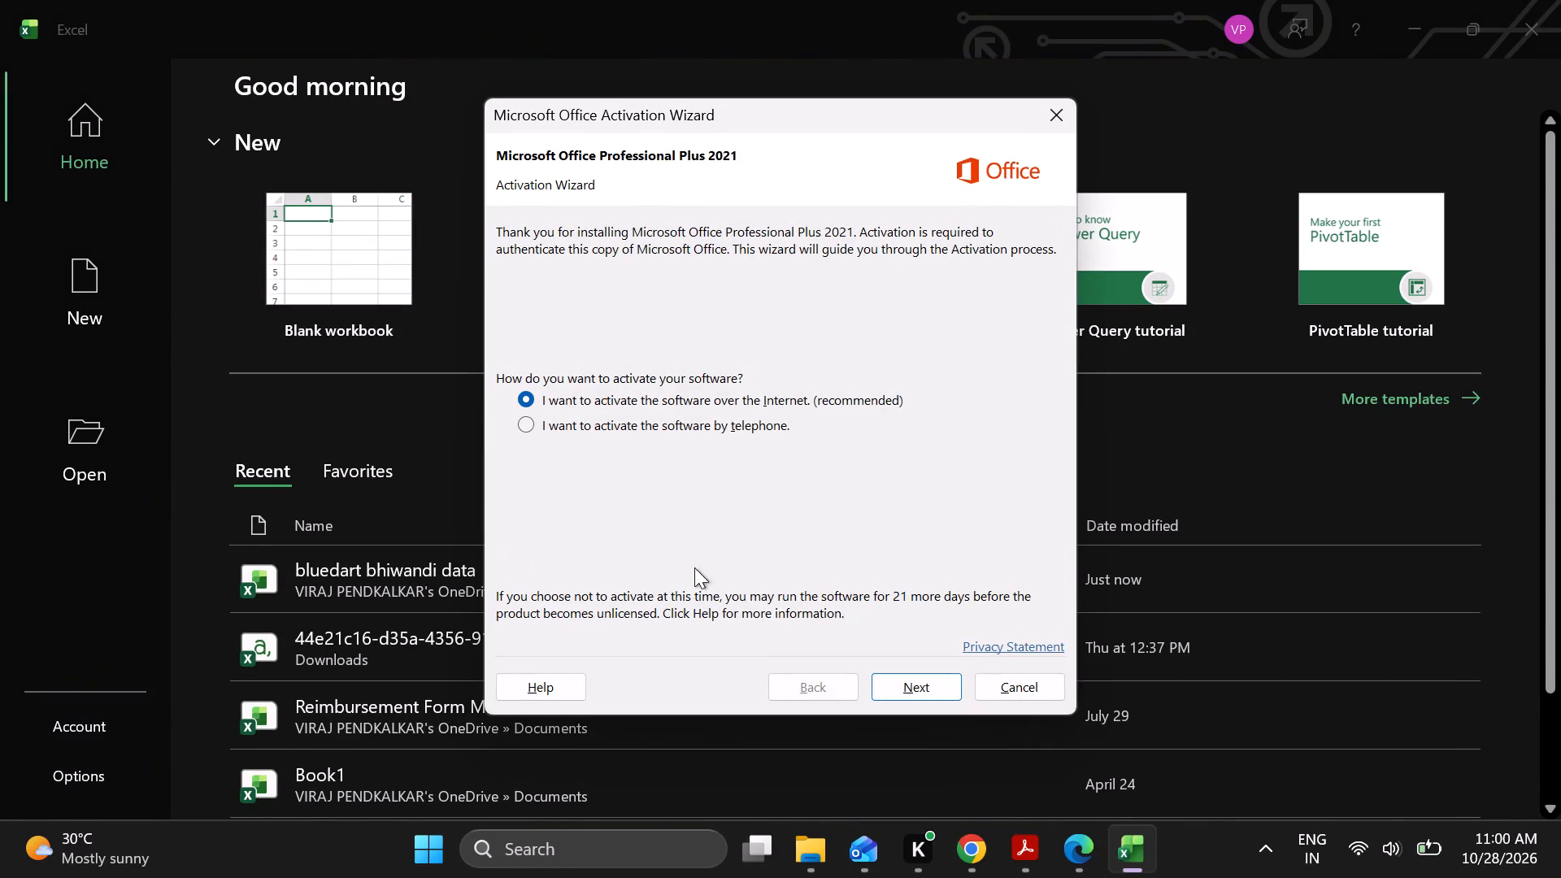
left_click(1001, 682)
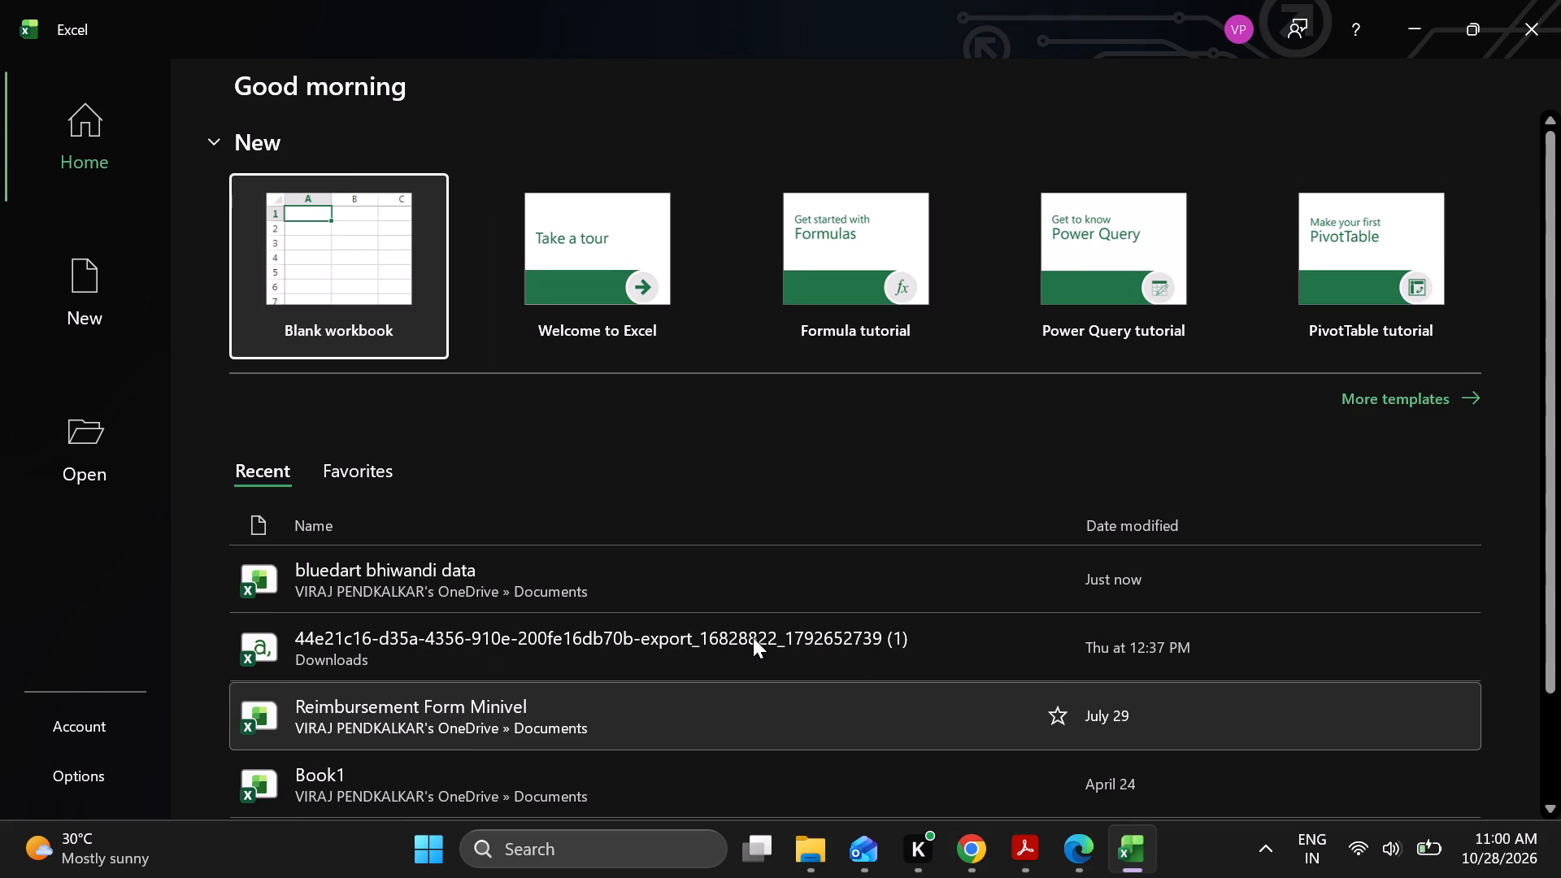
scroll(753, 637, "down", 1)
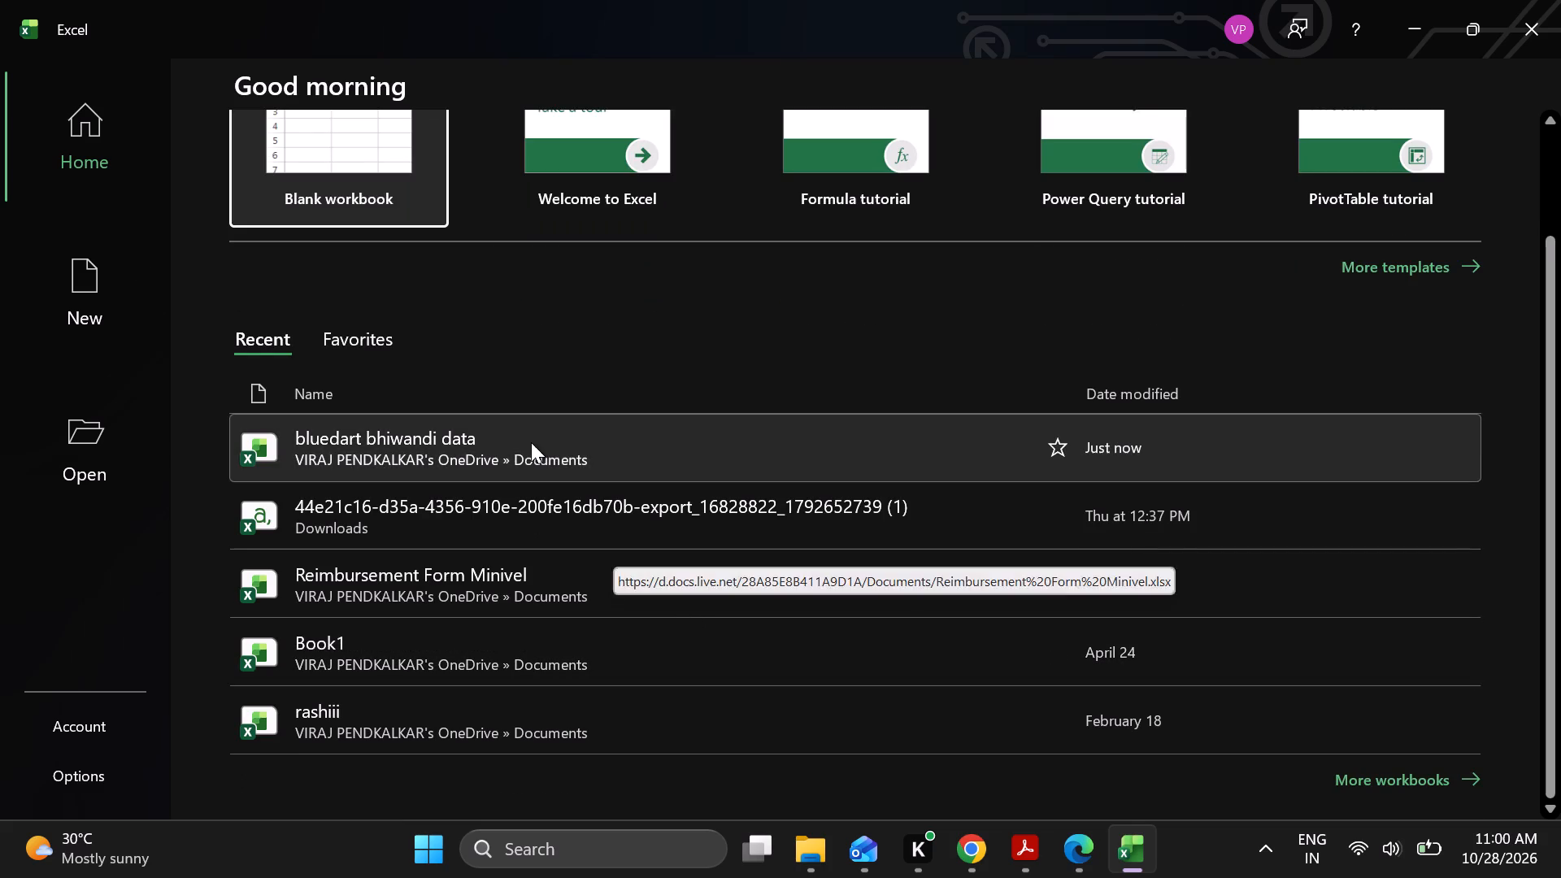
scroll(390, 319, "up", 1)
double_click(333, 286)
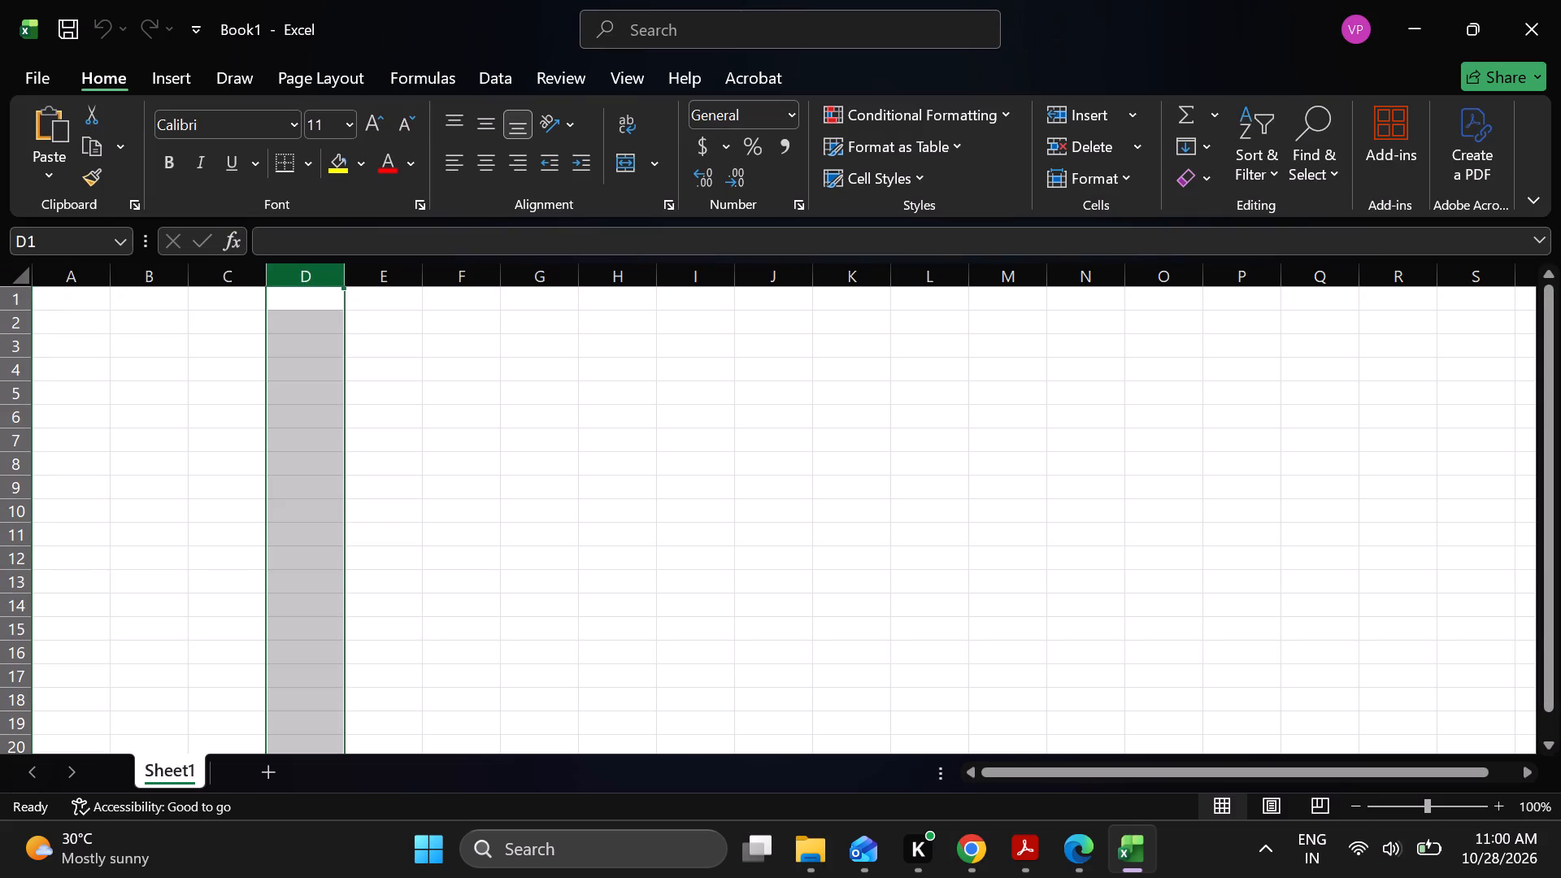
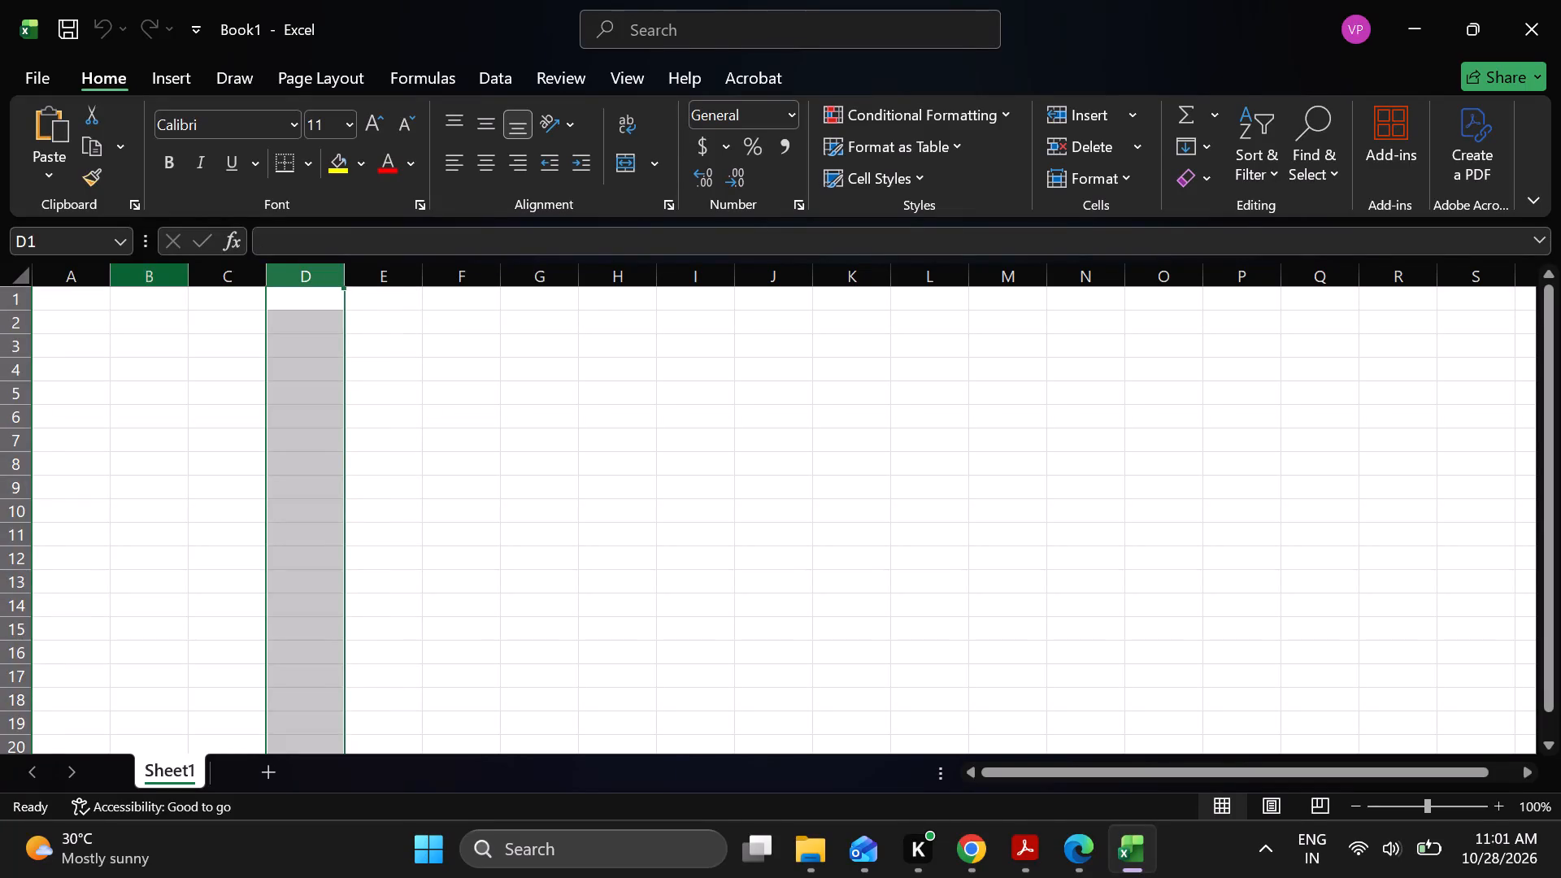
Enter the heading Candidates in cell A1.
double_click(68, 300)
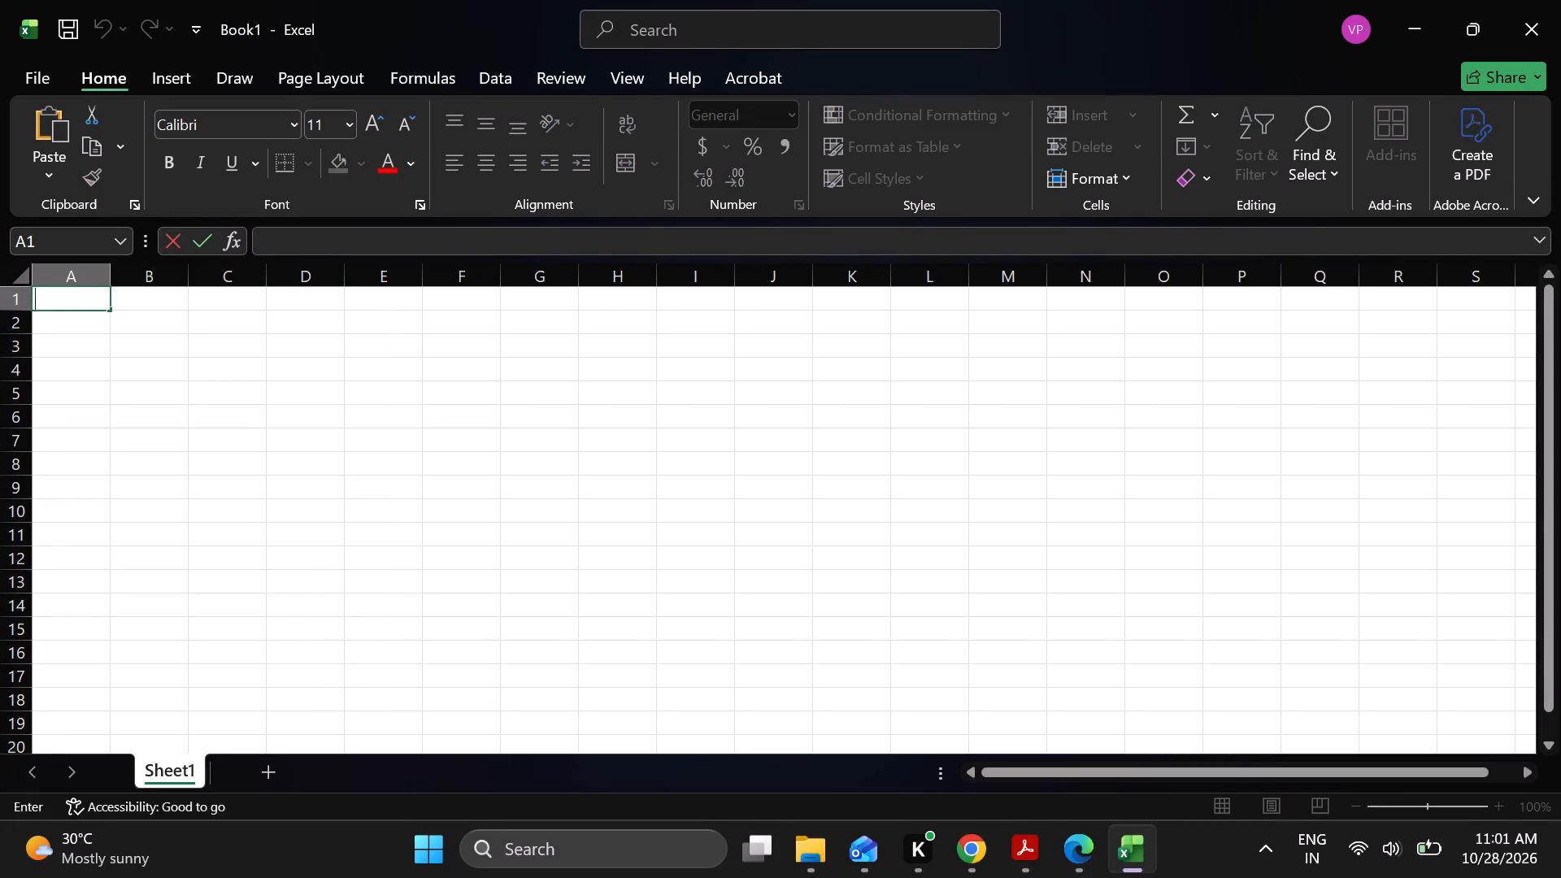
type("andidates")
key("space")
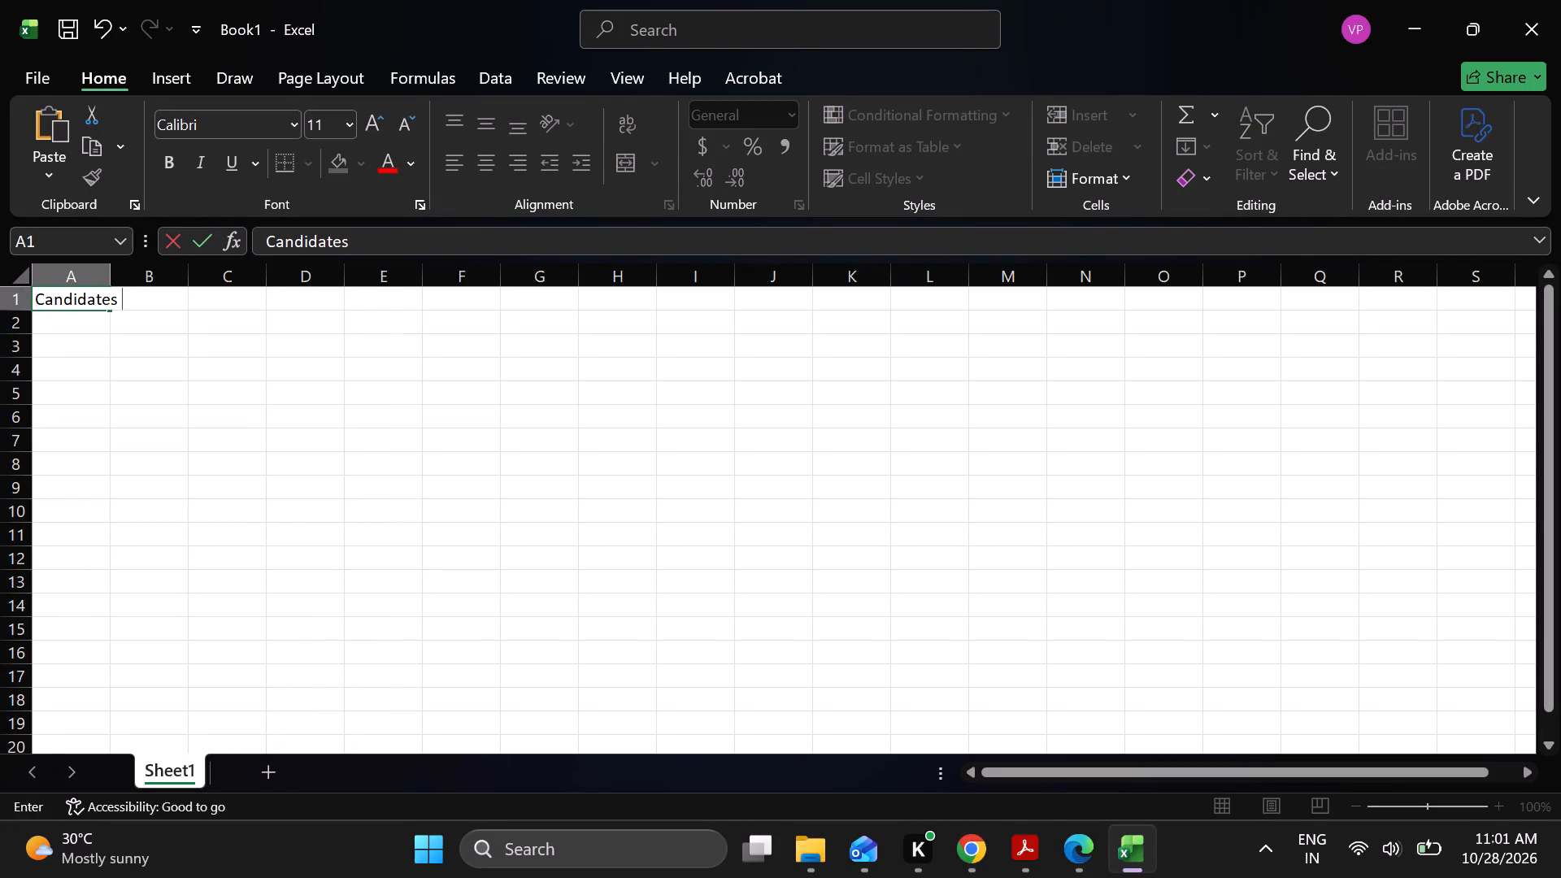
Select the whole sheet and widen all columns slightly so the heading in cell A1 fits.
left_click(95, 286)
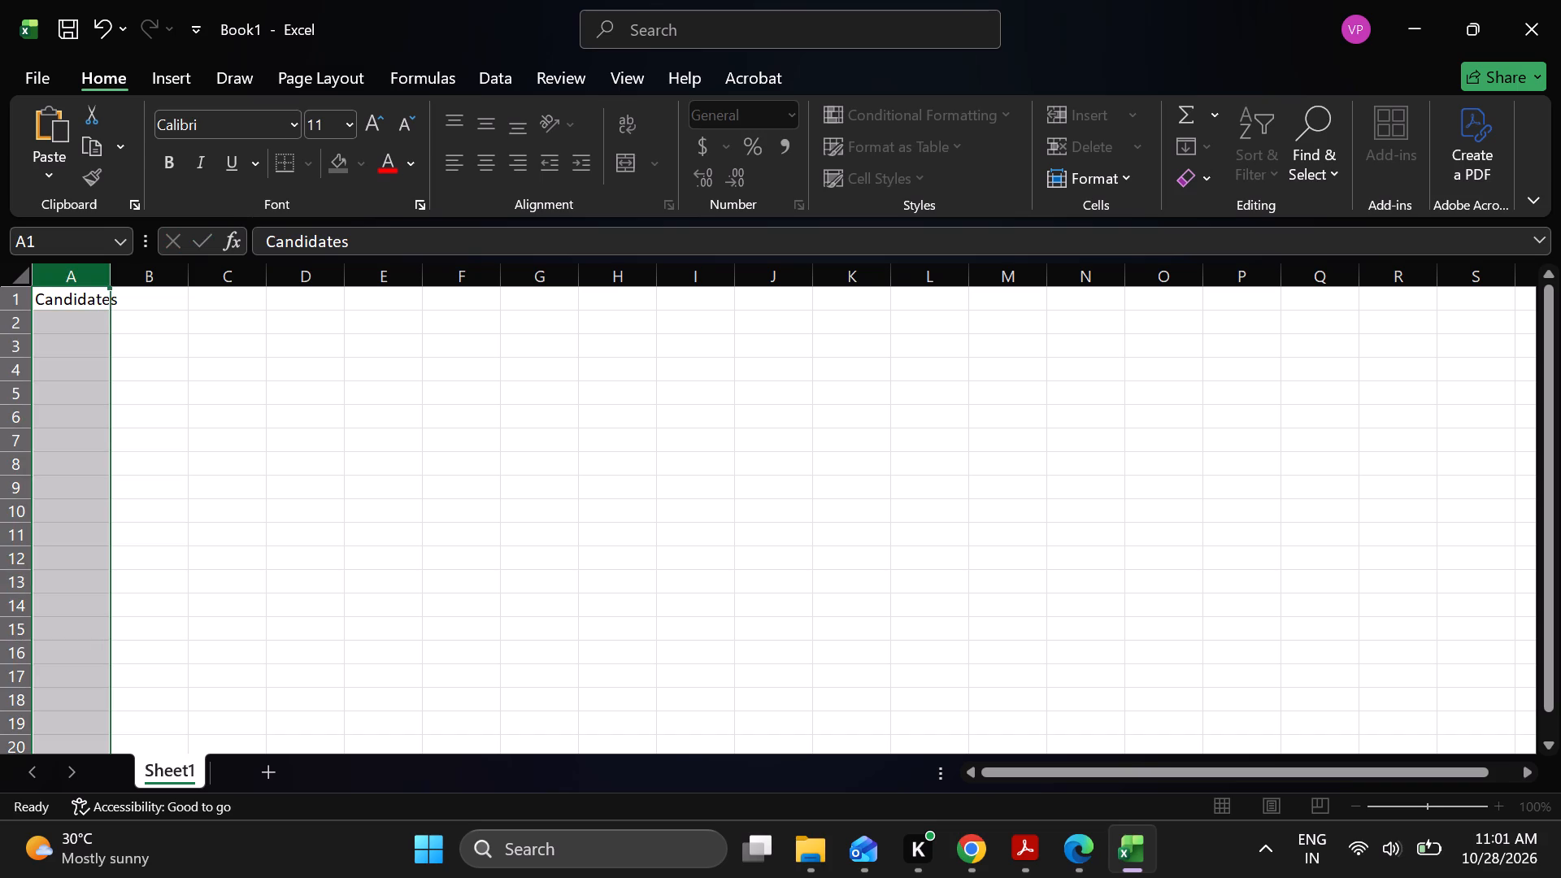
left_click(27, 288)
double_click(25, 279)
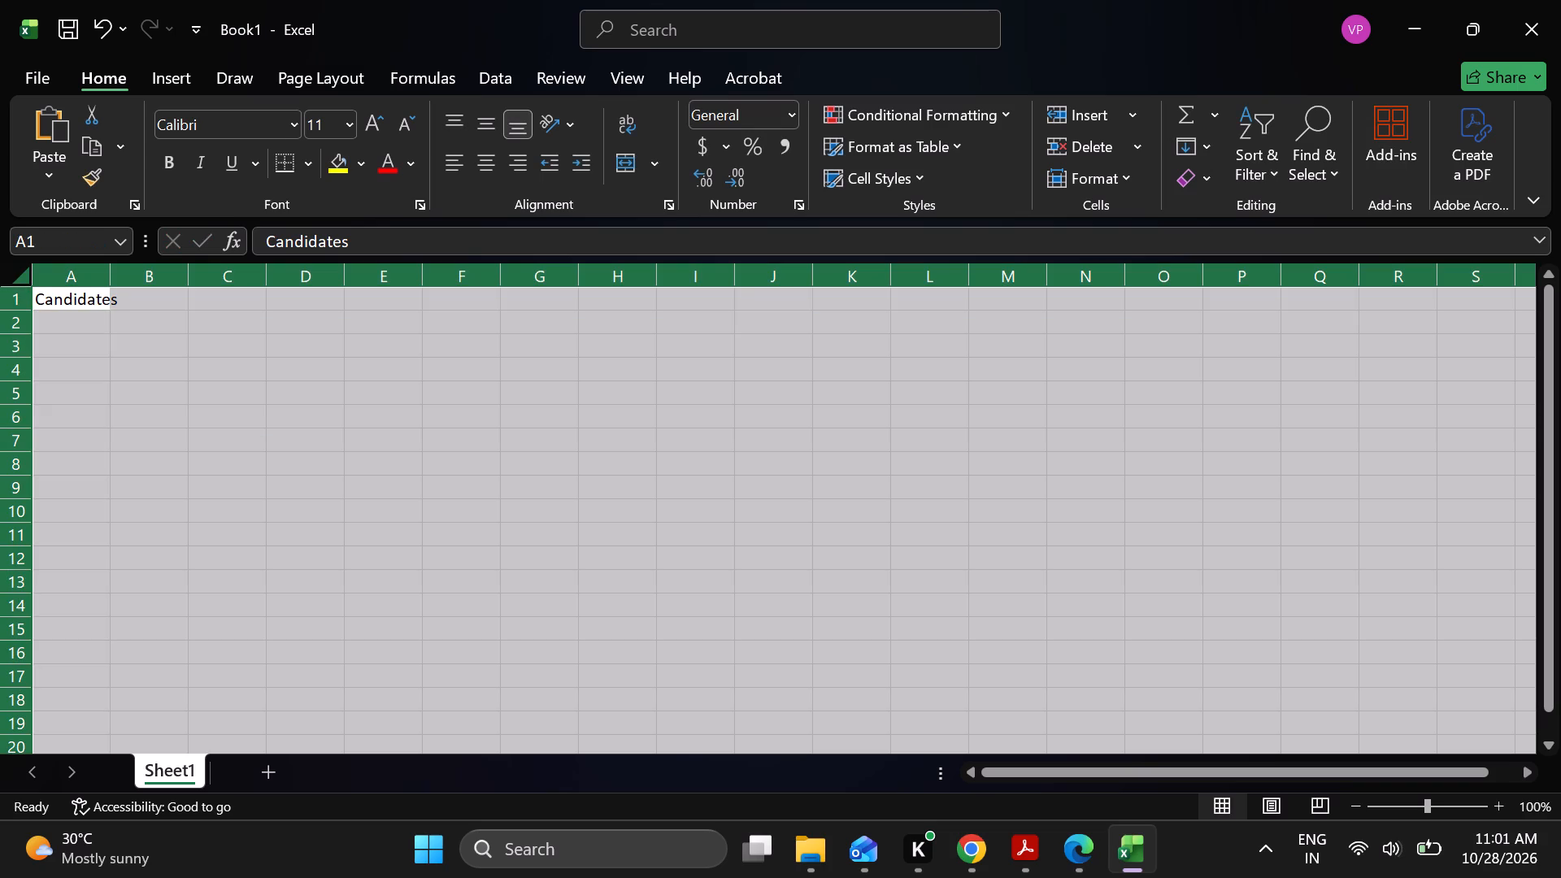
left_click_drag(107, 284, 111, 286)
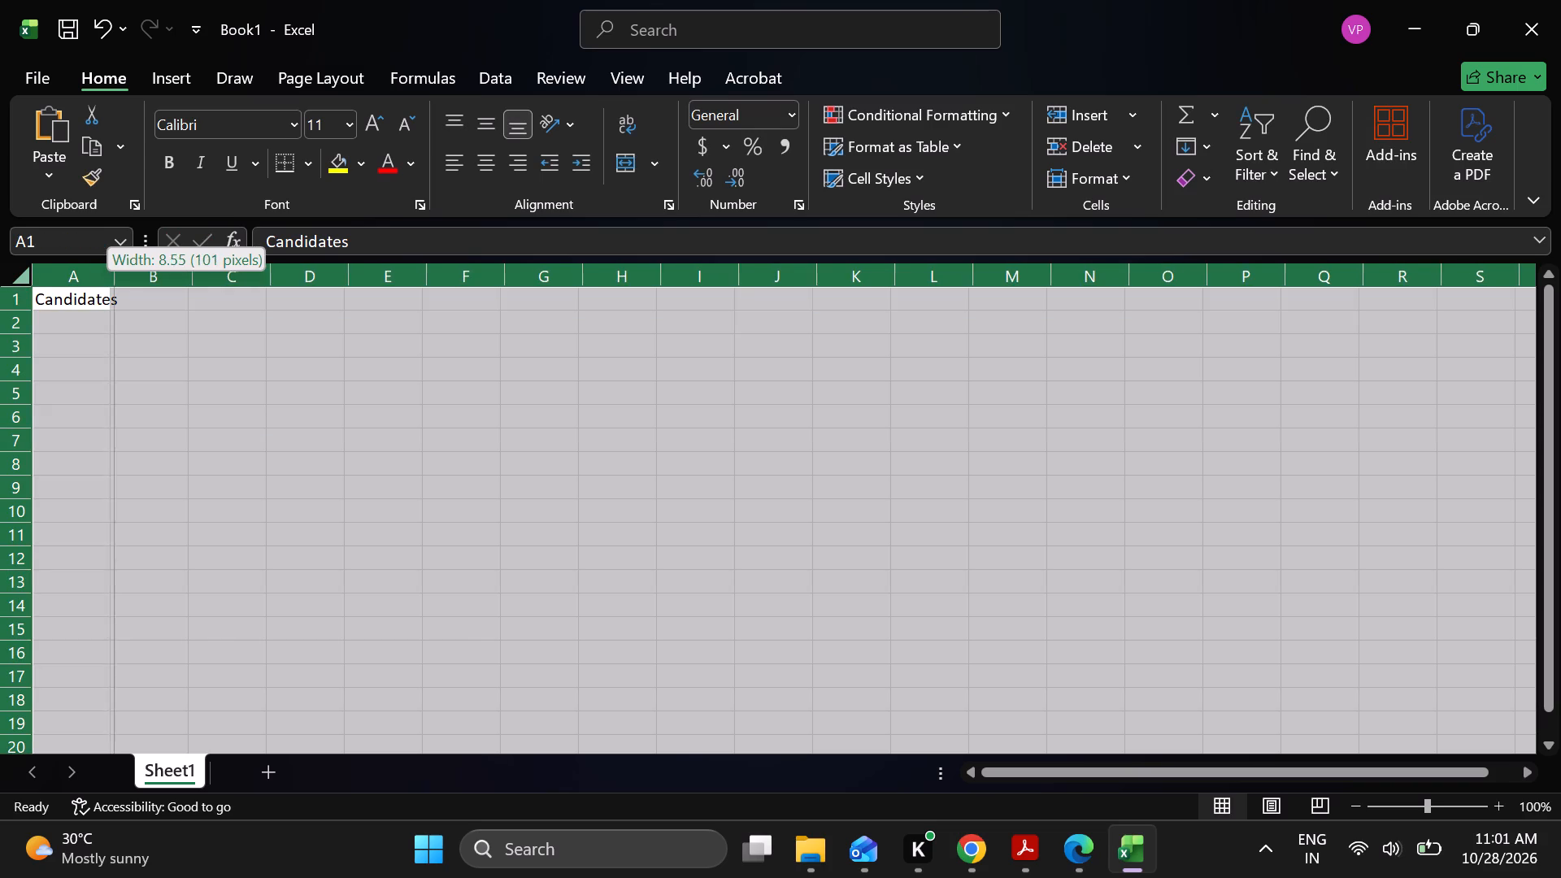
left_click_drag(111, 286, 115, 287)
left_click(107, 304)
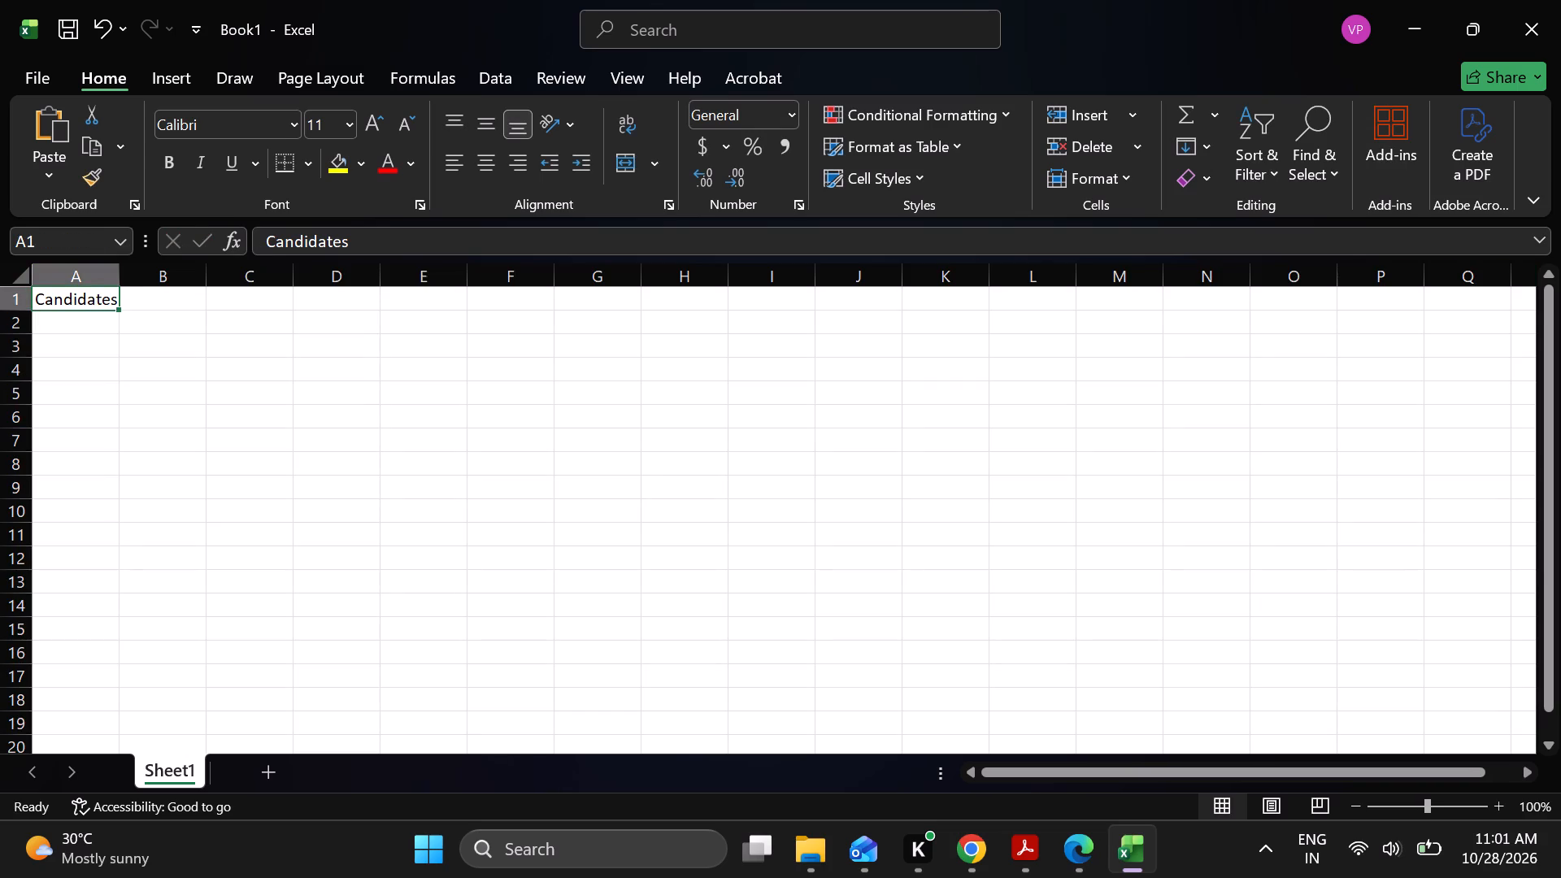
Replace the heading text in cell A1 with Sr.No.
double_click(109, 301)
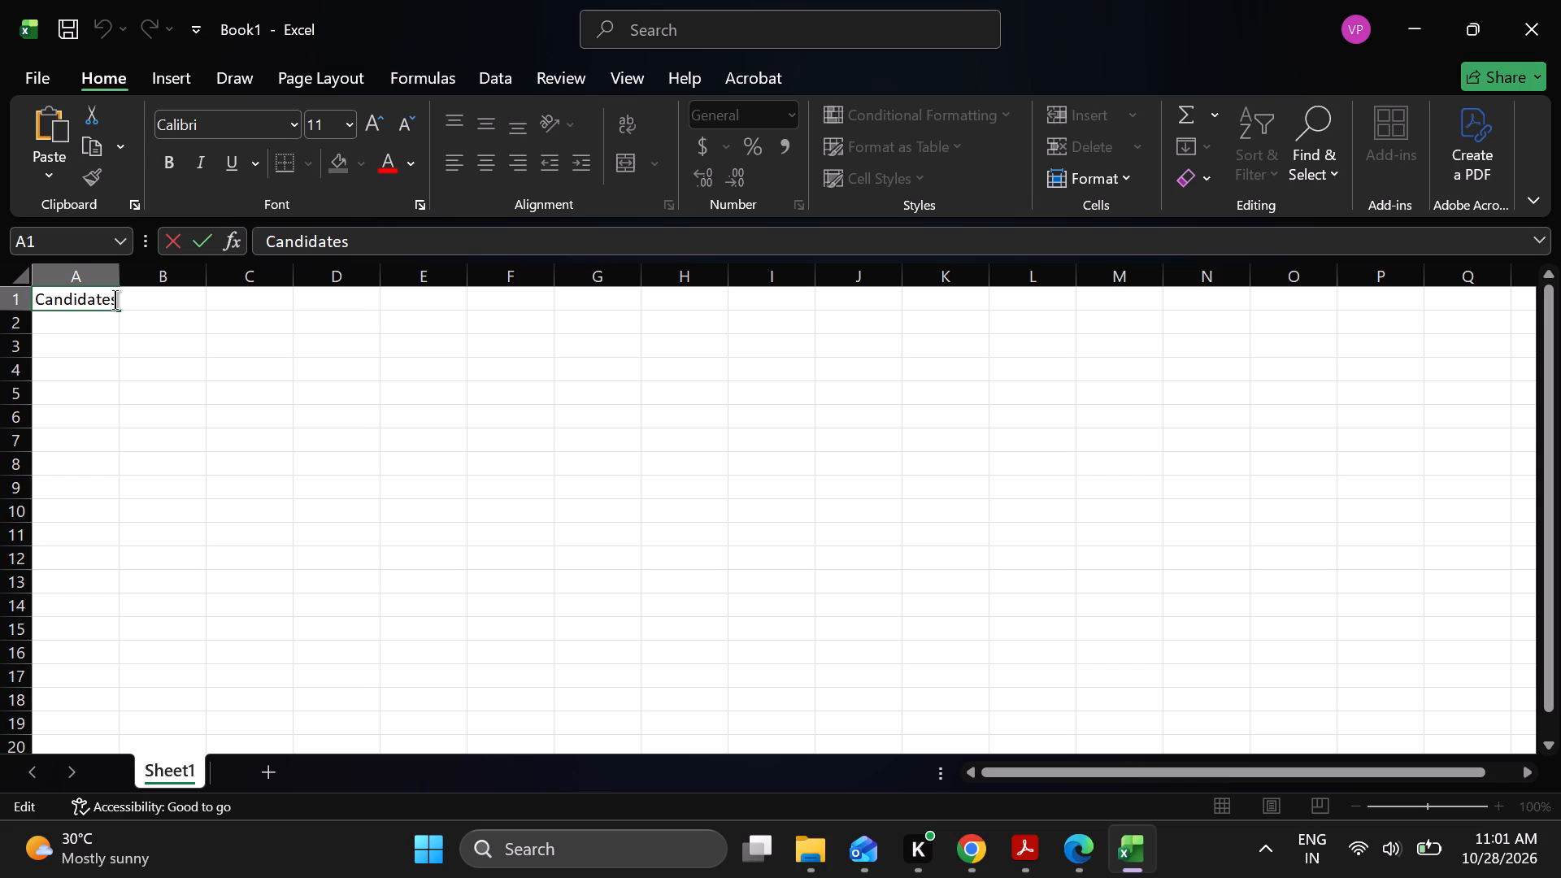
key("Right")
key("space")
key("BackSpace")
key("BackSpace")
key("BackSpace")
key("BackSpace")
key("BackSpace")
key("BackSpace")
key("BackSpace")
key("BackSpace")
key("BackSpace")
key("BackSpace")
key("BackSpace")
key("BackSpace")
key("BackSpace")
key("BackSpace")
key("BackSpace")
key("BackSpace")
key("BackSpace")
key("BackSpace")
key("BackSpace")
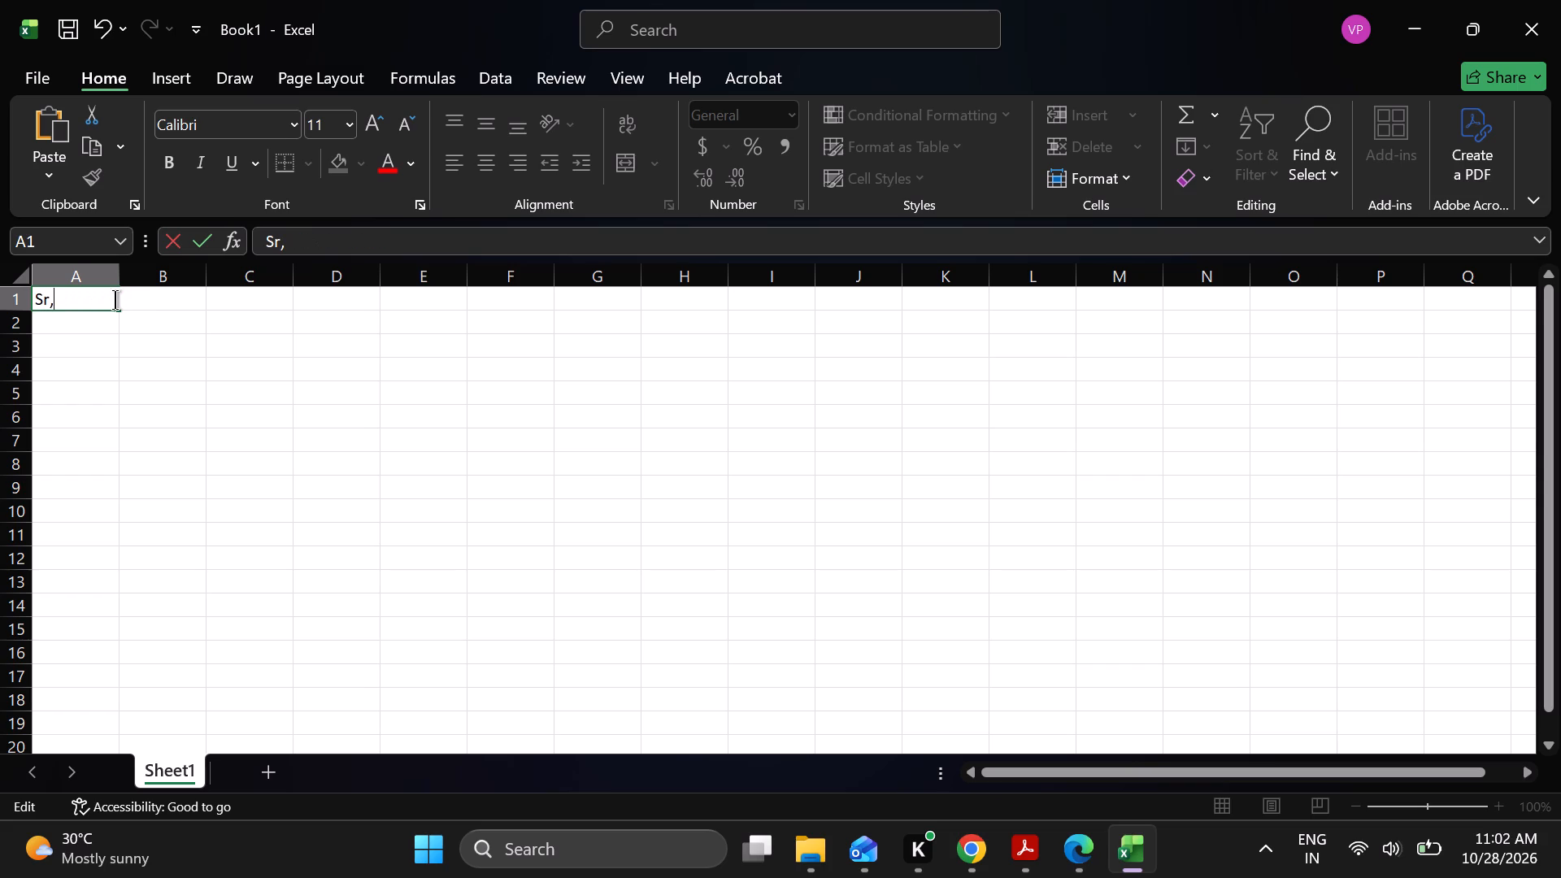
key("BackSpace")
key("period")
left_click(153, 304)
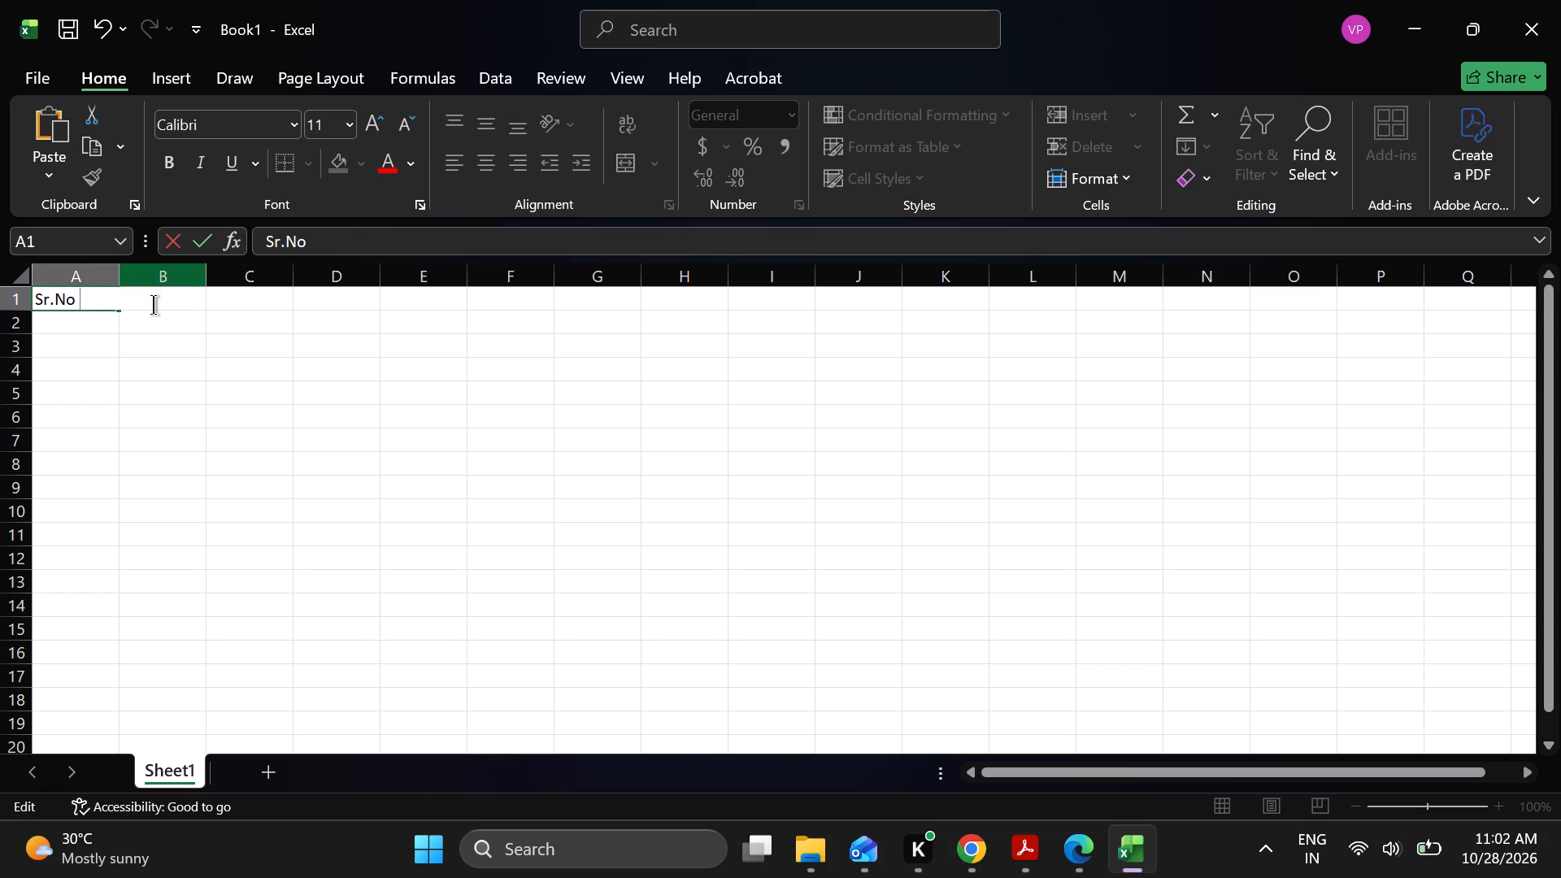
left_click(127, 345)
Enter the heading Candidates Name in cell B1 and fit column B's width to its text.
left_click(128, 306)
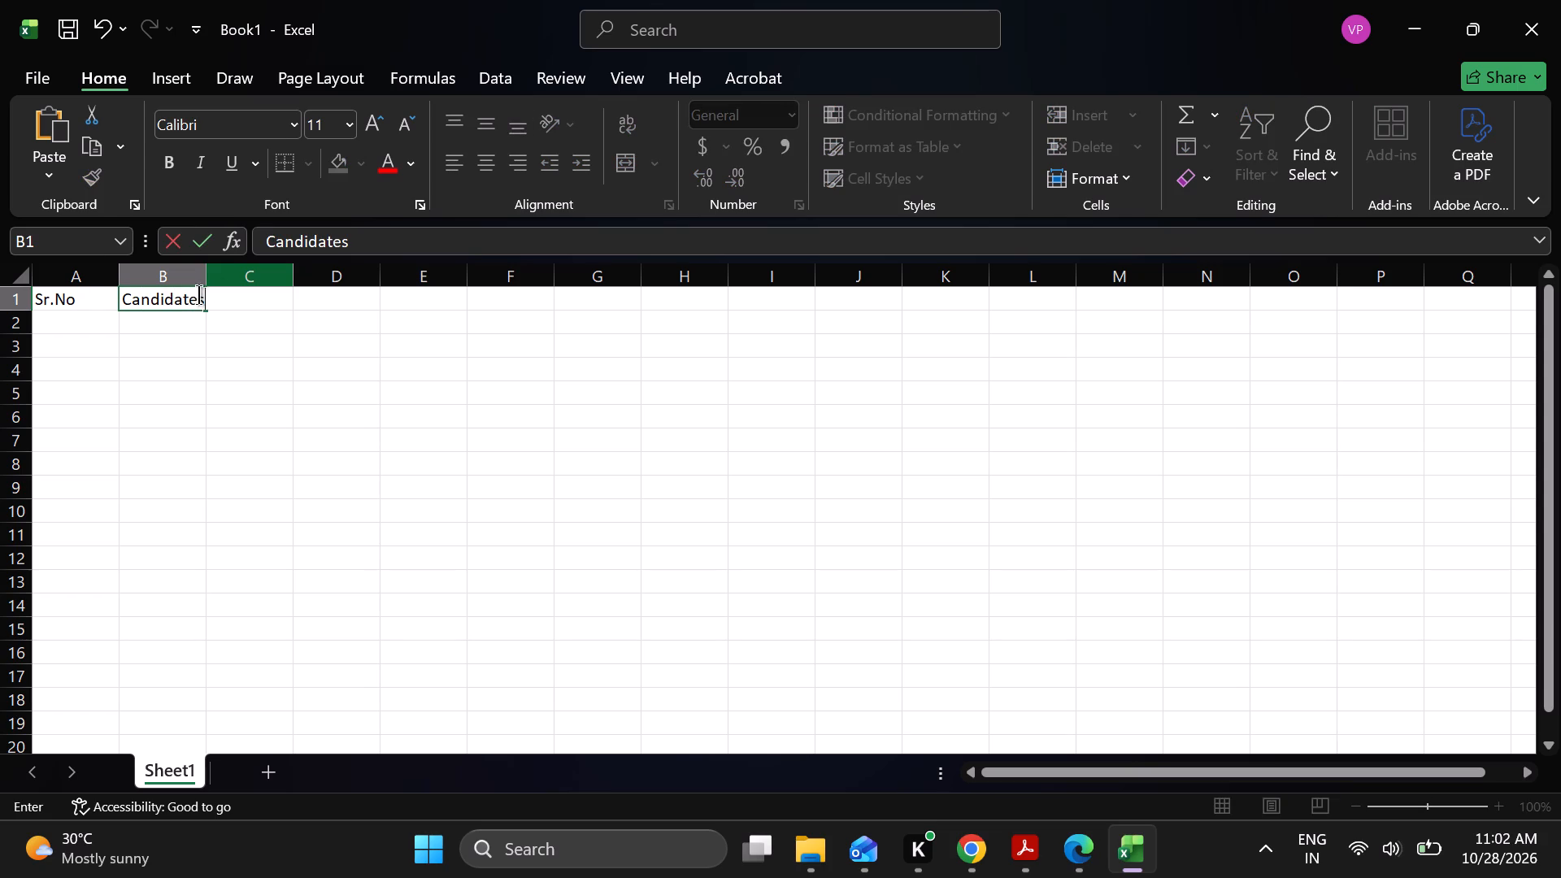
key("space")
double_click(198, 274)
Enter the headings Mobile No in cell C1 and Client in cell D1.
left_click(311, 299)
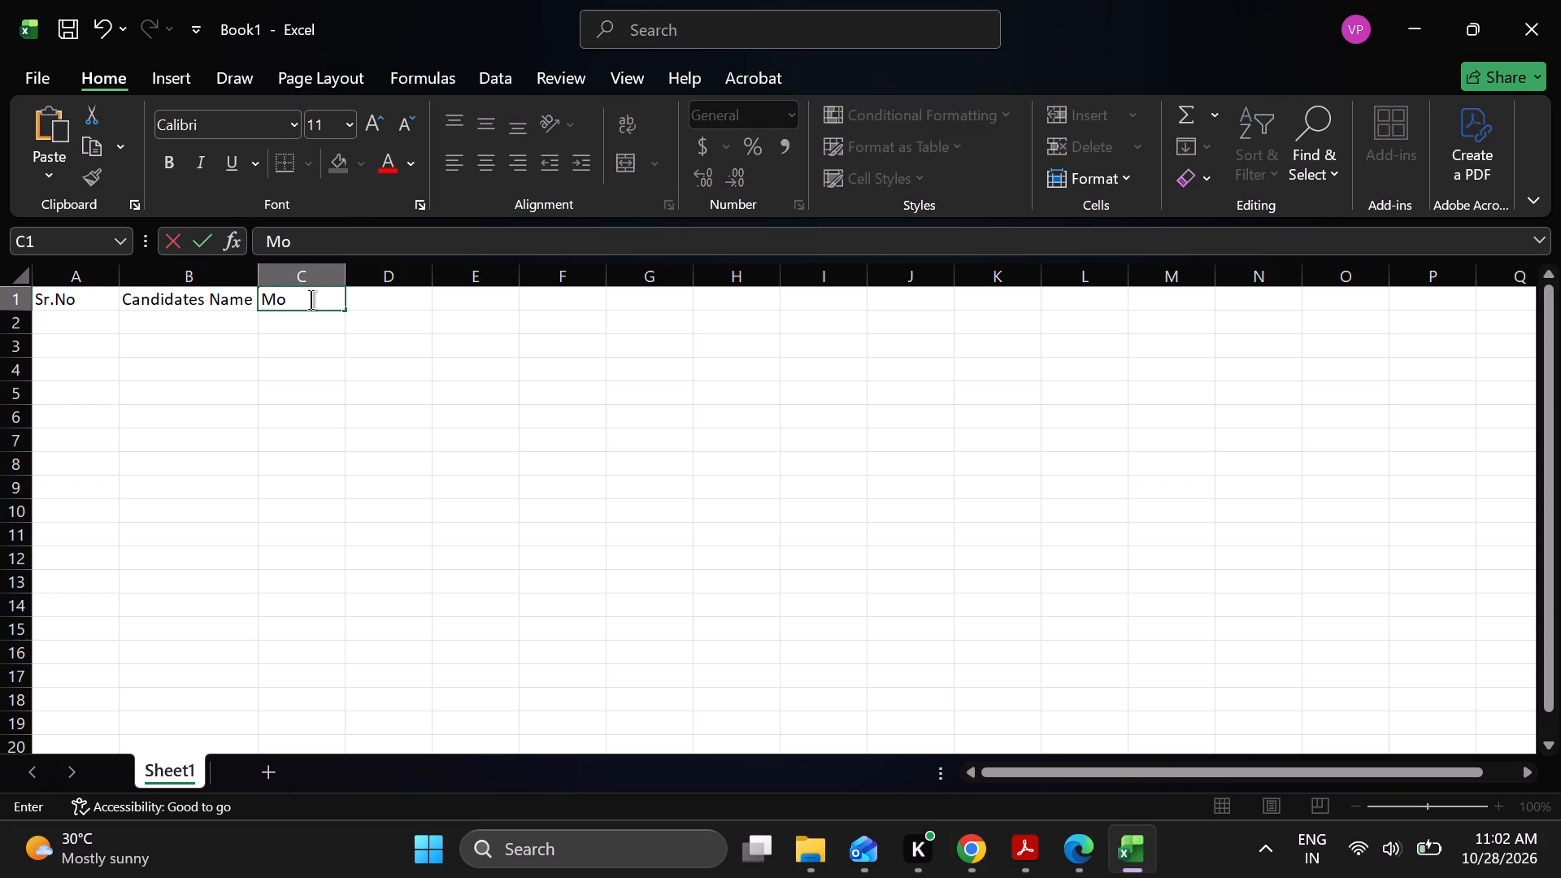
type("bile")
key("space")
left_click(411, 302)
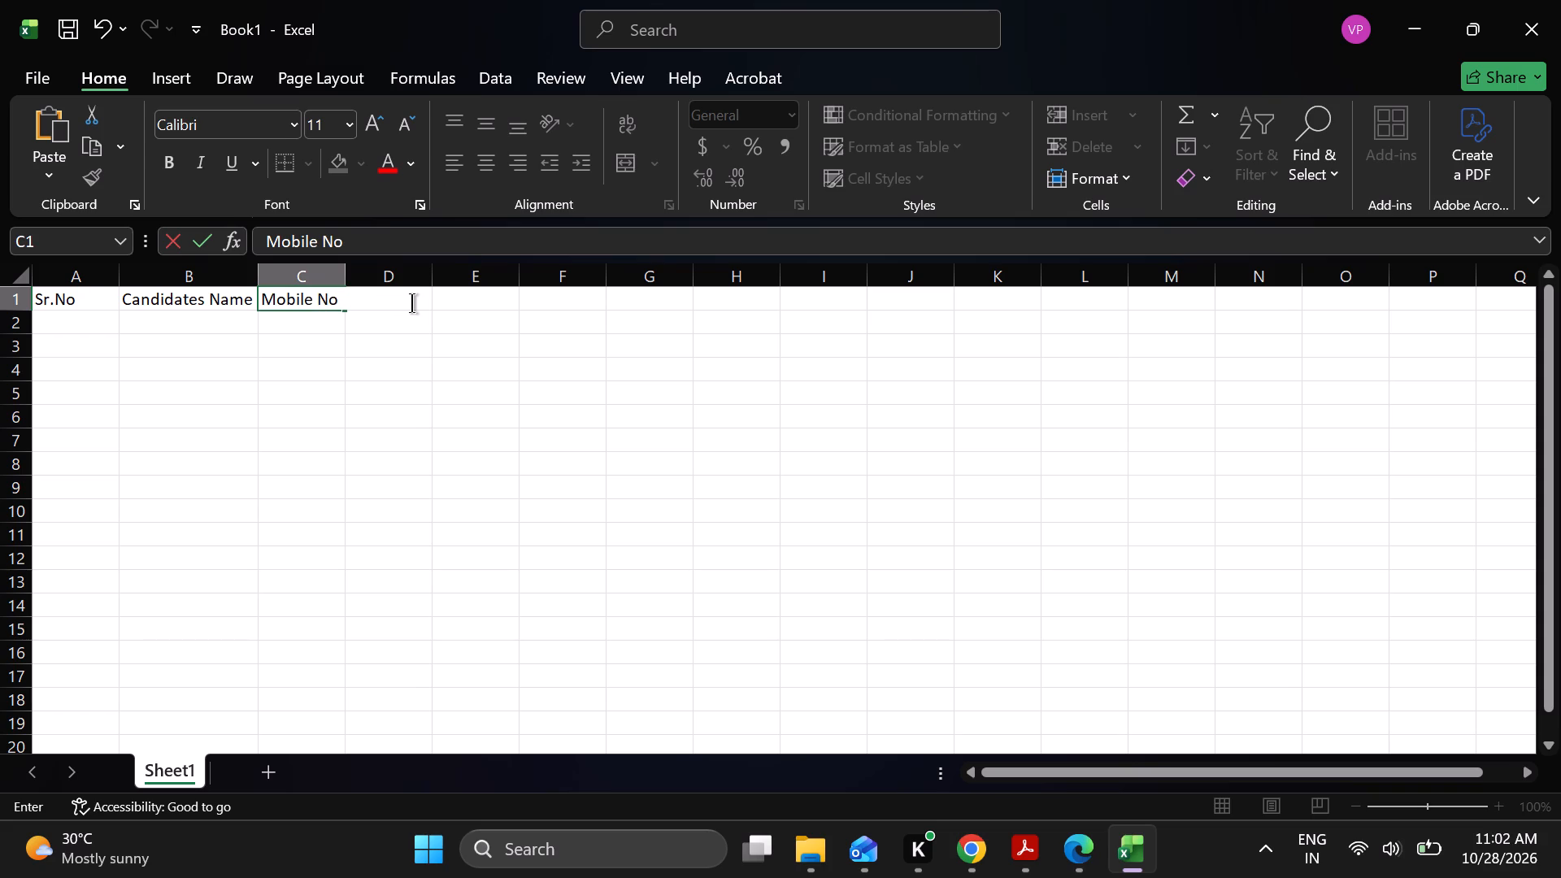
left_click(407, 285)
type("li")
type("ent")
key("space")
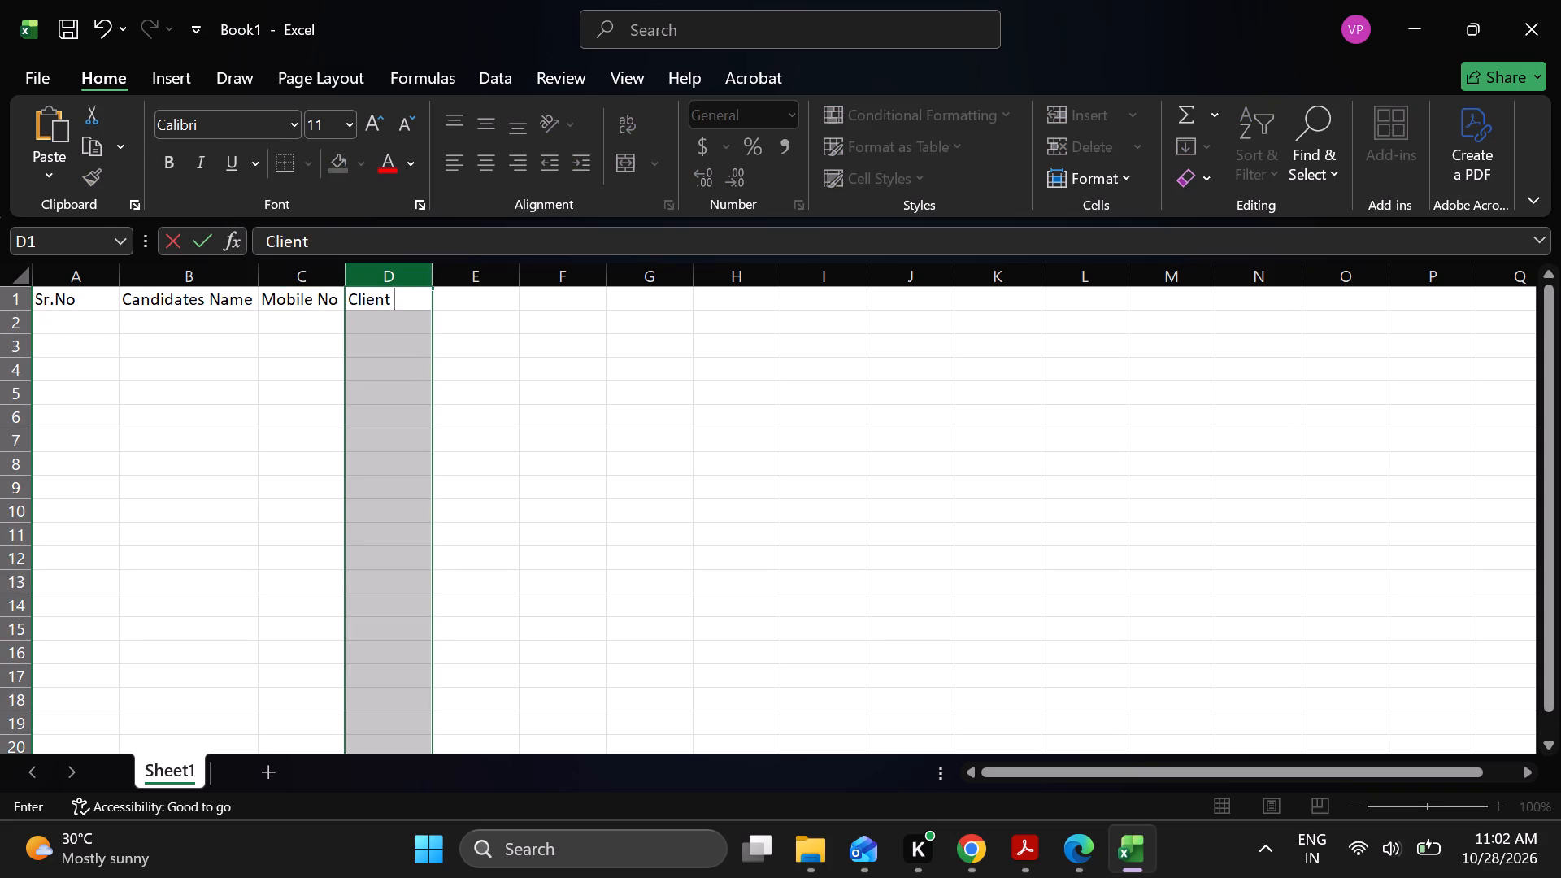
Enter the heading Location in cell E1.
left_click(465, 299)
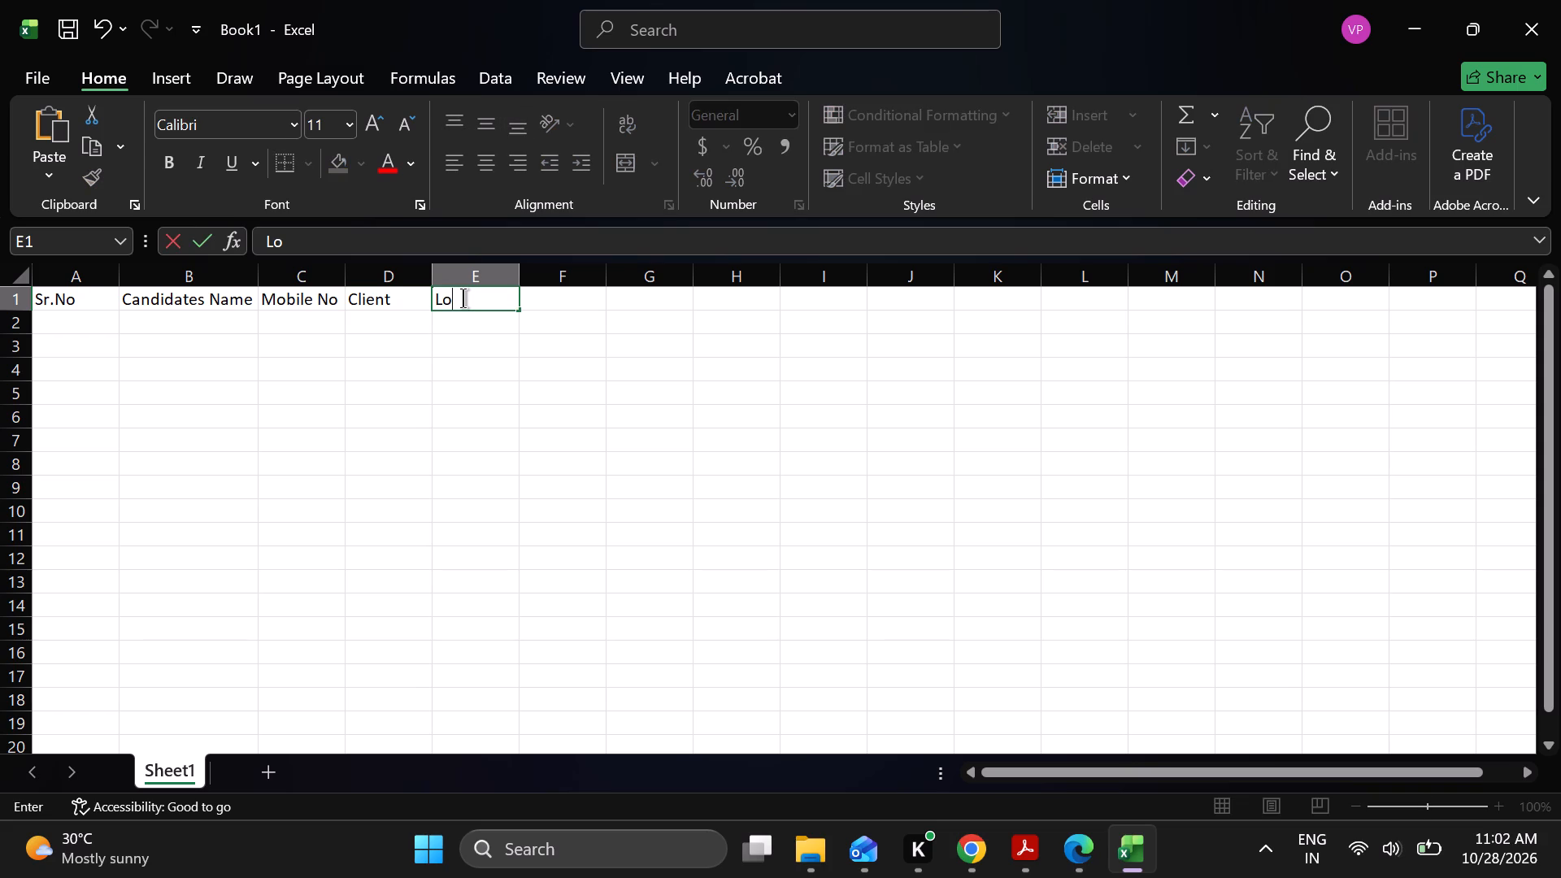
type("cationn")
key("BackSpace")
left_click(571, 306)
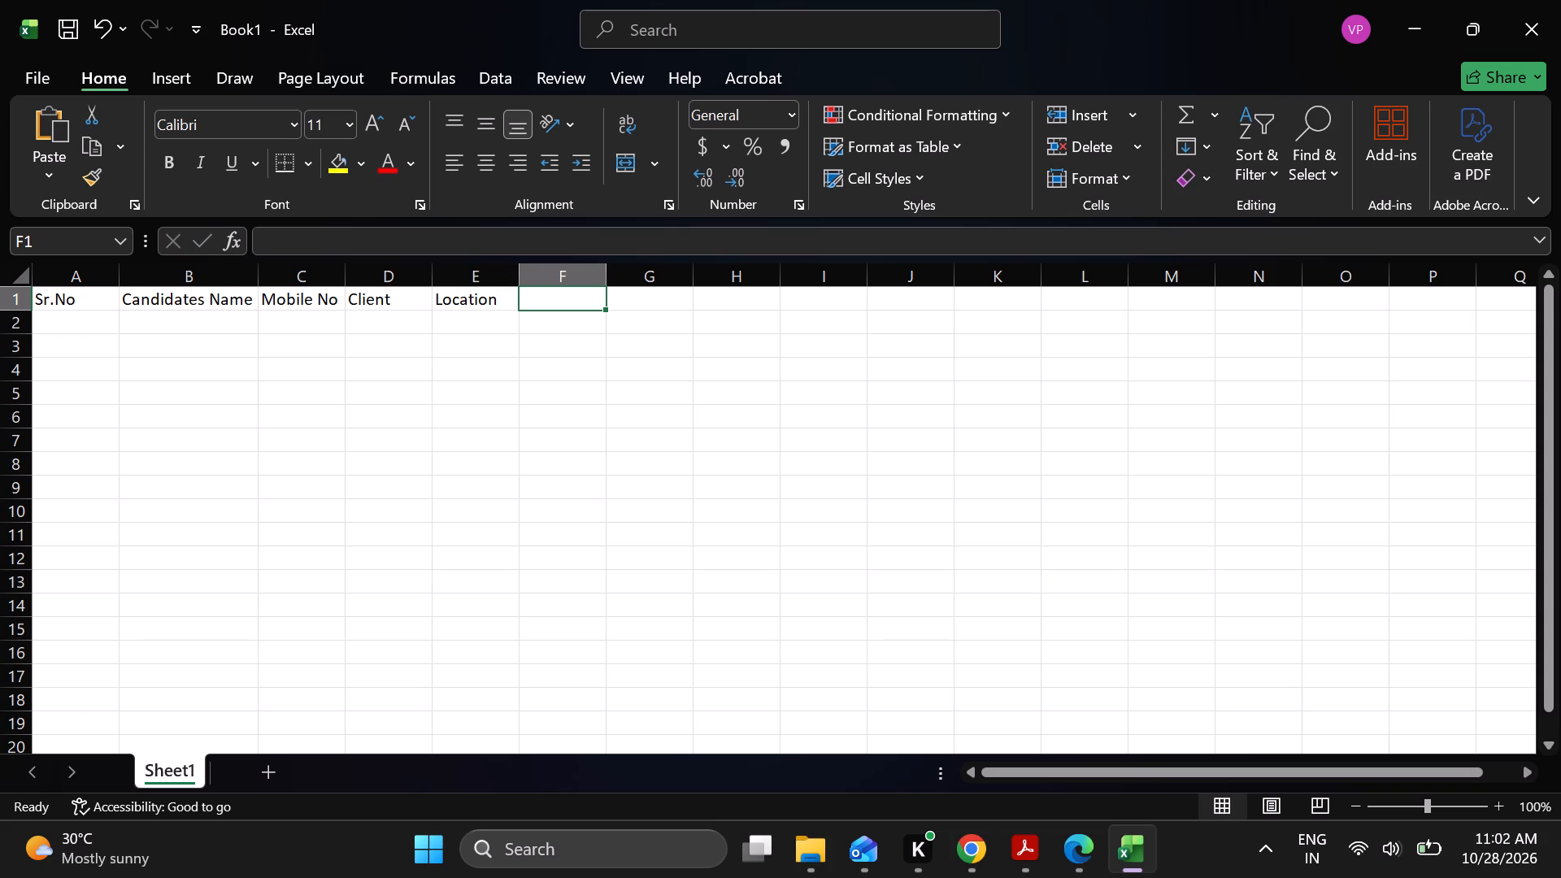
Mute the computer's sound in the Windows quick settings.
left_click(1033, 637)
left_click(1425, 863)
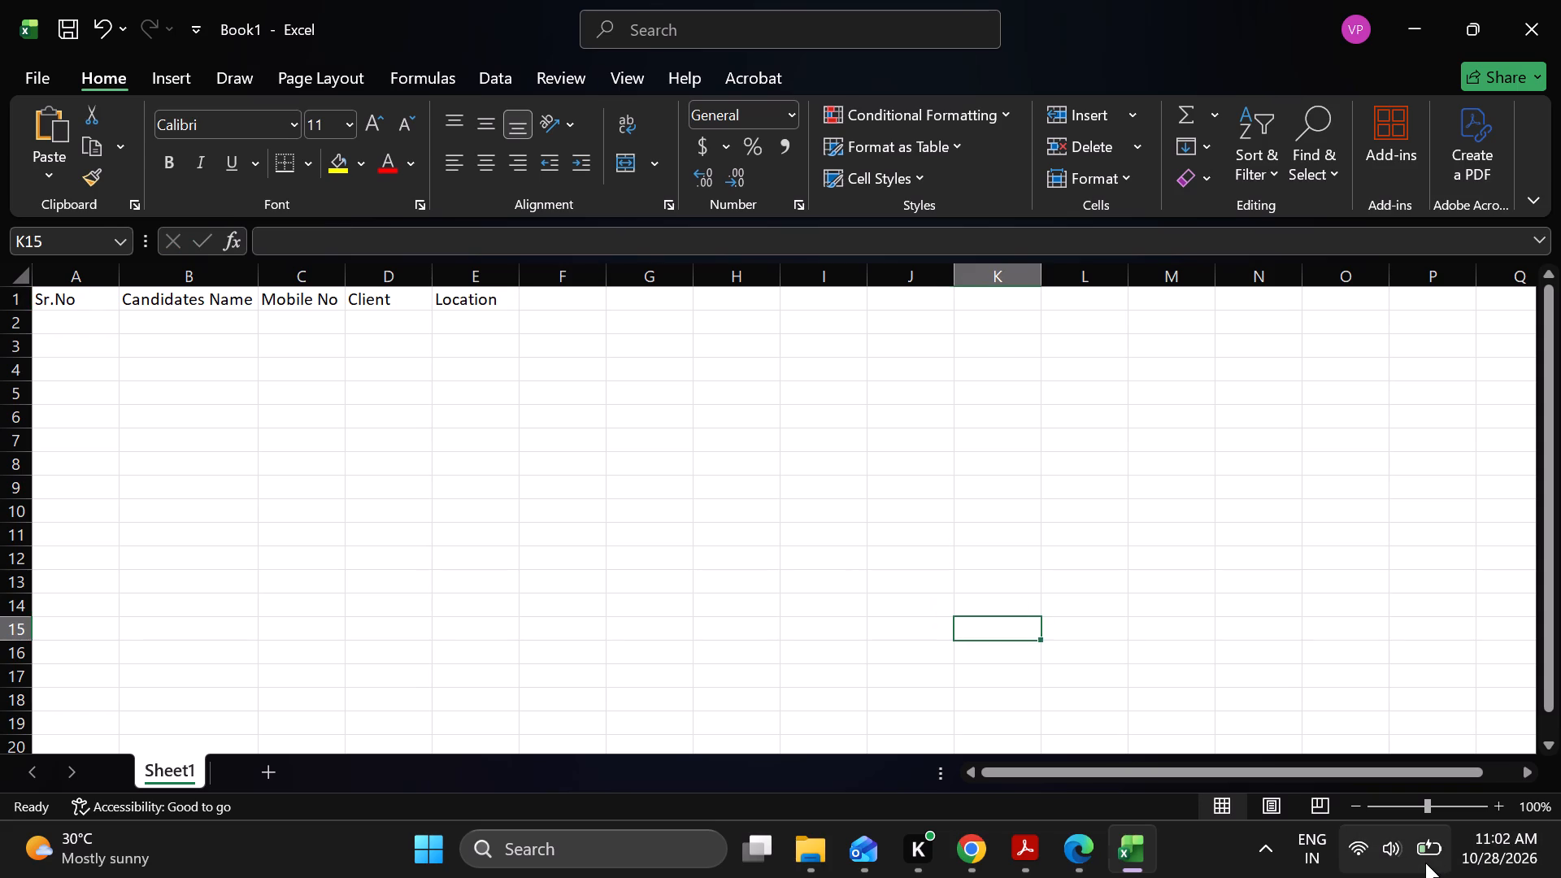
left_click(1153, 697)
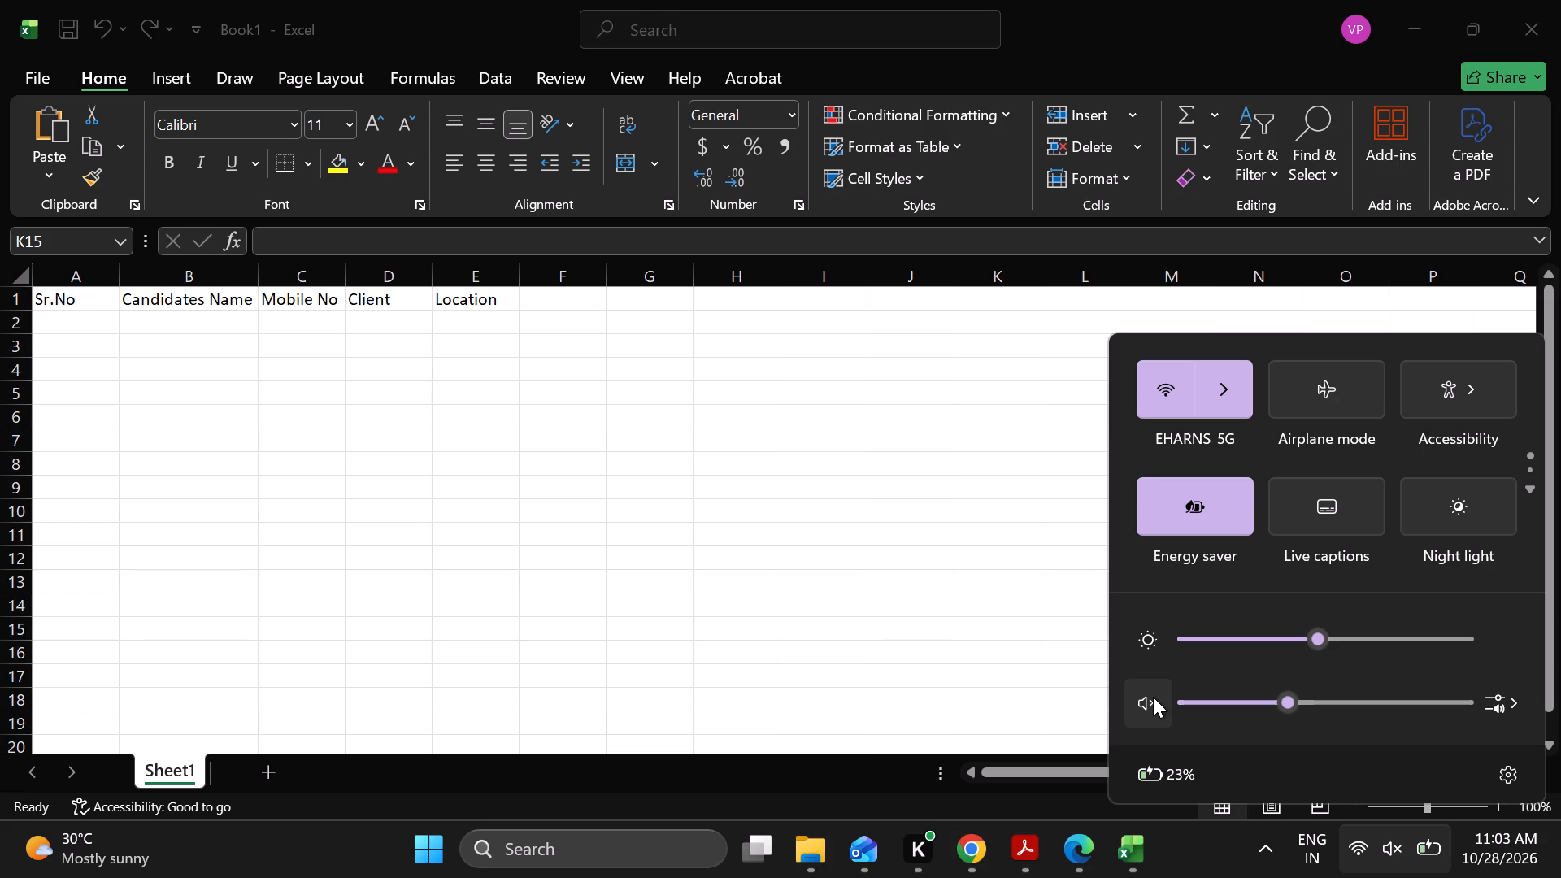
Enter the heading Date of Joining in cell F1 and fit column F's width to its text.
left_click(562, 296)
left_click(562, 296)
left_click(562, 297)
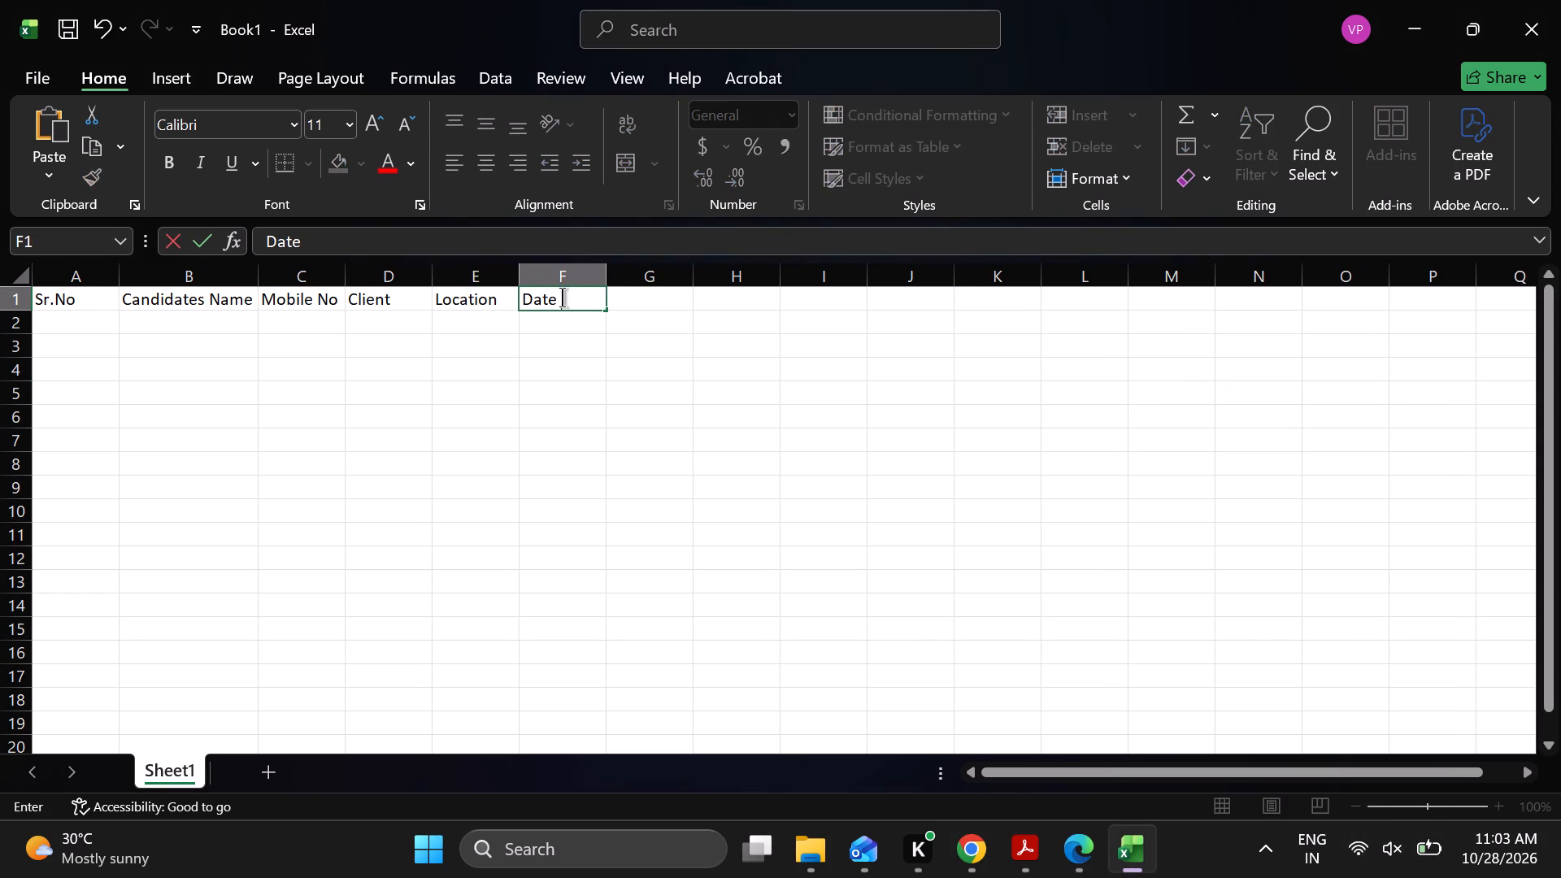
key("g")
key("BackSpace")
key("BackSpace")
left_click(693, 292)
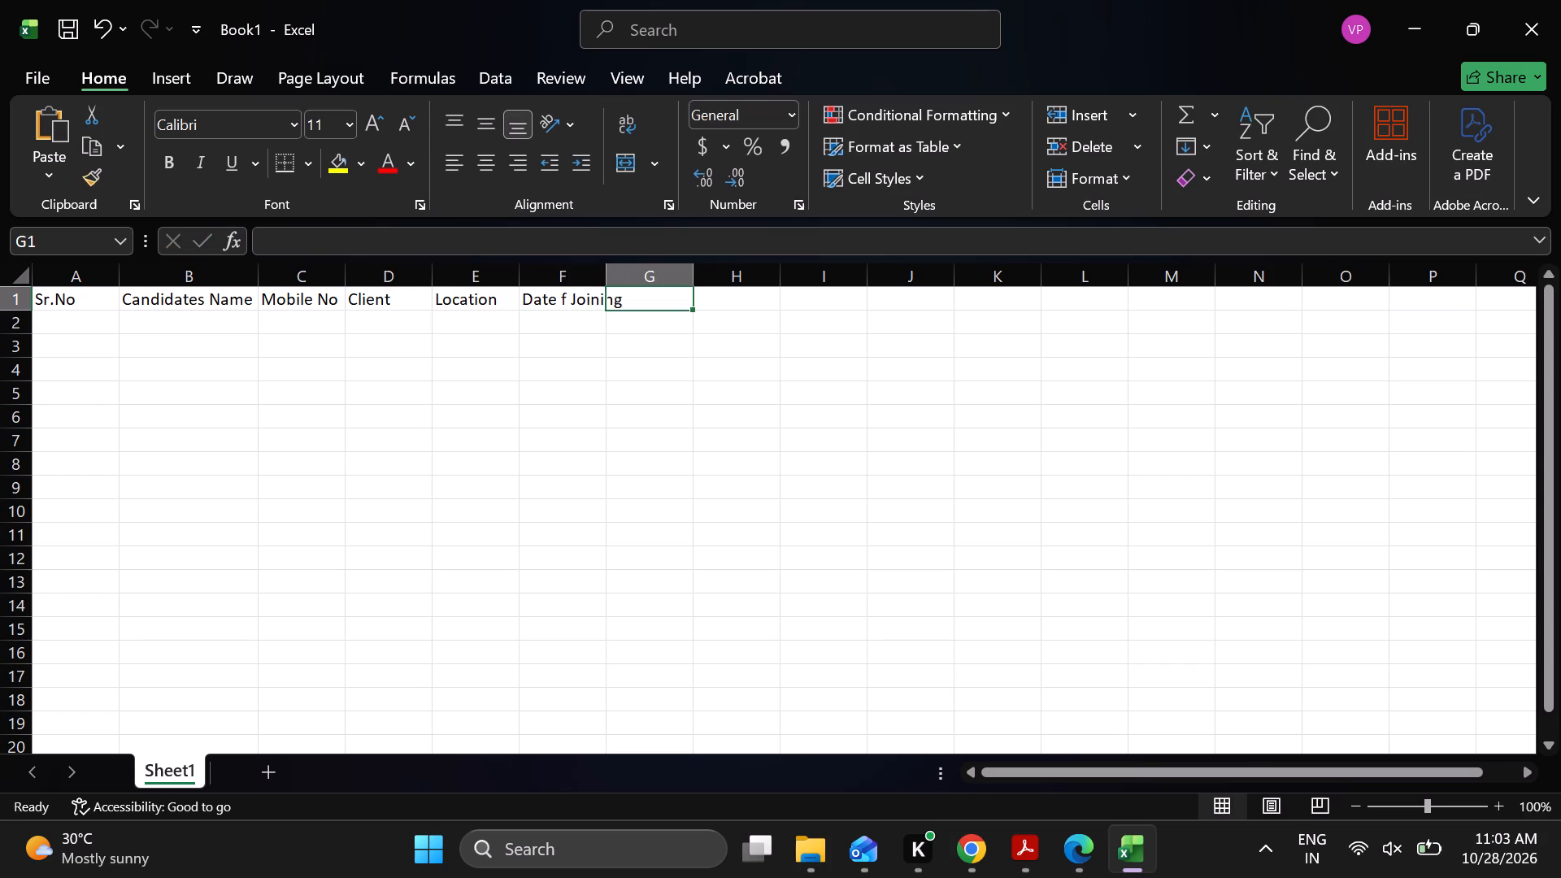
double_click(567, 293)
left_click(557, 293)
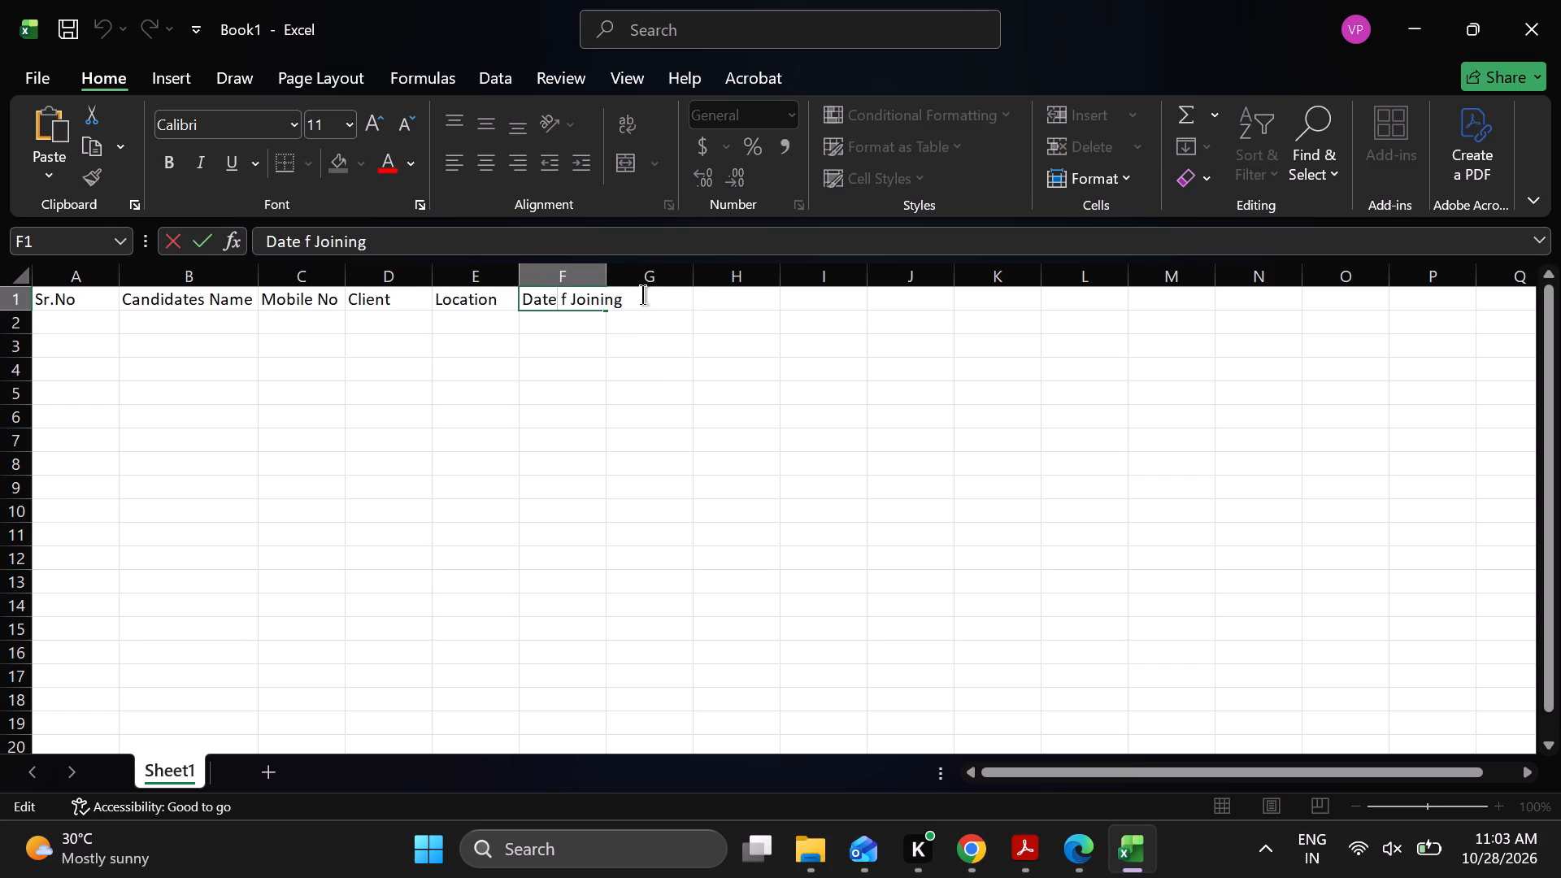
left_click(557, 294)
left_click(559, 289)
left_click(560, 290)
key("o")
triple_click(611, 269)
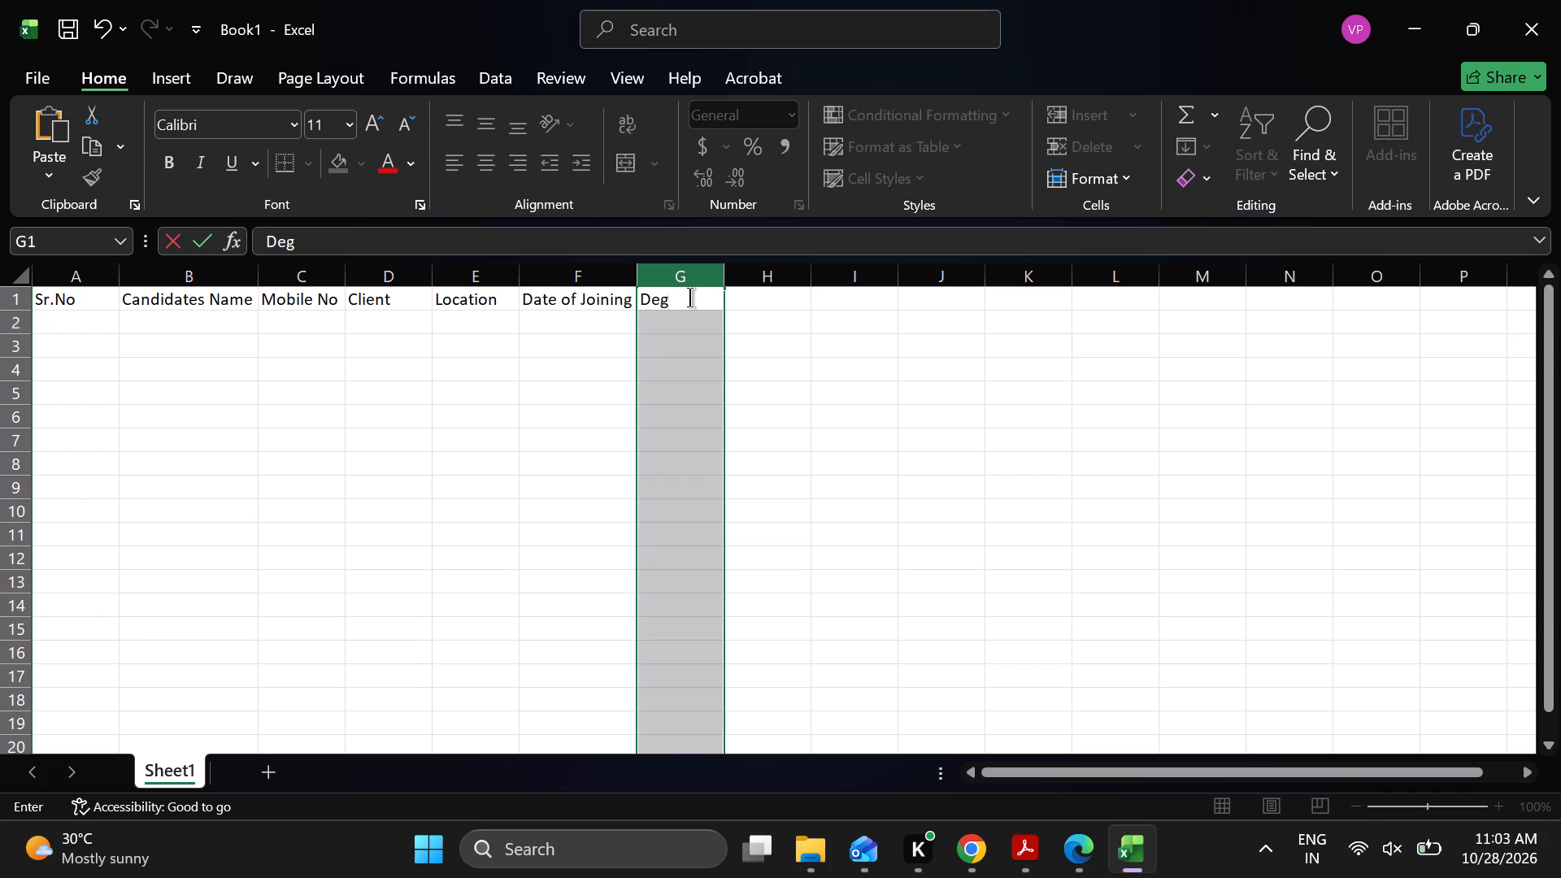
Enter the heading Designation in cell G1 and fit column G's width to its text.
double_click(689, 297)
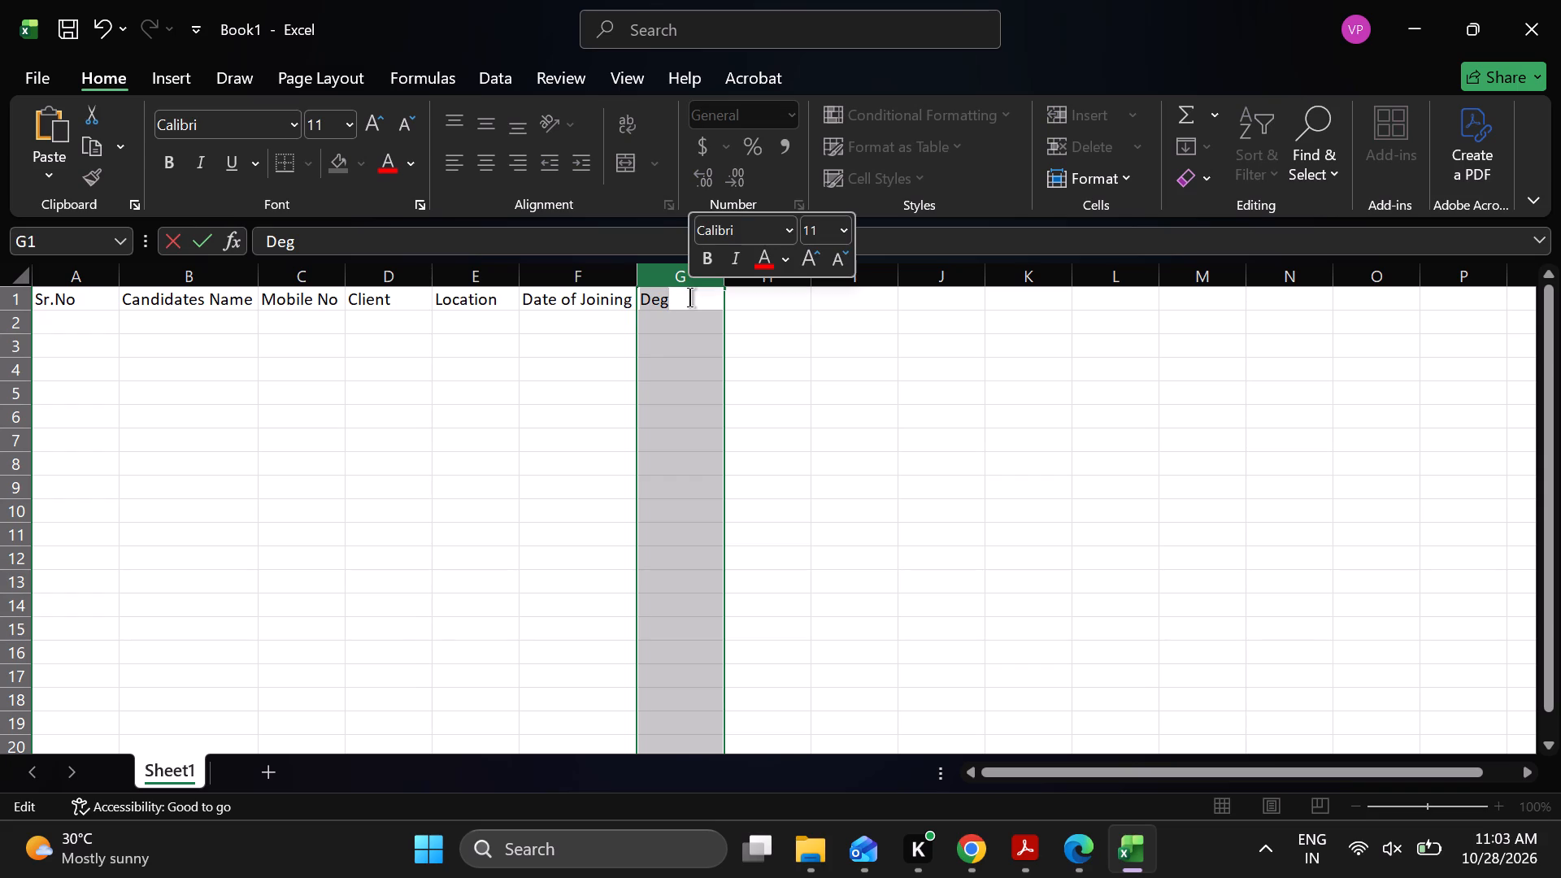
key("BackSpace")
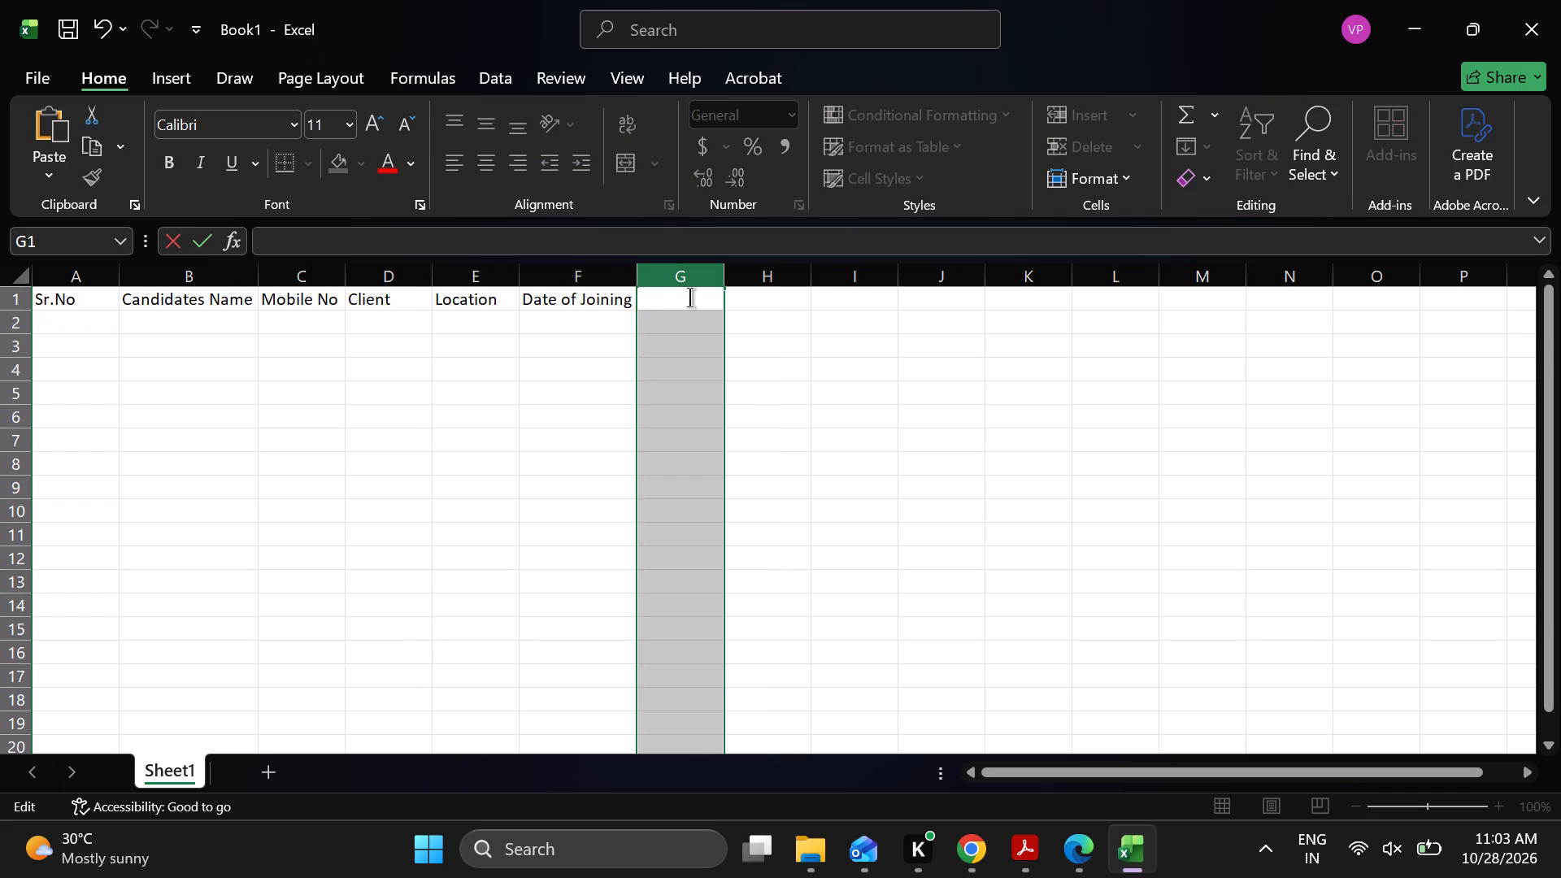
type("ge")
key("BackSpace")
type("ignation")
left_click(787, 296)
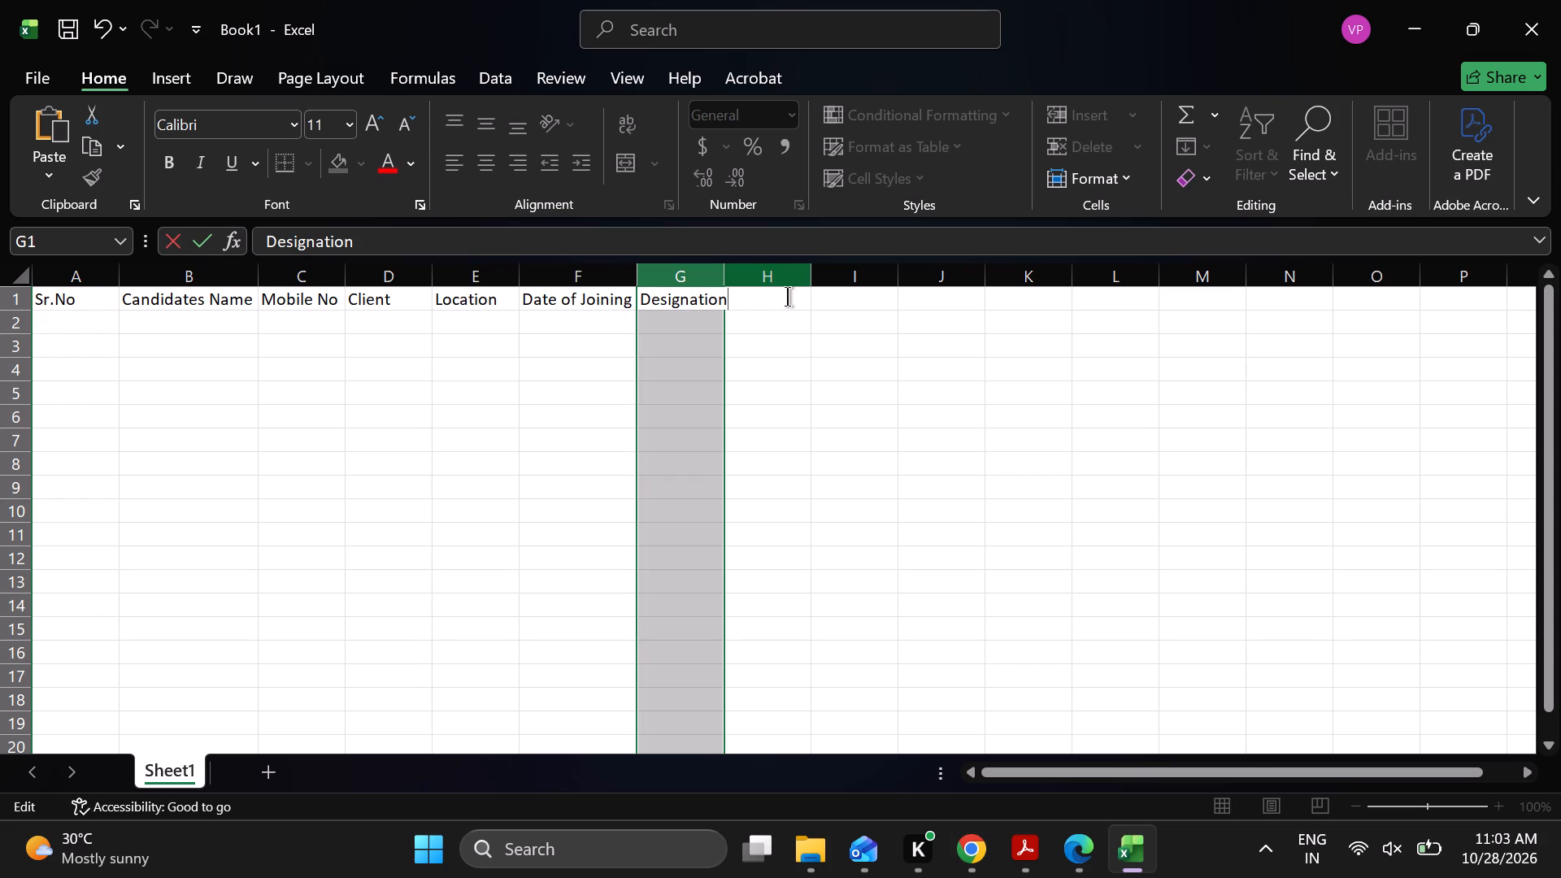
left_click(787, 296)
double_click(724, 272)
Enter the heading Gross Salary in cell H1 and fit column H's width to its text.
left_click(777, 290)
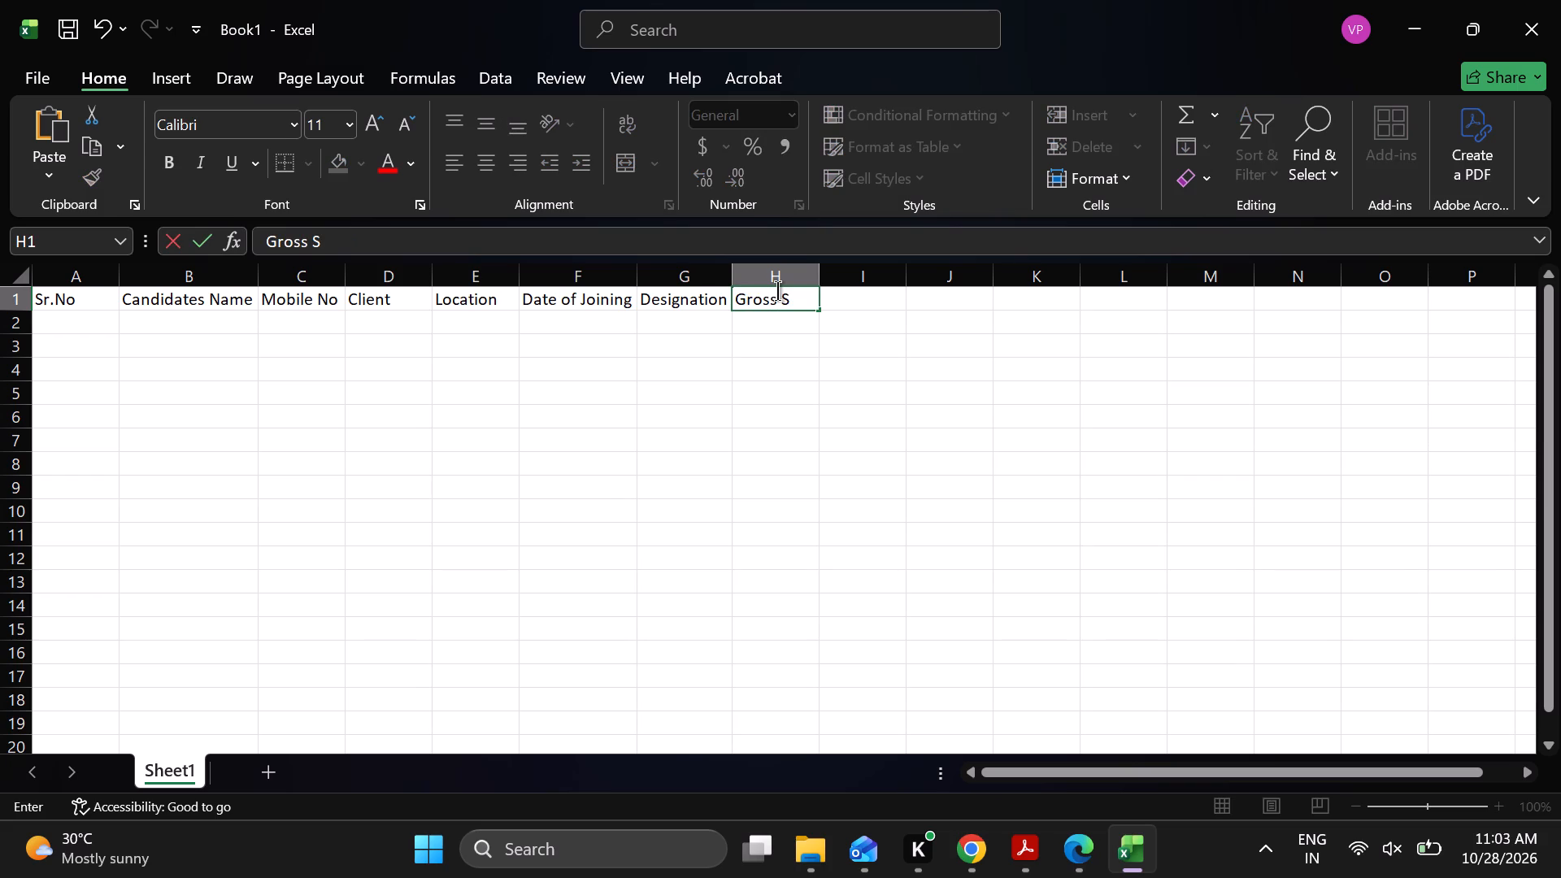
type("alary")
key("space")
double_click(877, 285)
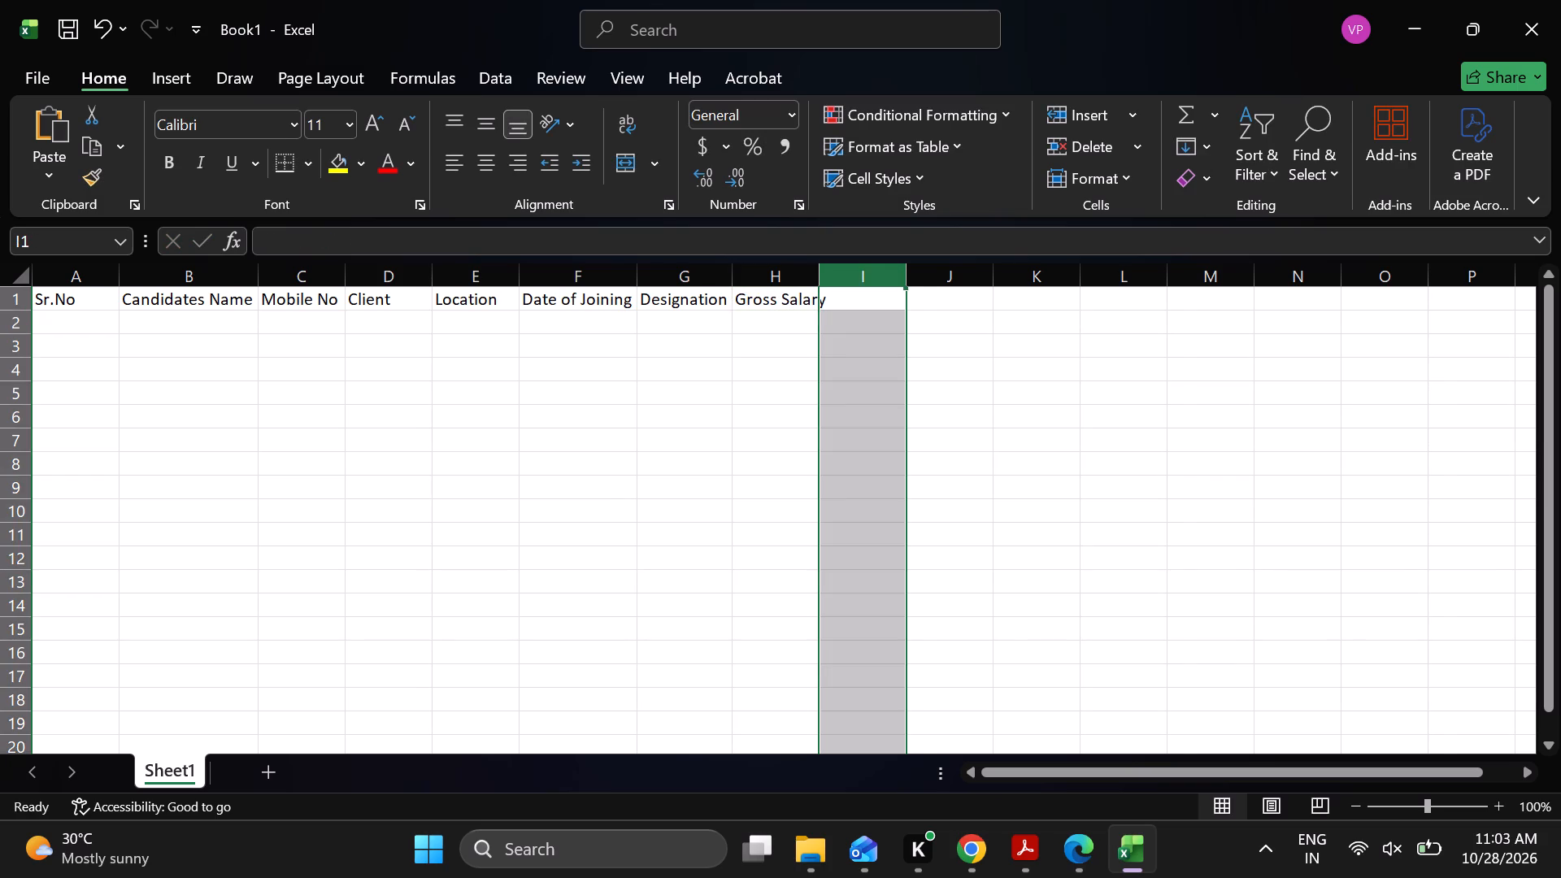
double_click(812, 280)
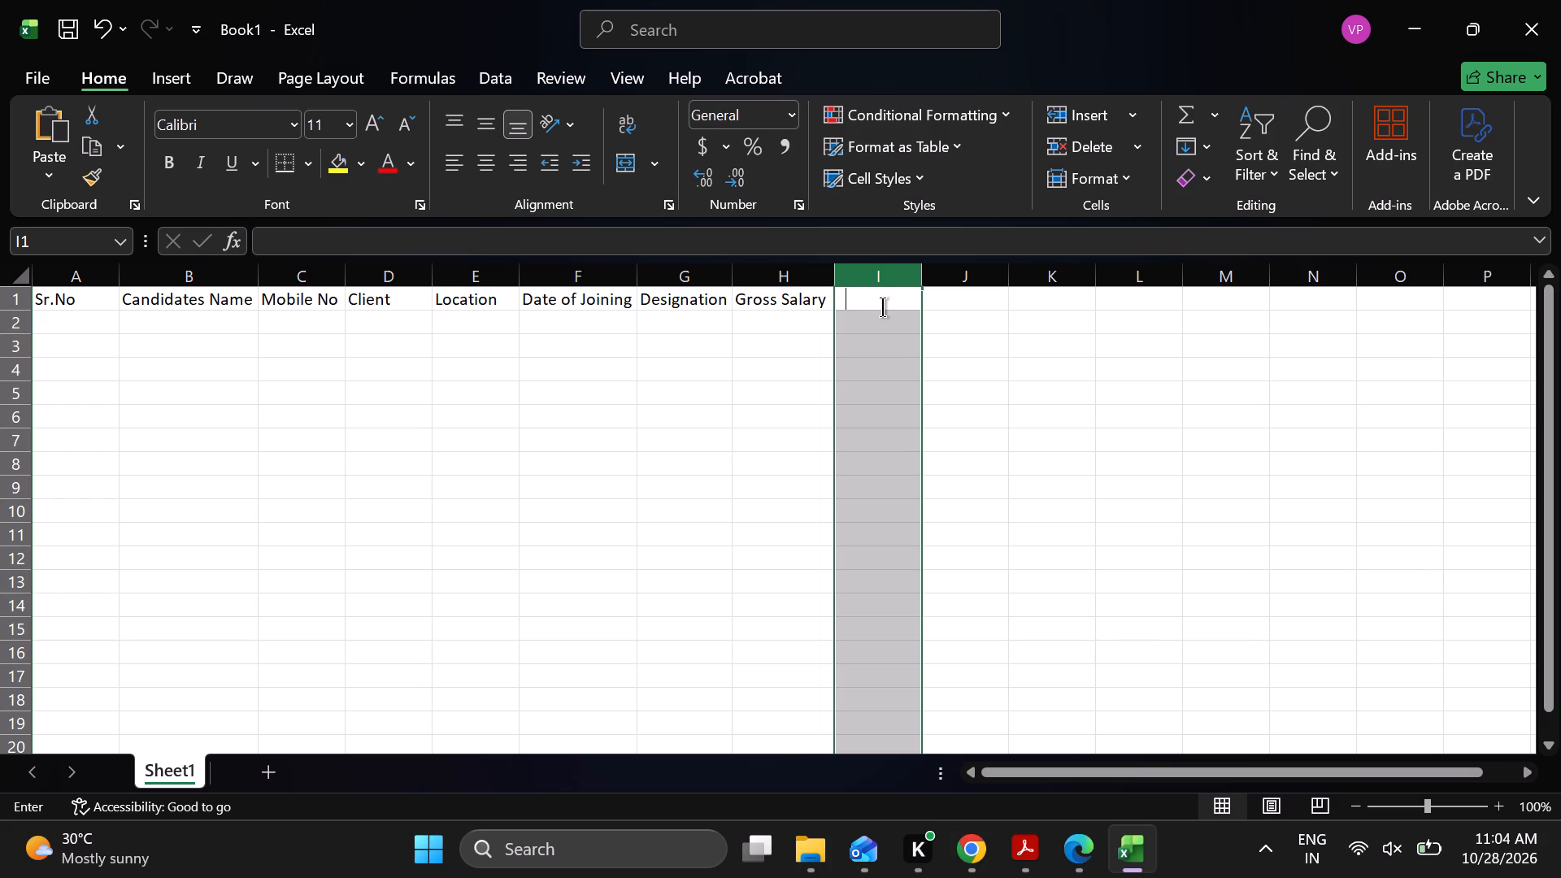
Enter the headings Status in cell I1 and Rc Name in cell J1.
type("tat")
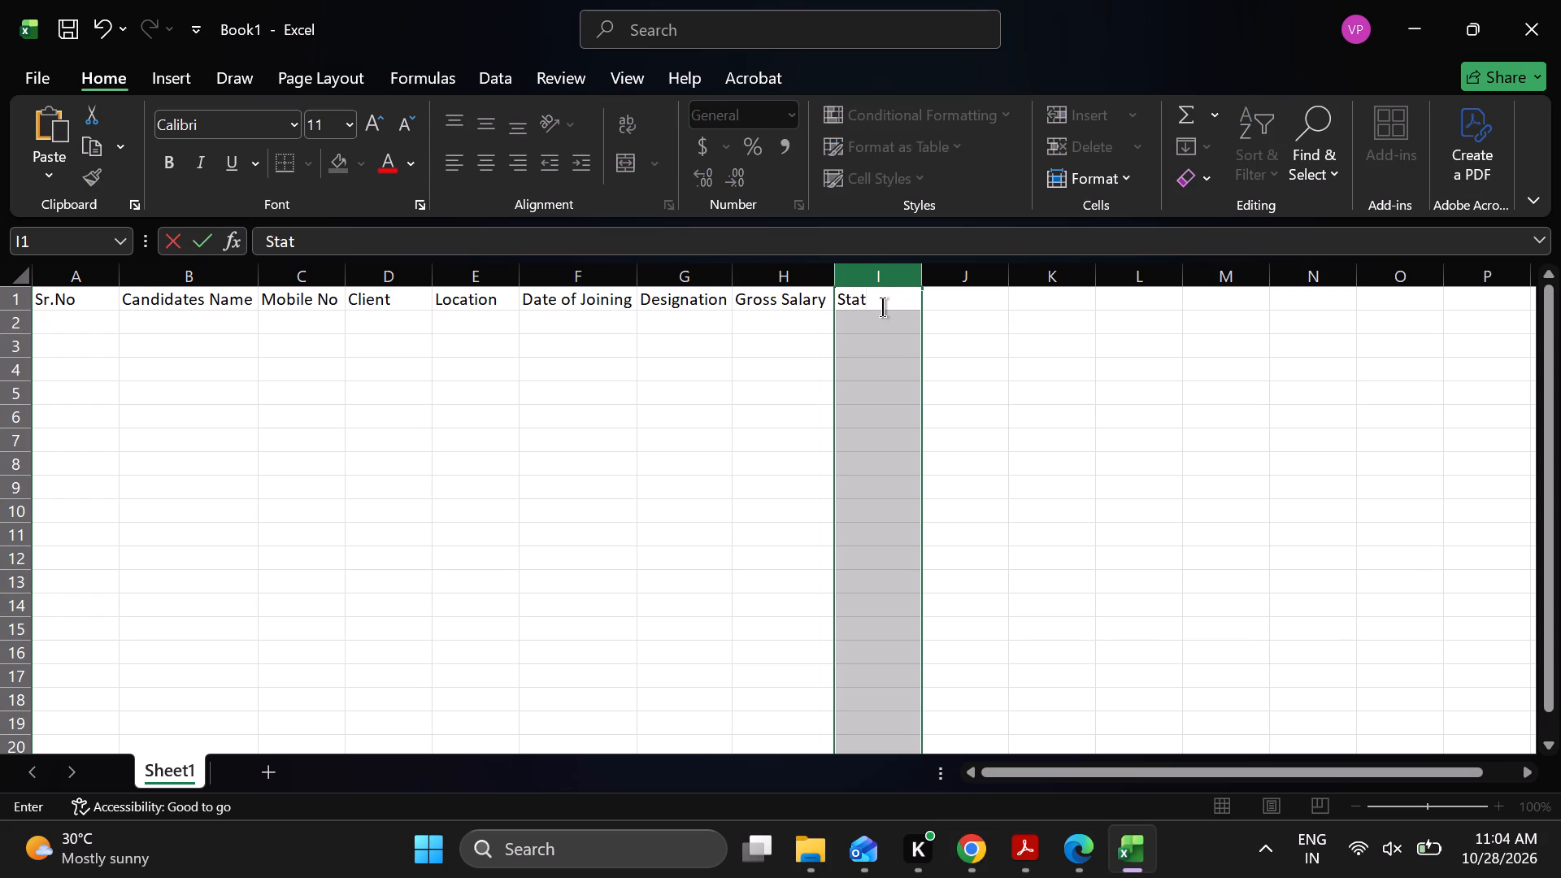
type("us")
key("space")
double_click(959, 298)
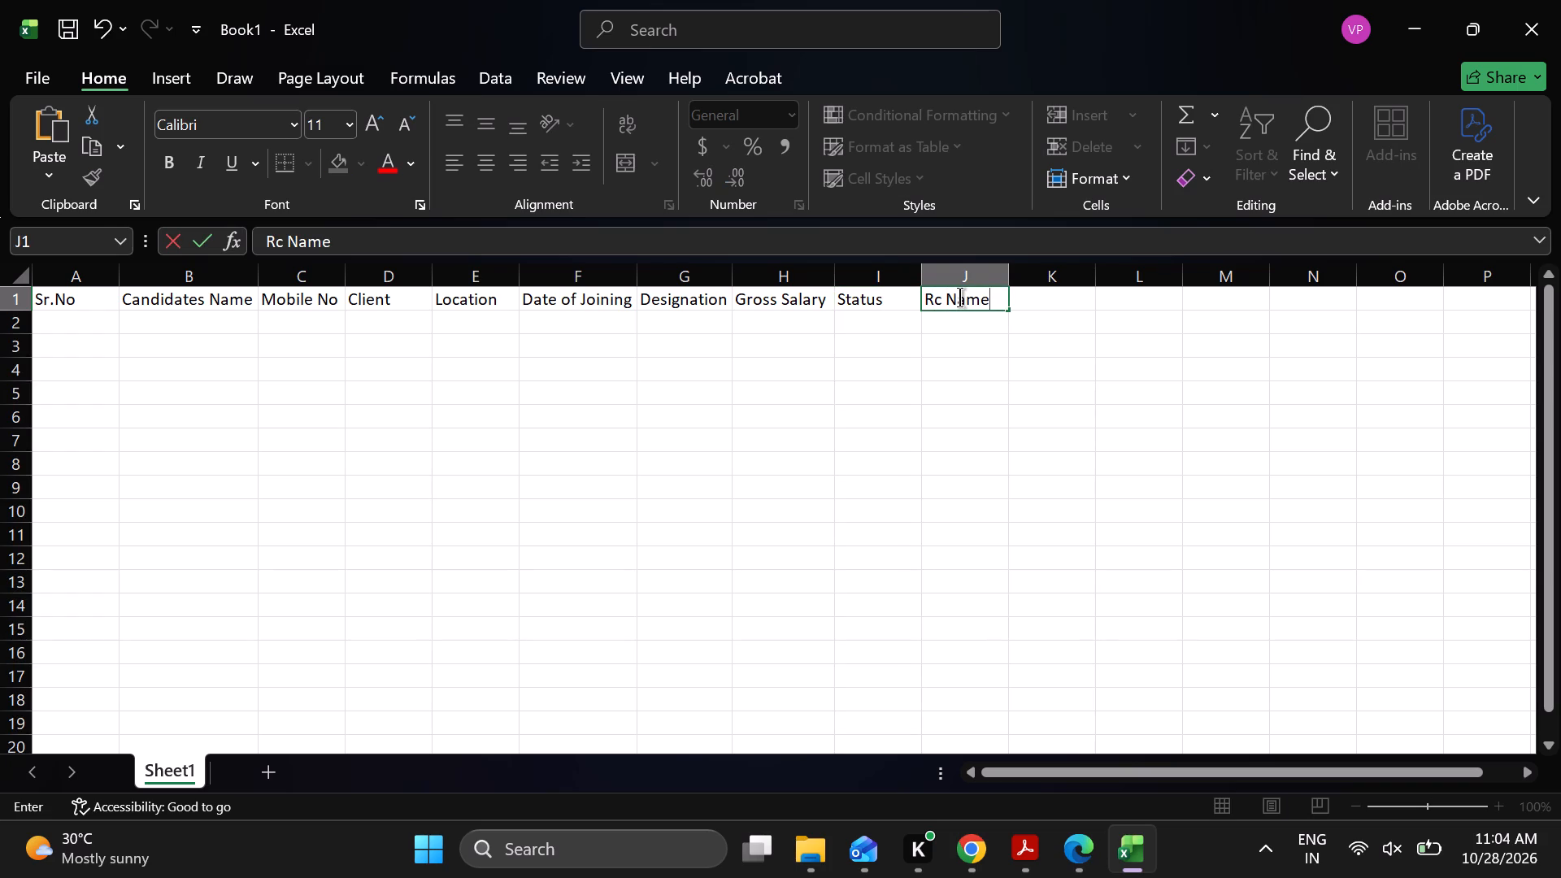
triple_click(77, 276)
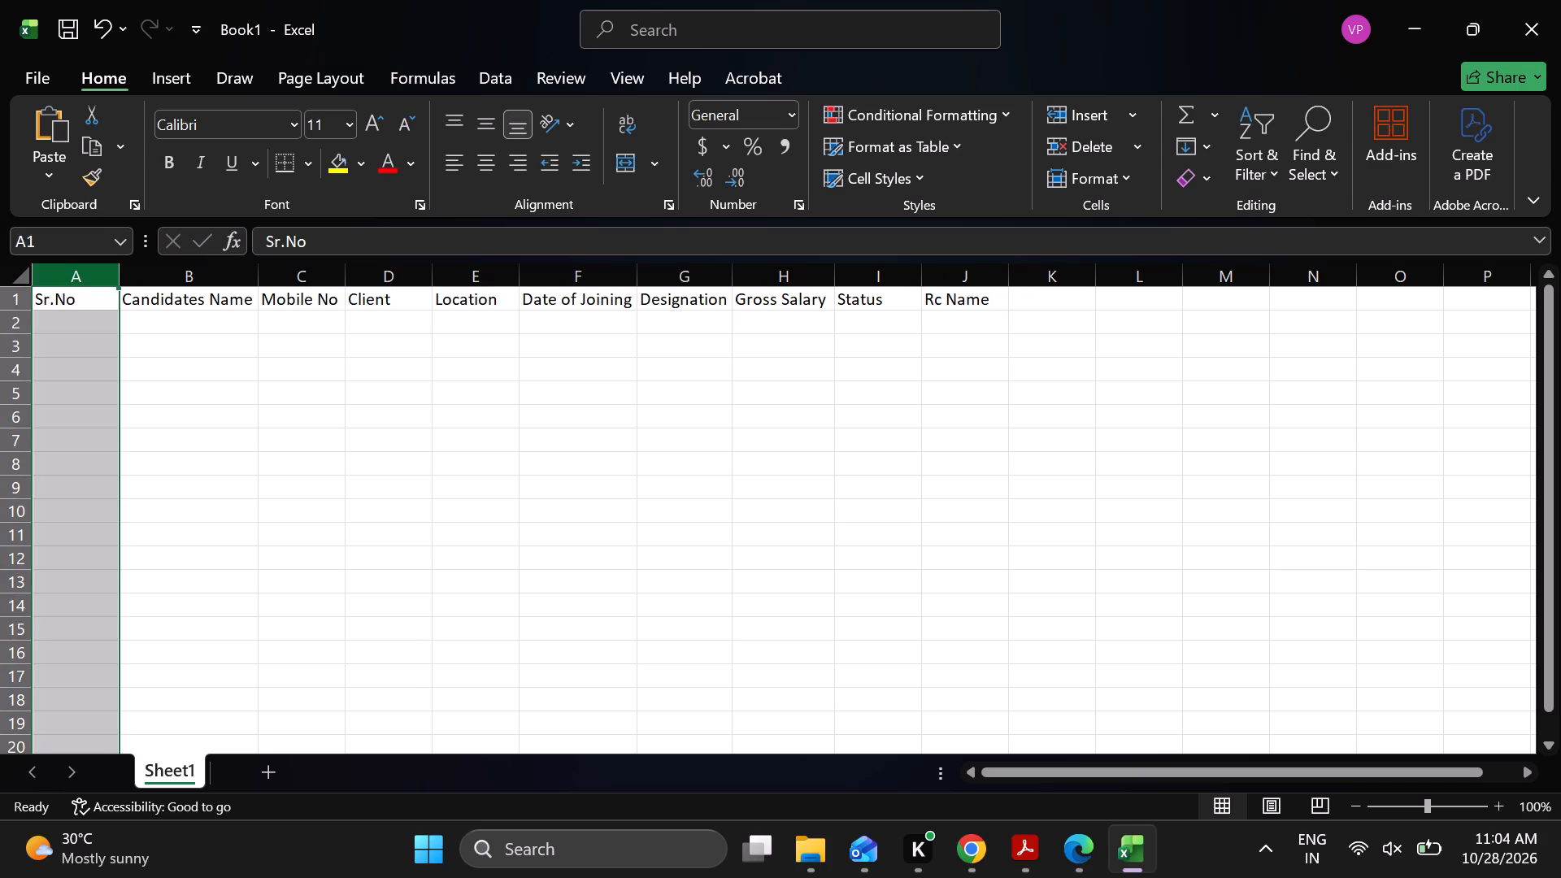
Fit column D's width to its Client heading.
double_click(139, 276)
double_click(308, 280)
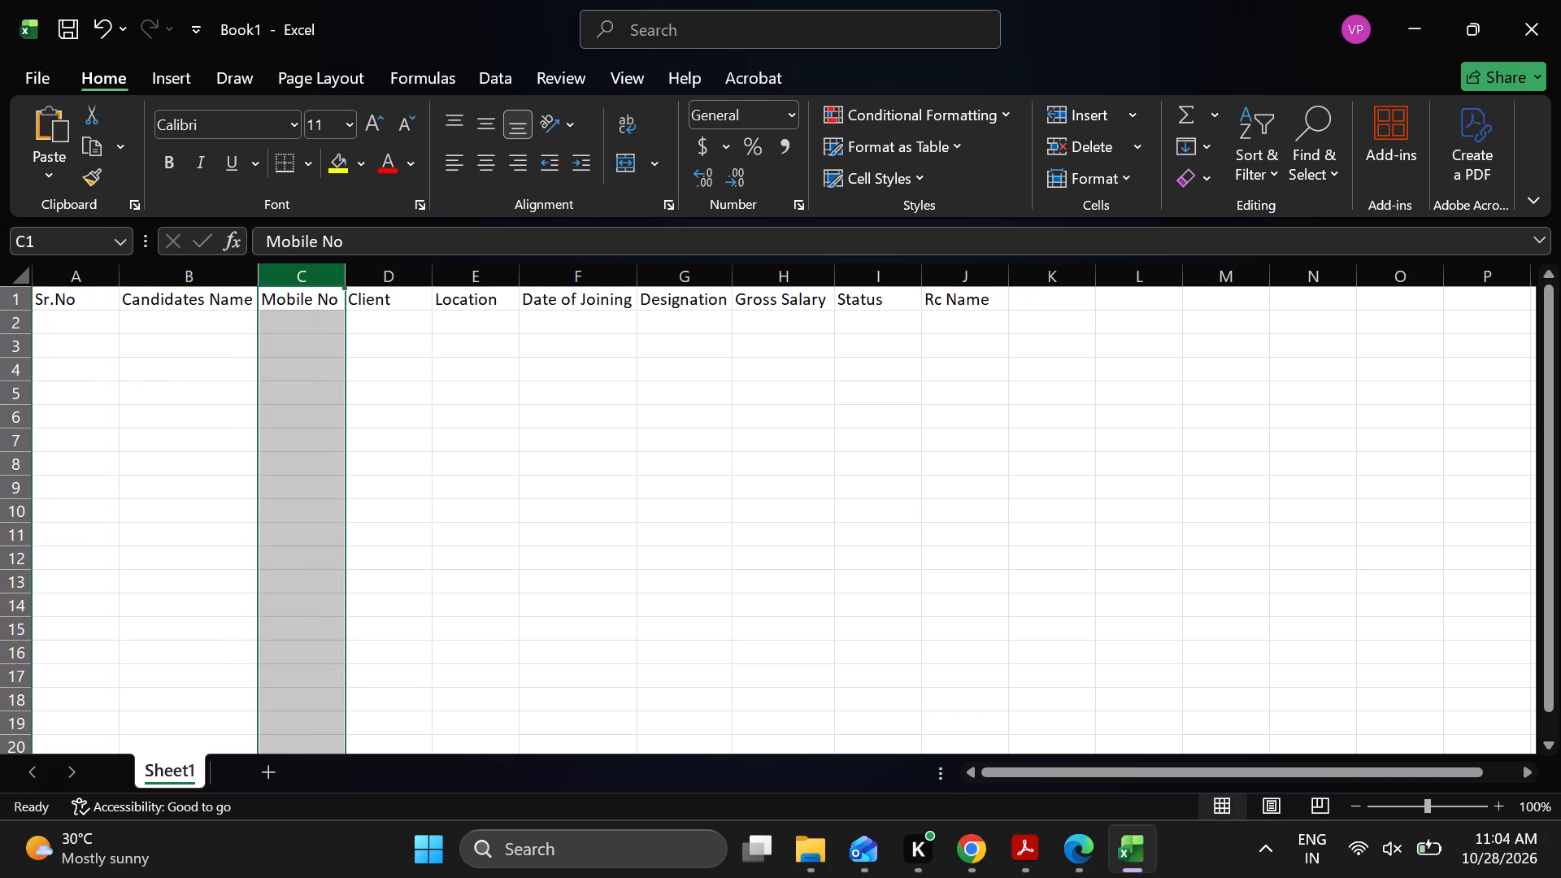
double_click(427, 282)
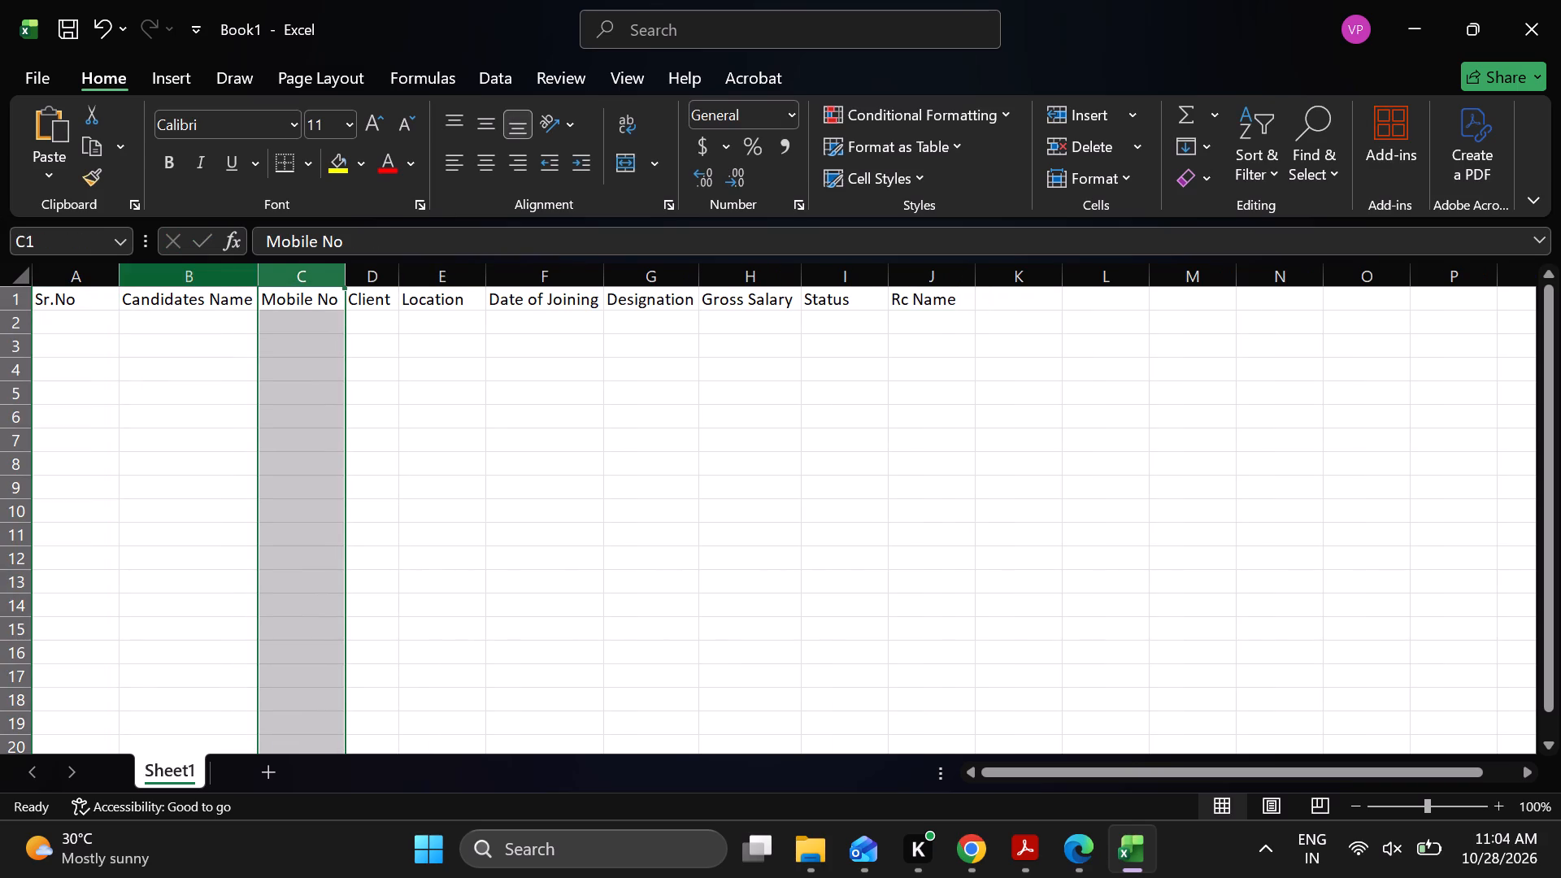
Widen all the sheet's columns to one uniform width, roomy enough for the headings.
triple_click(23, 275)
left_click(23, 275)
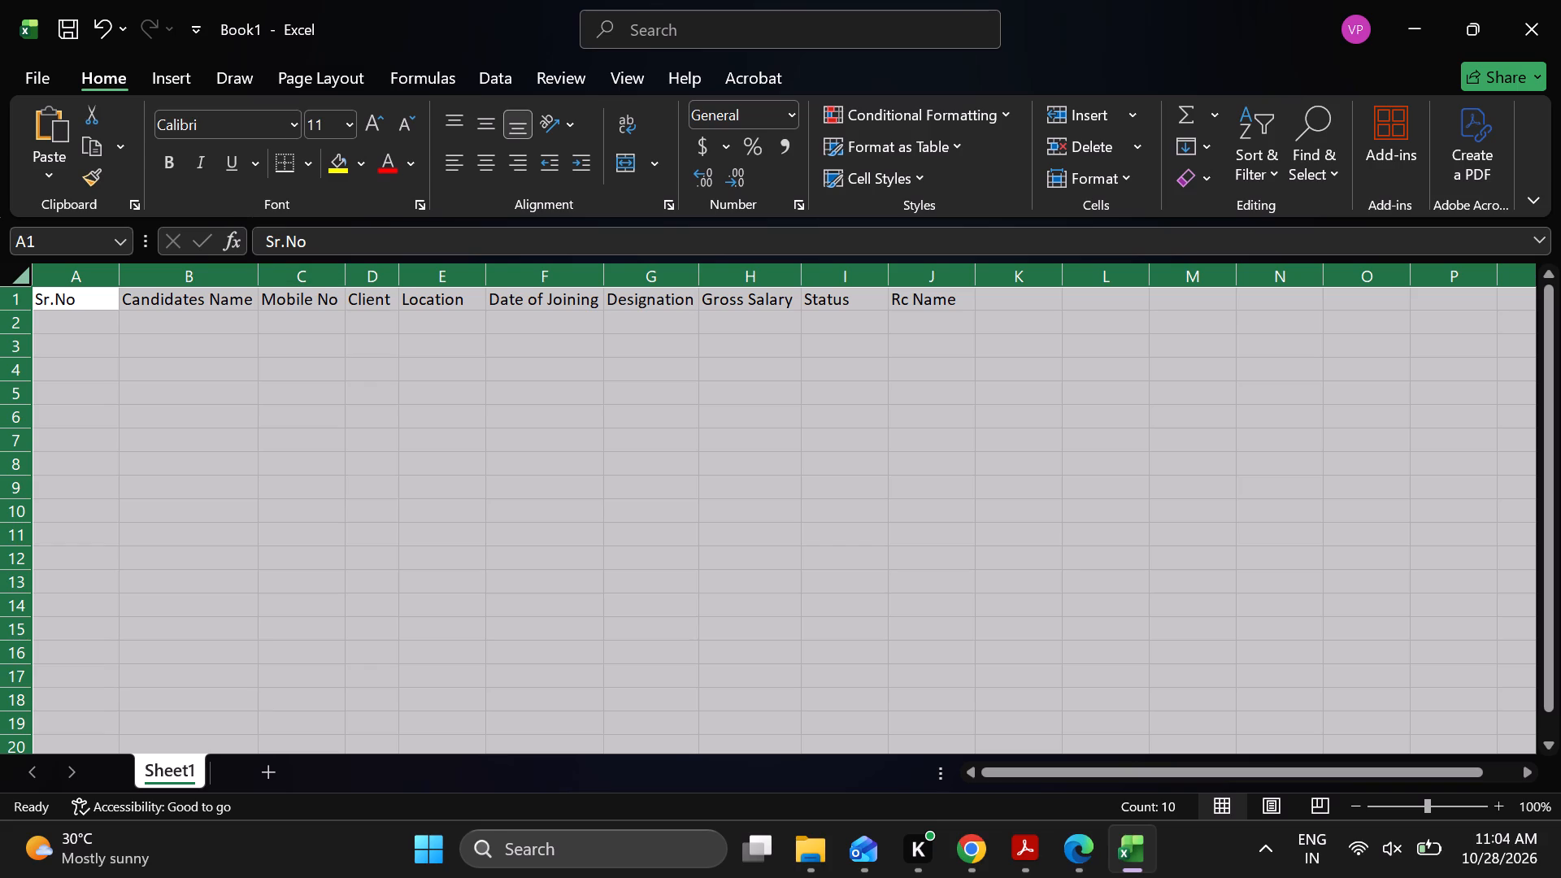
left_click_drag(337, 279, 384, 283)
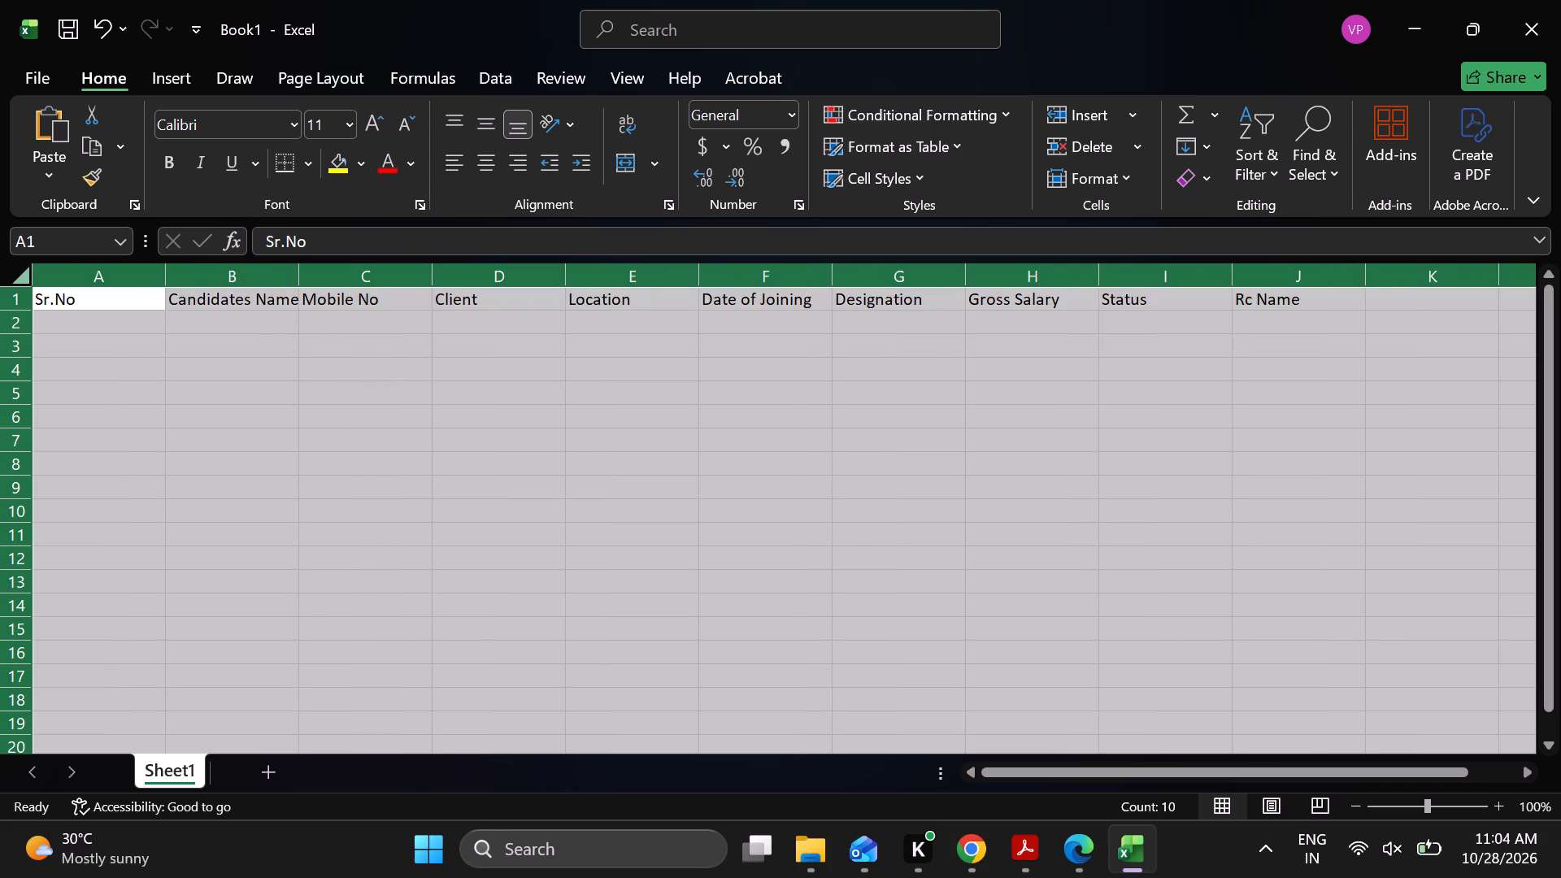
left_click(154, 355)
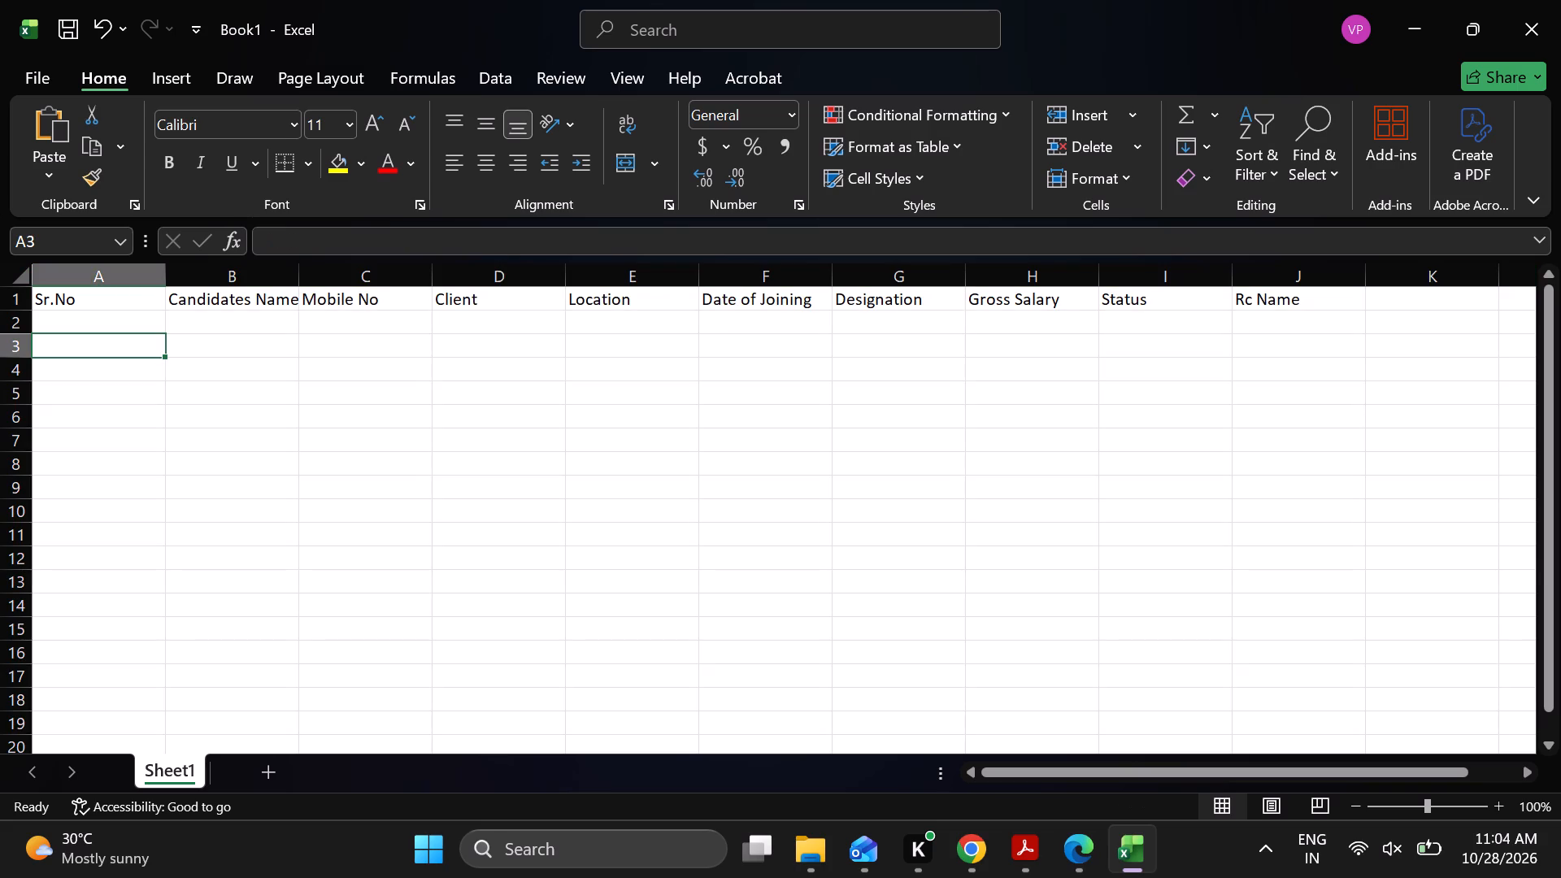
Fill the heading cells A1 to J1 with Blue, Accent 1, Lighter 40%.
left_click_drag(72, 290, 1024, 245)
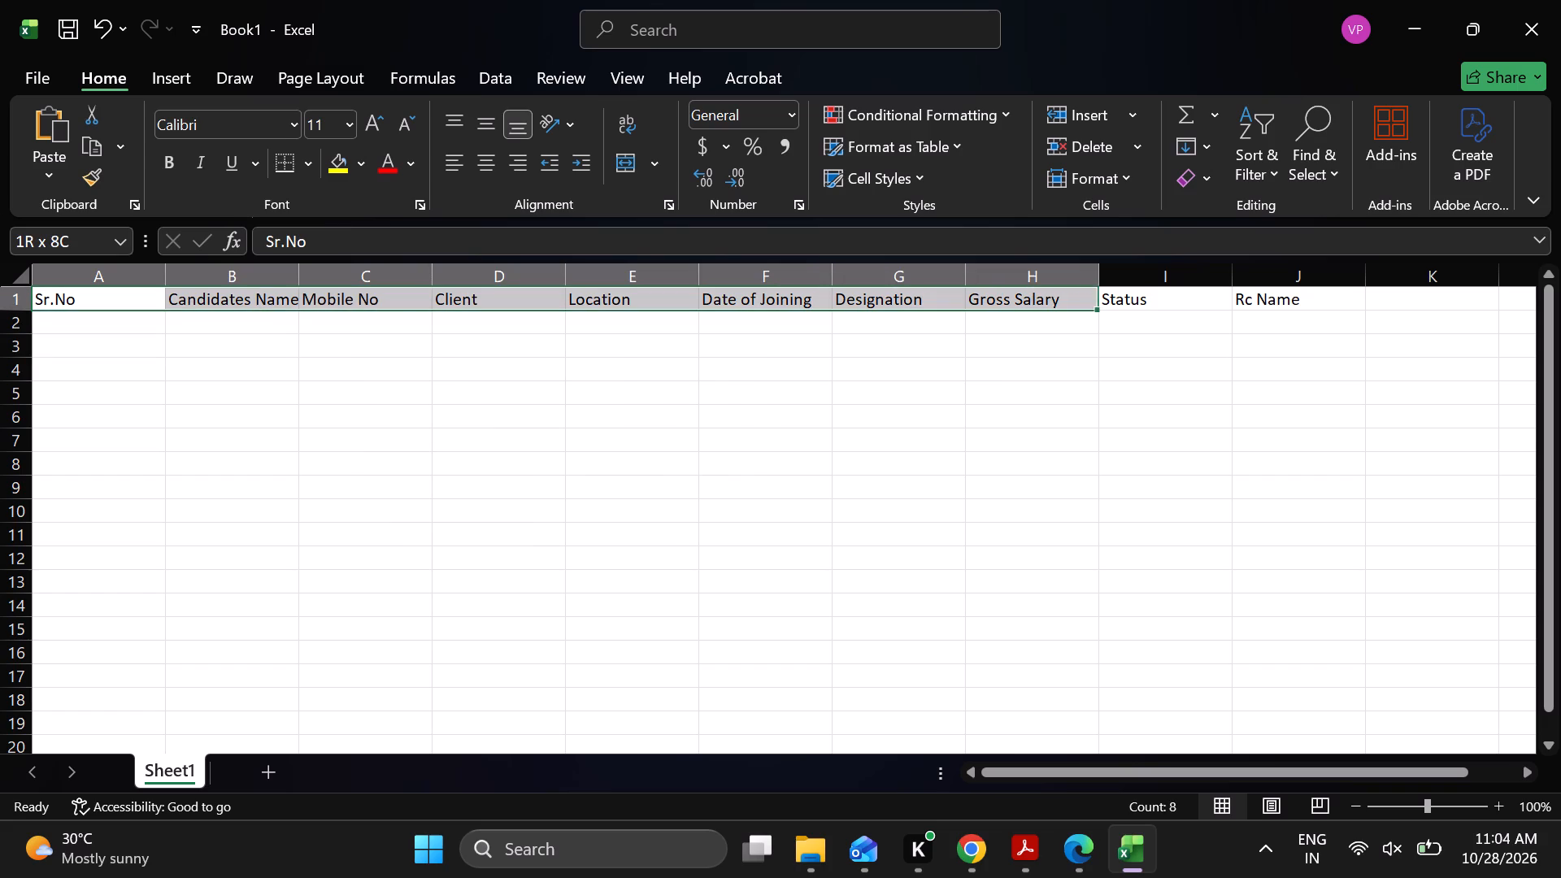
left_click_drag(1024, 245, 1191, 244)
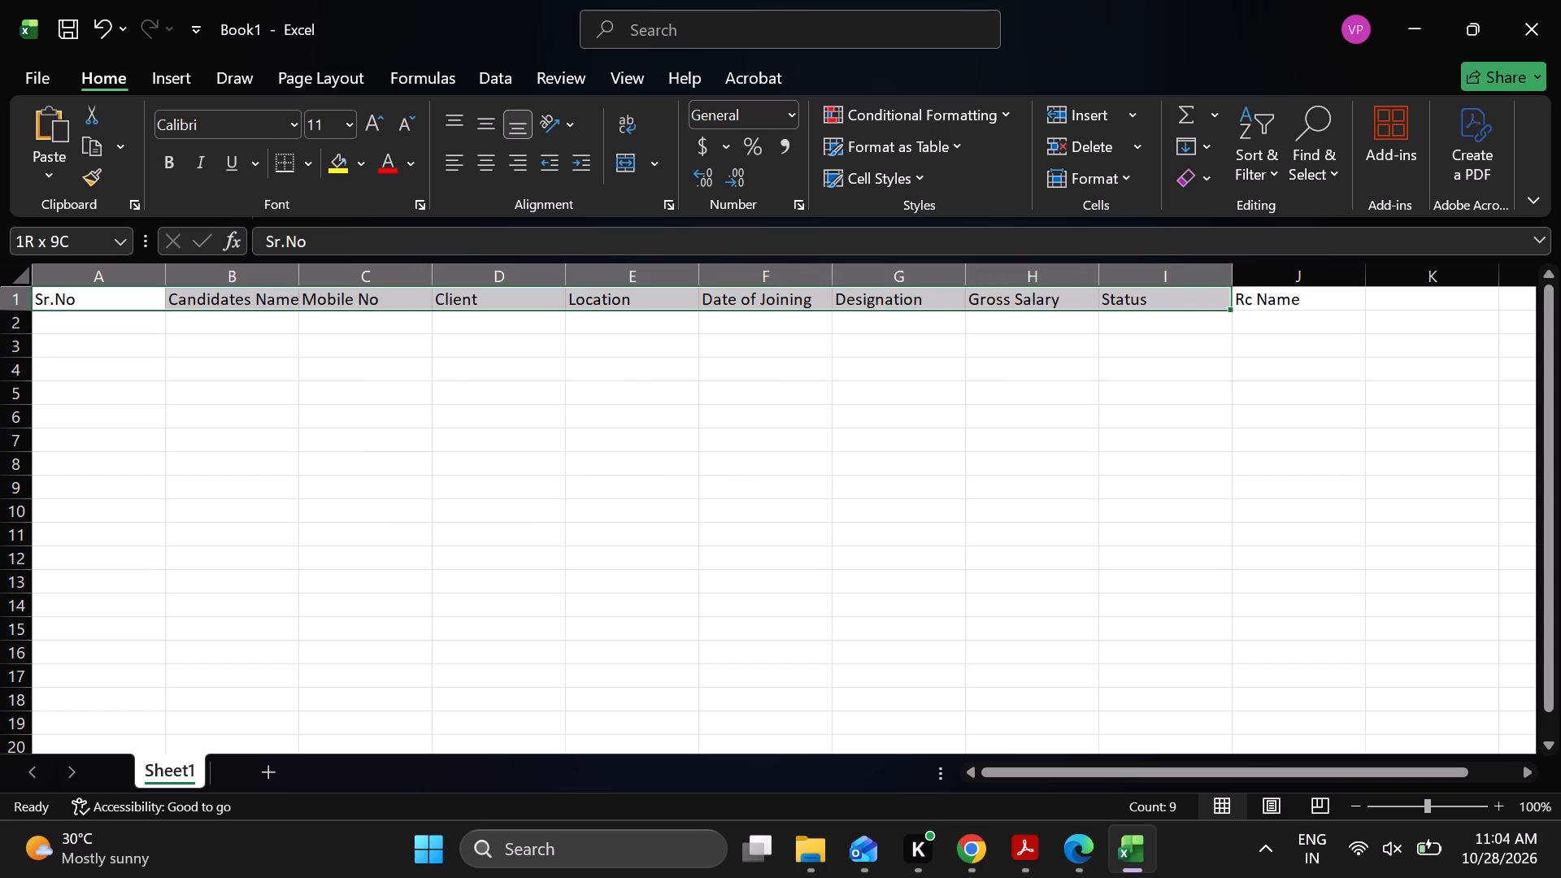
left_click_drag(1191, 244, 1264, 241)
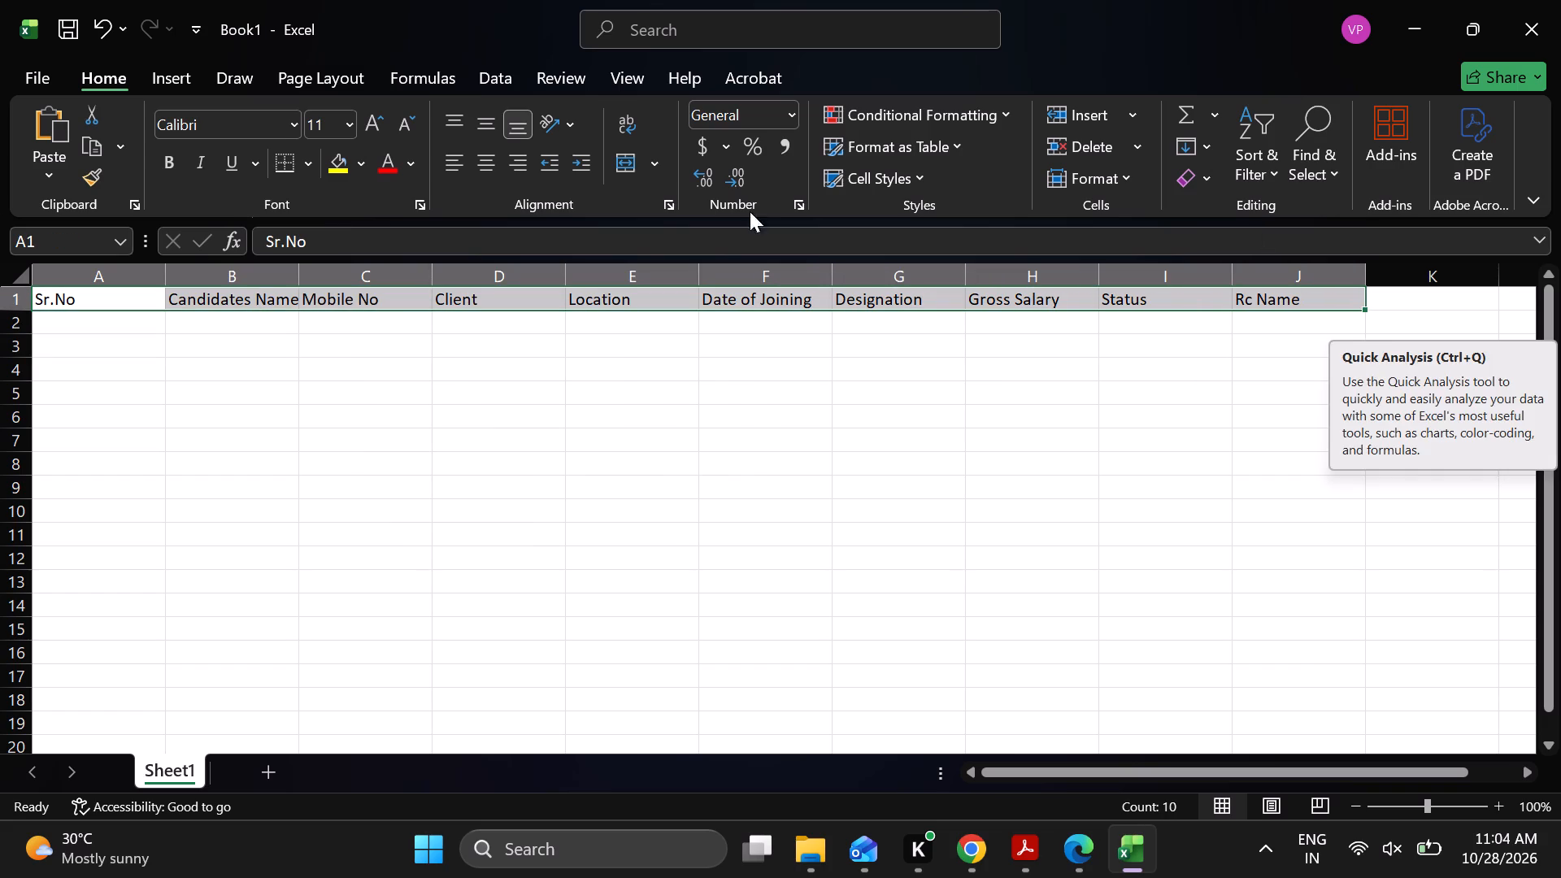
left_click(355, 158)
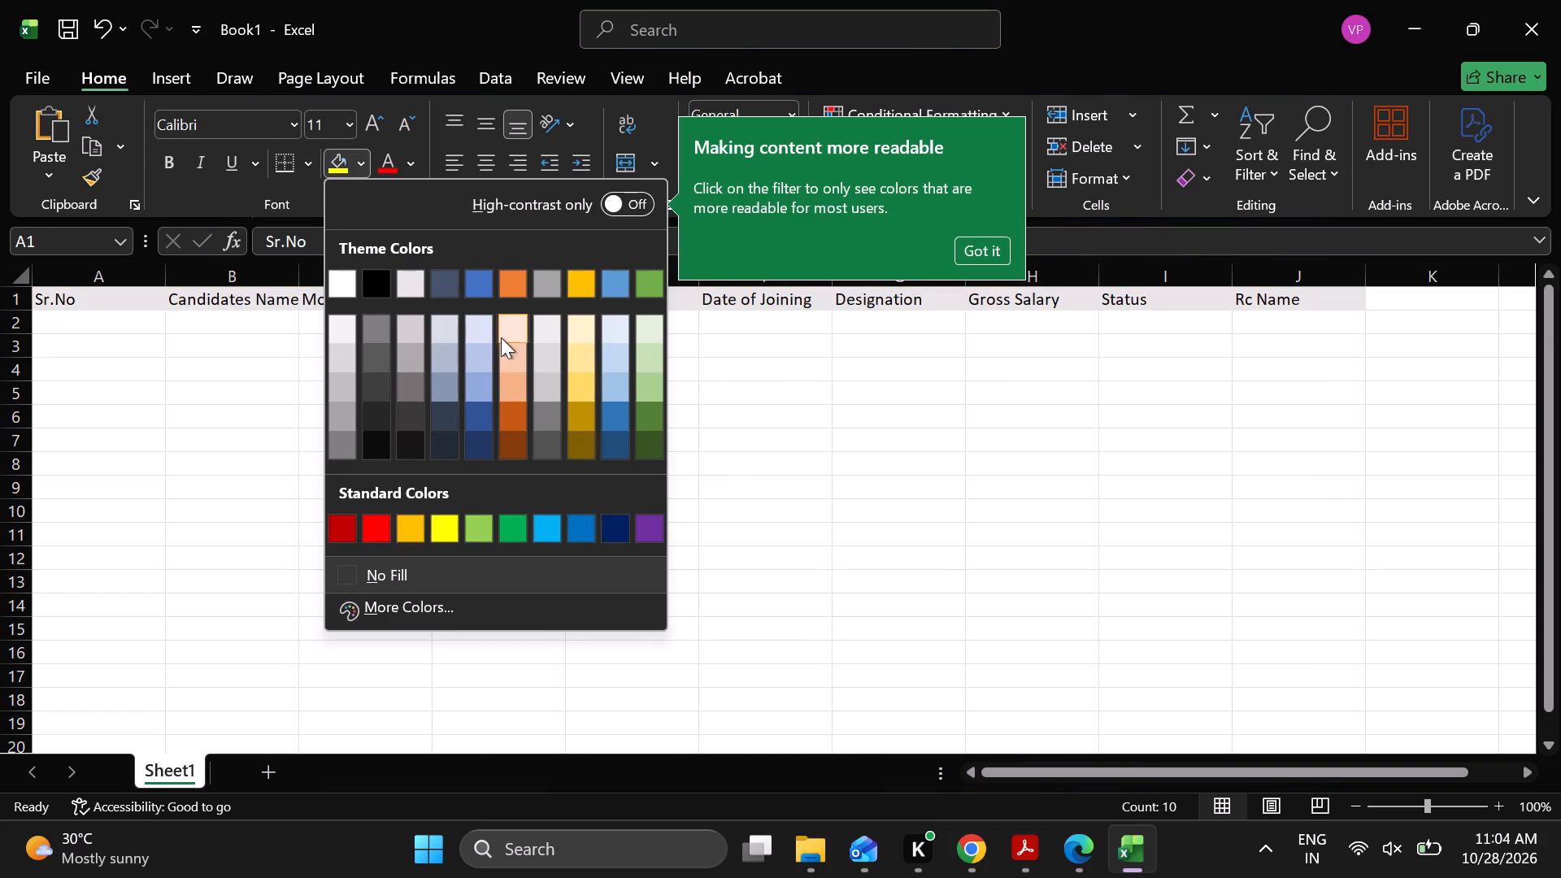
left_click(476, 392)
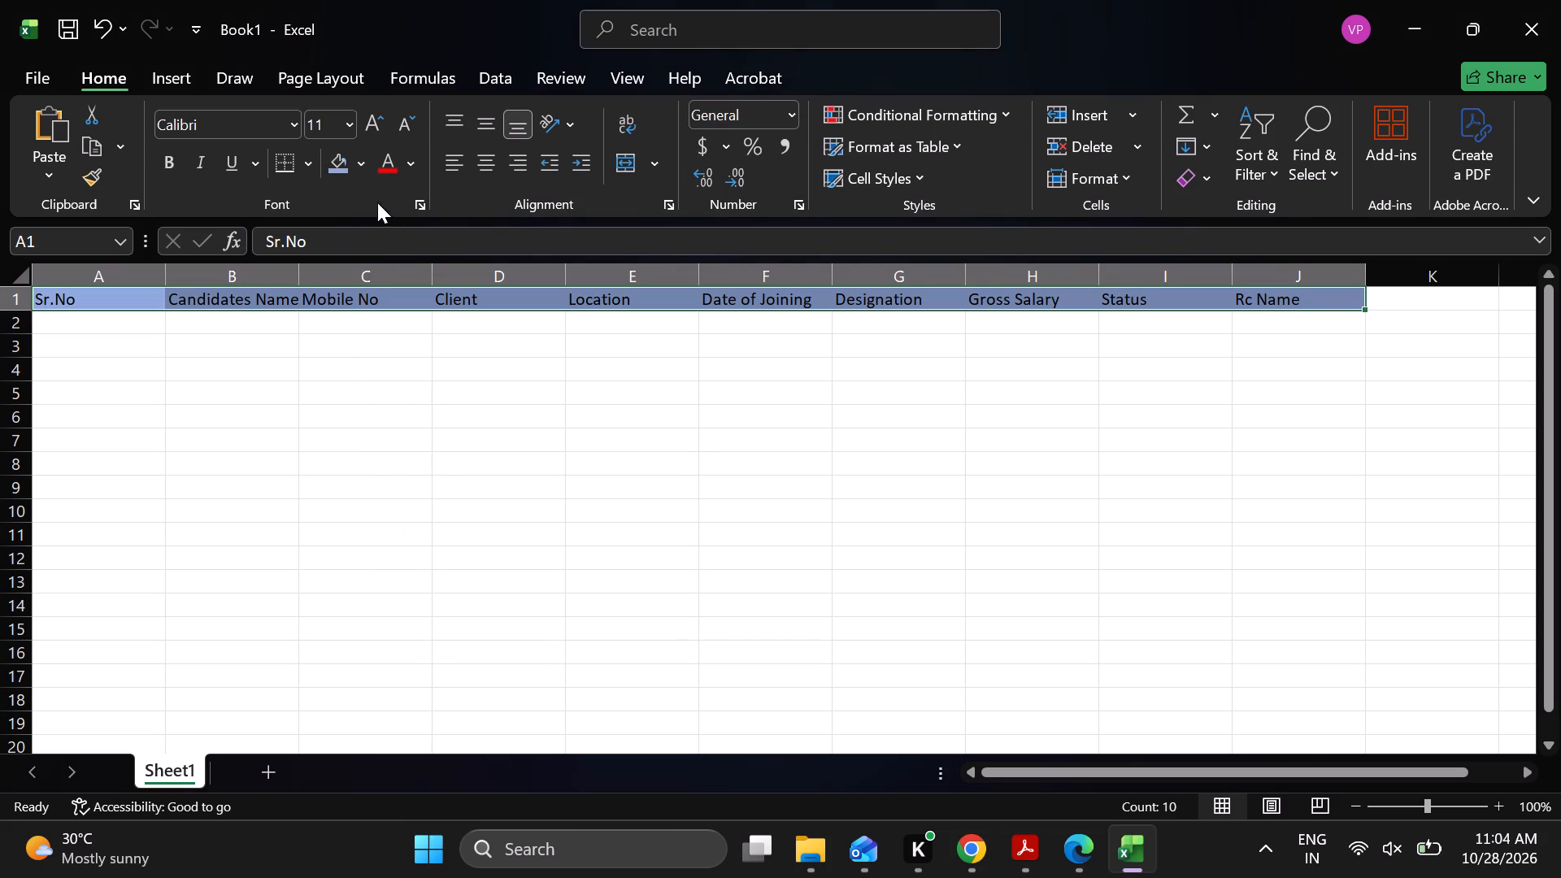
Change the fill of heading cells A1 to J1 to the next lighter tint of the same blue.
left_click(361, 168)
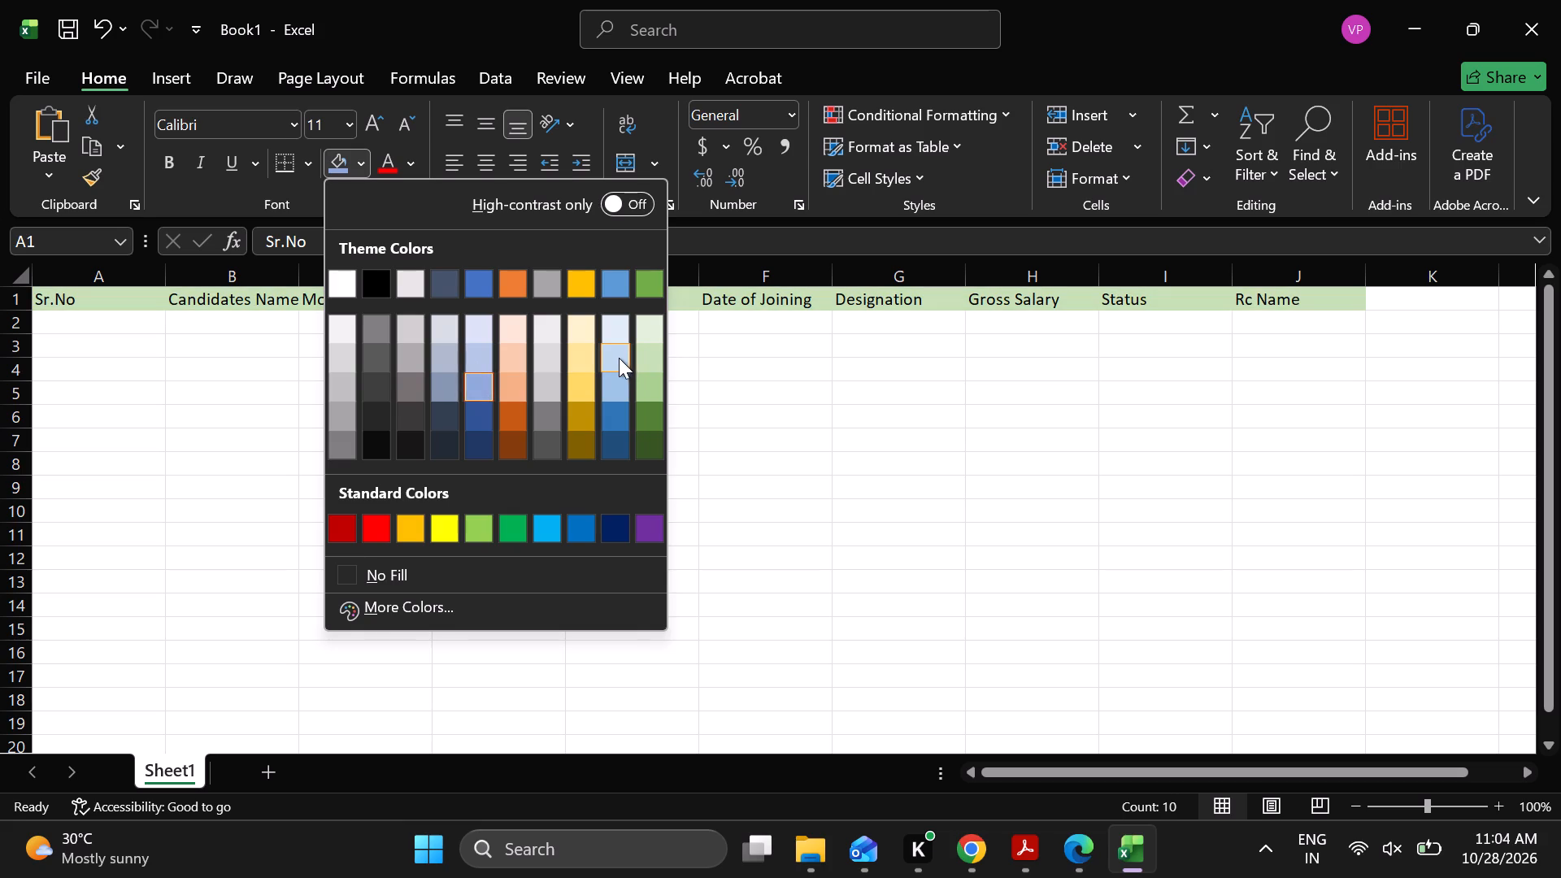
left_click(476, 356)
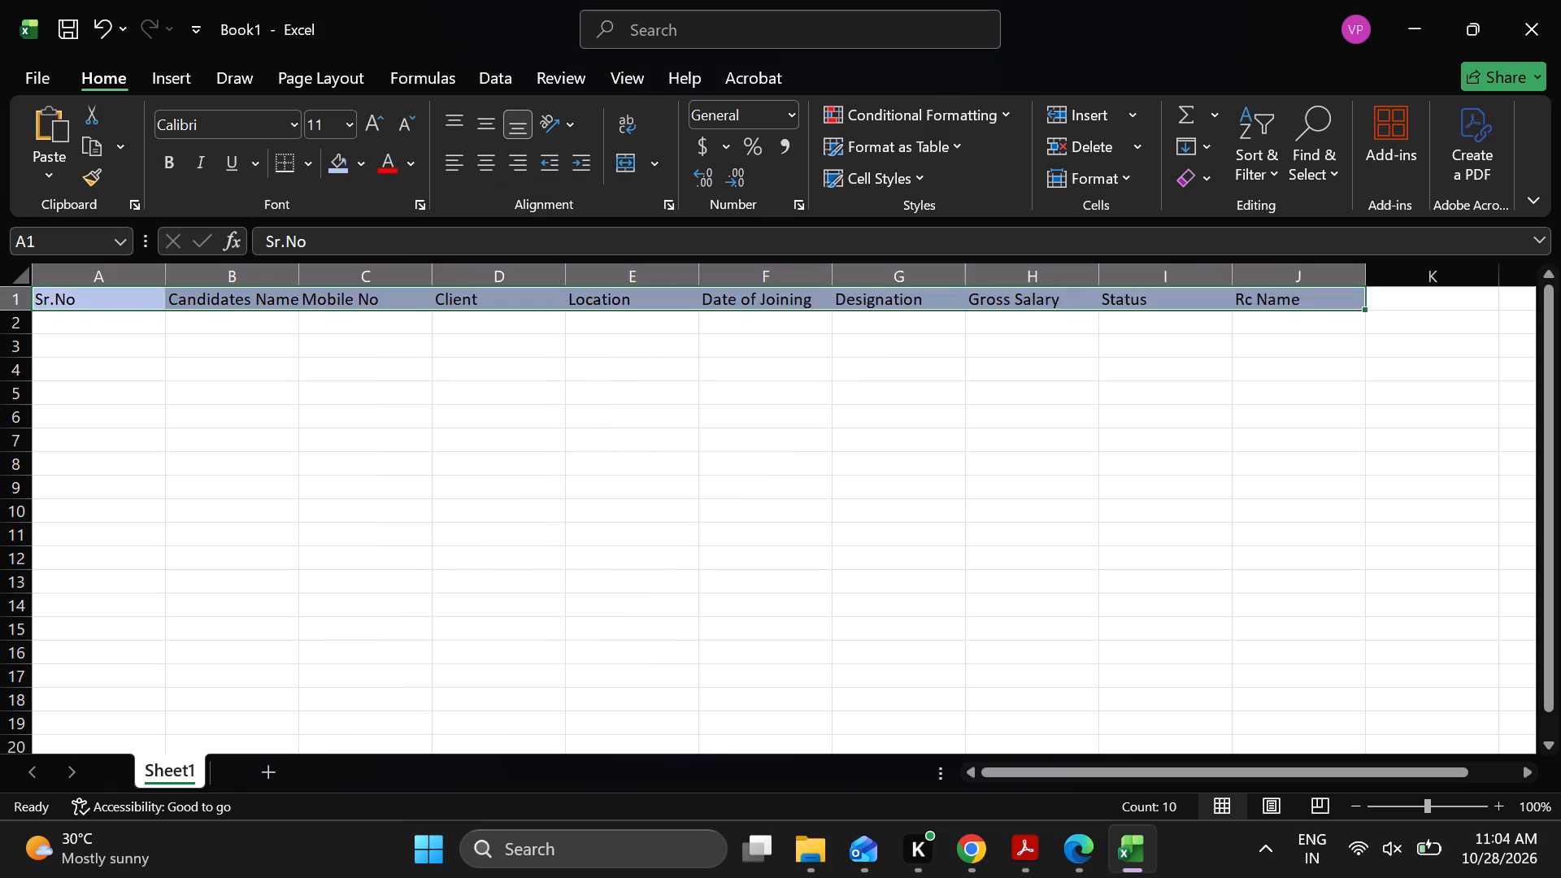
left_click(407, 353)
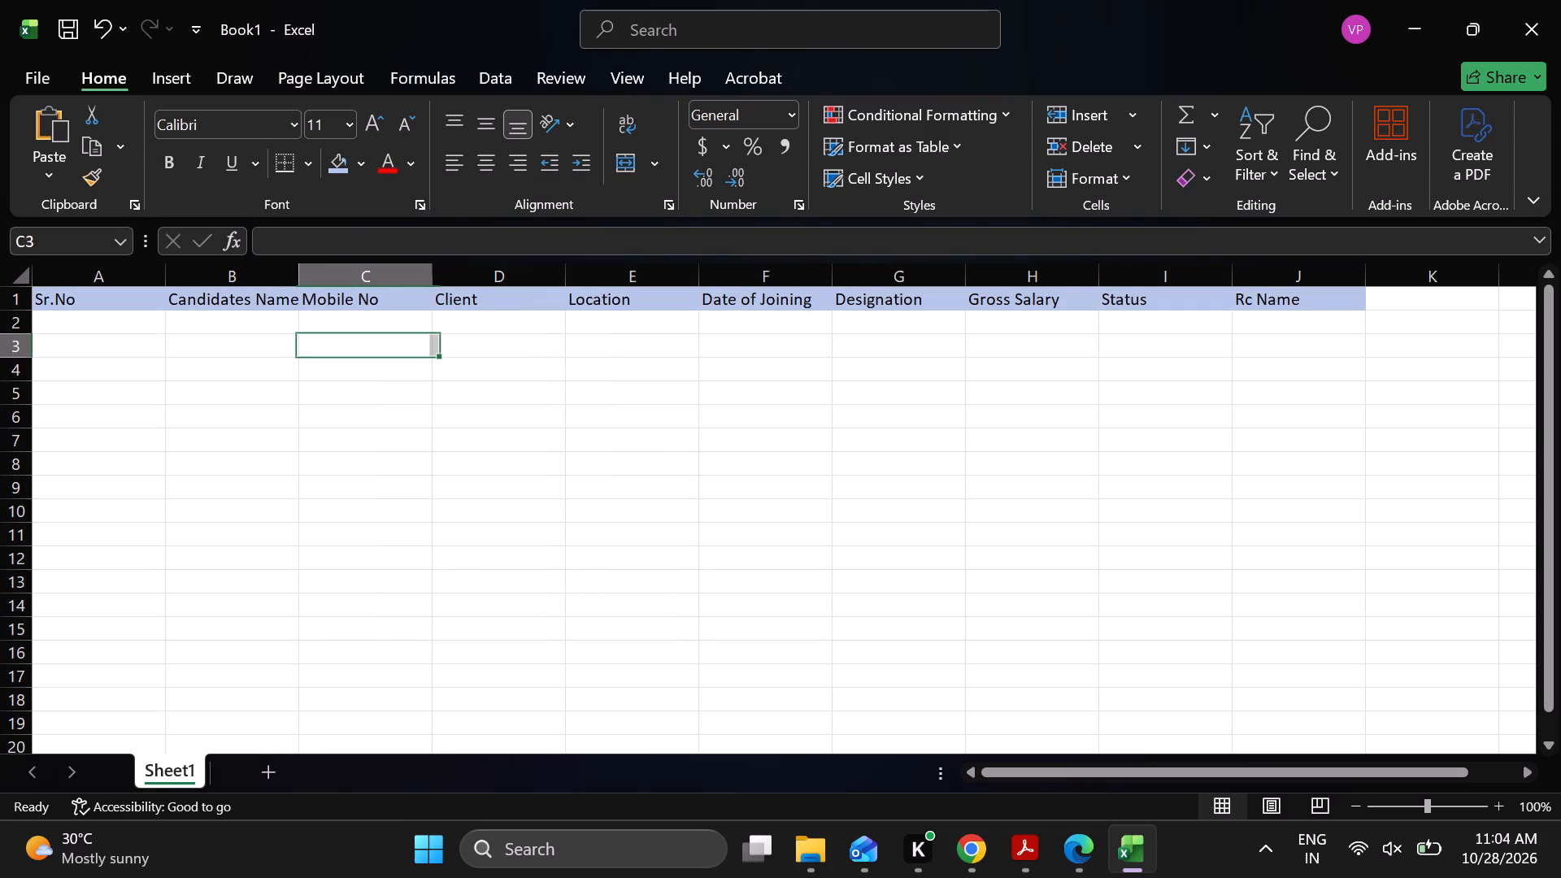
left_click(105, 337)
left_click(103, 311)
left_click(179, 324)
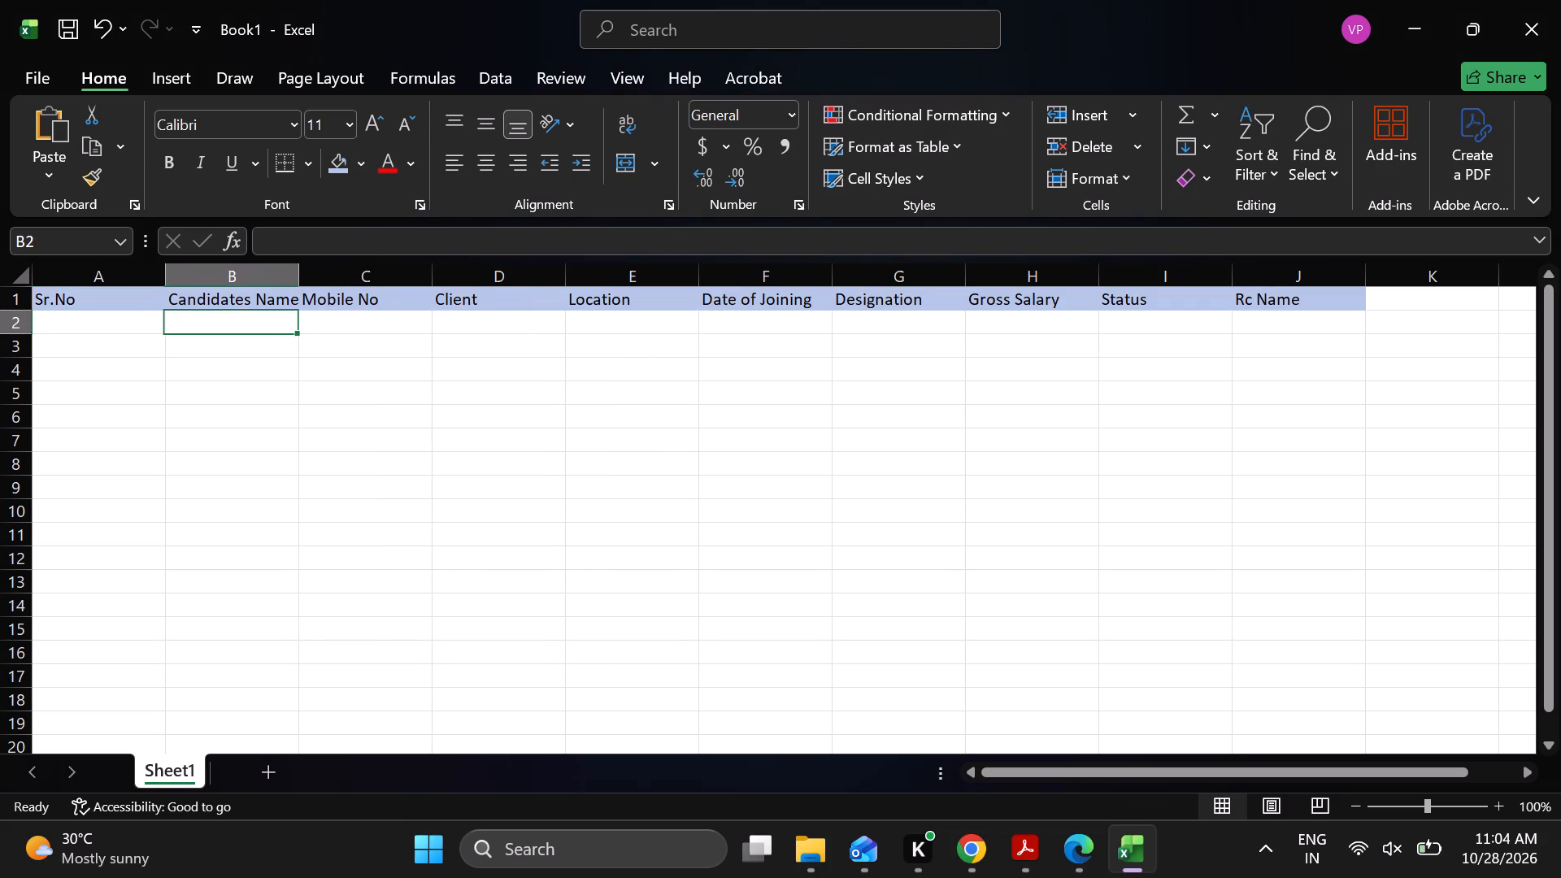
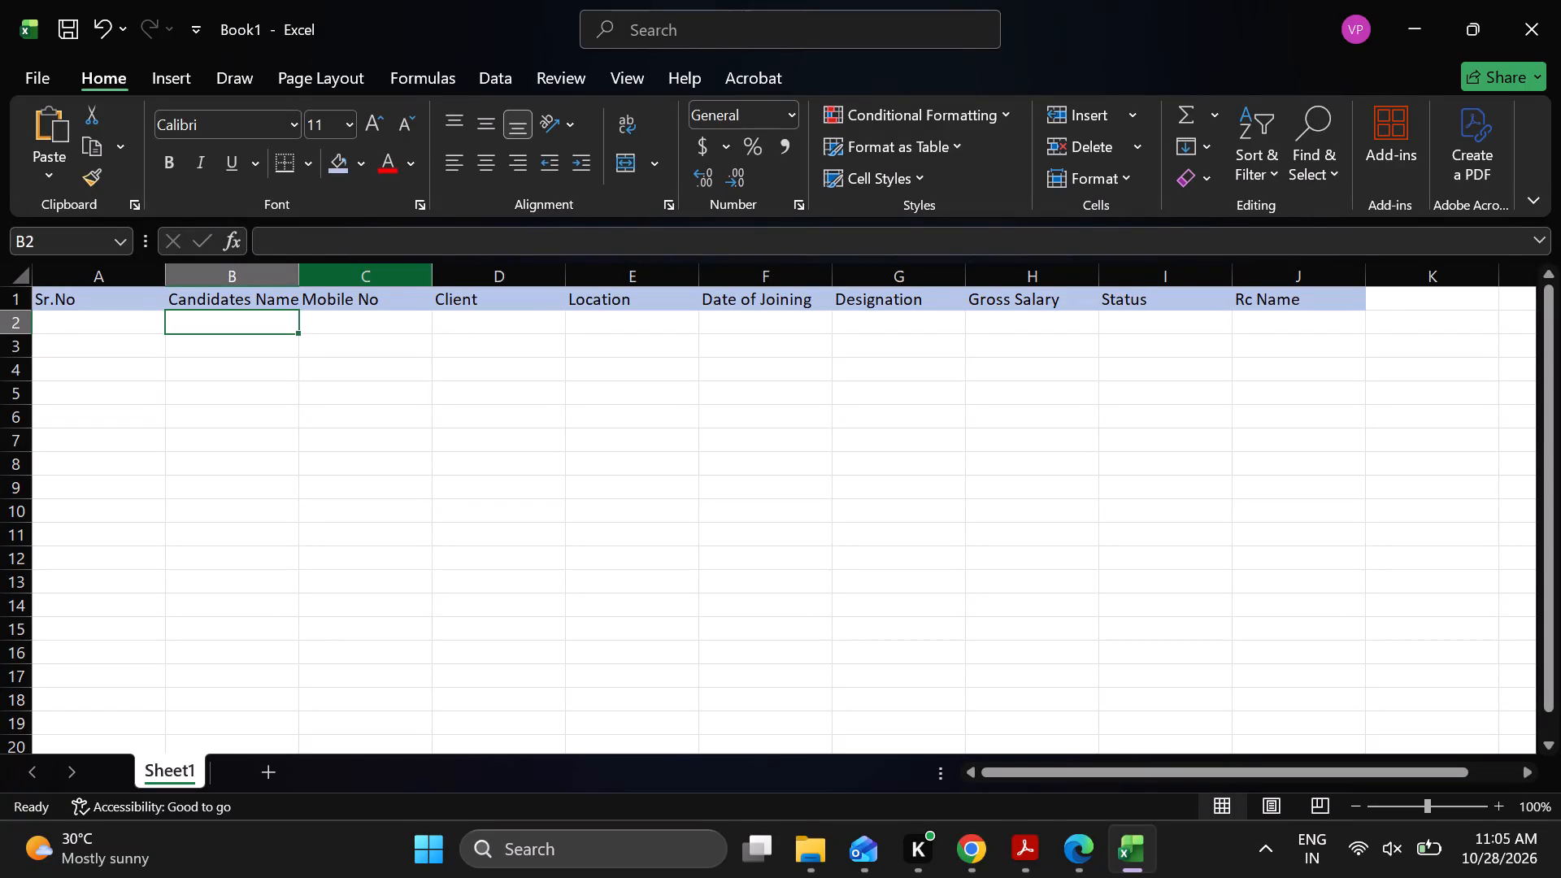
Centre the heading text horizontally in cells A1 to J1.
left_click(368, 305)
left_click(368, 305)
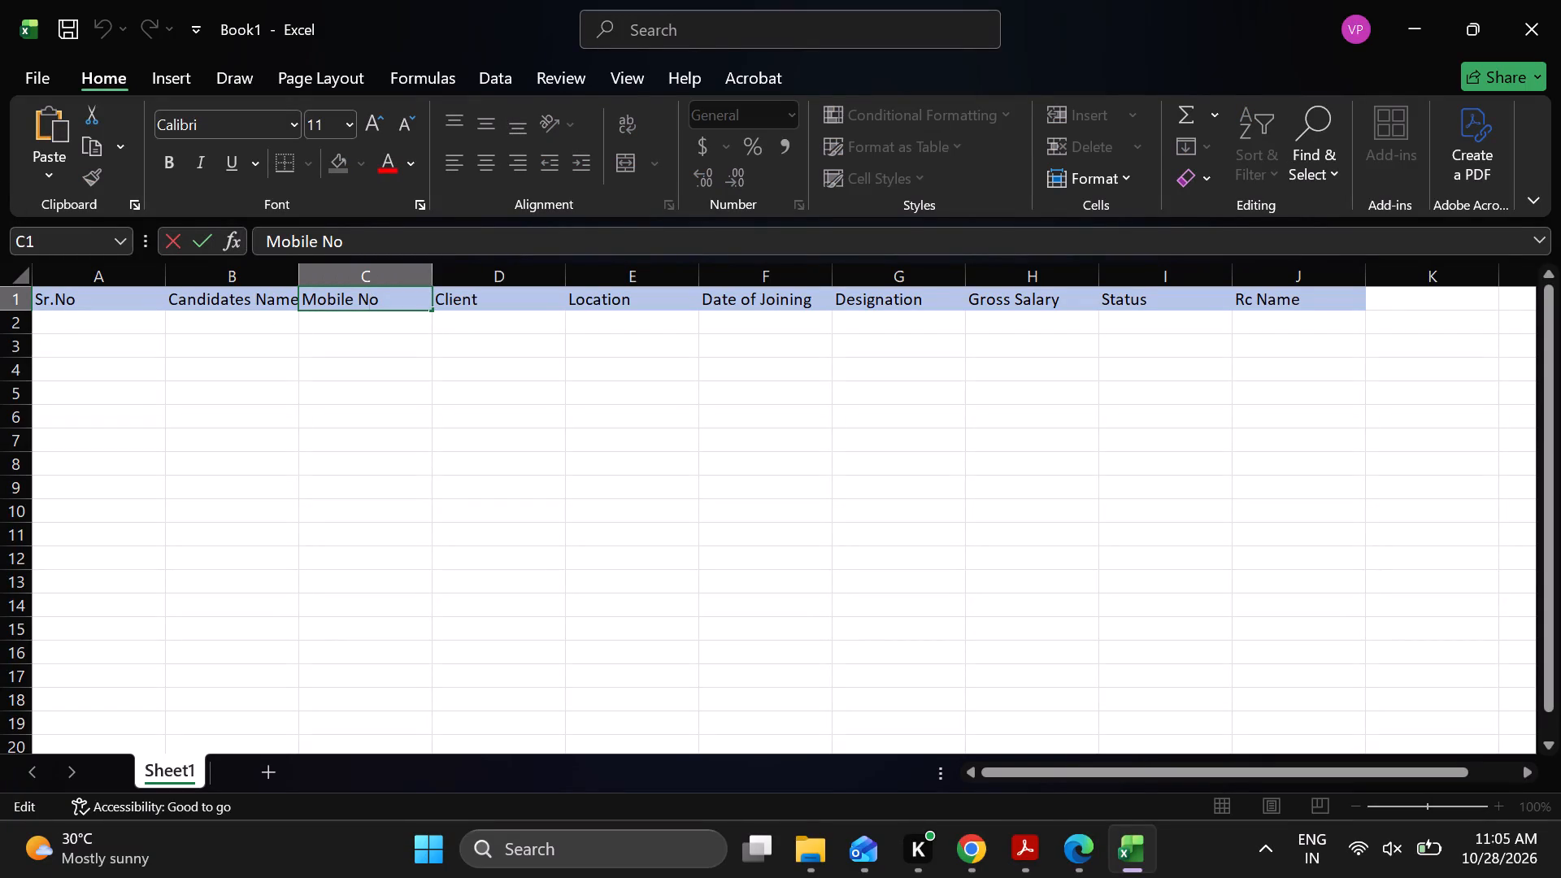
left_click_drag(128, 305, 675, 306)
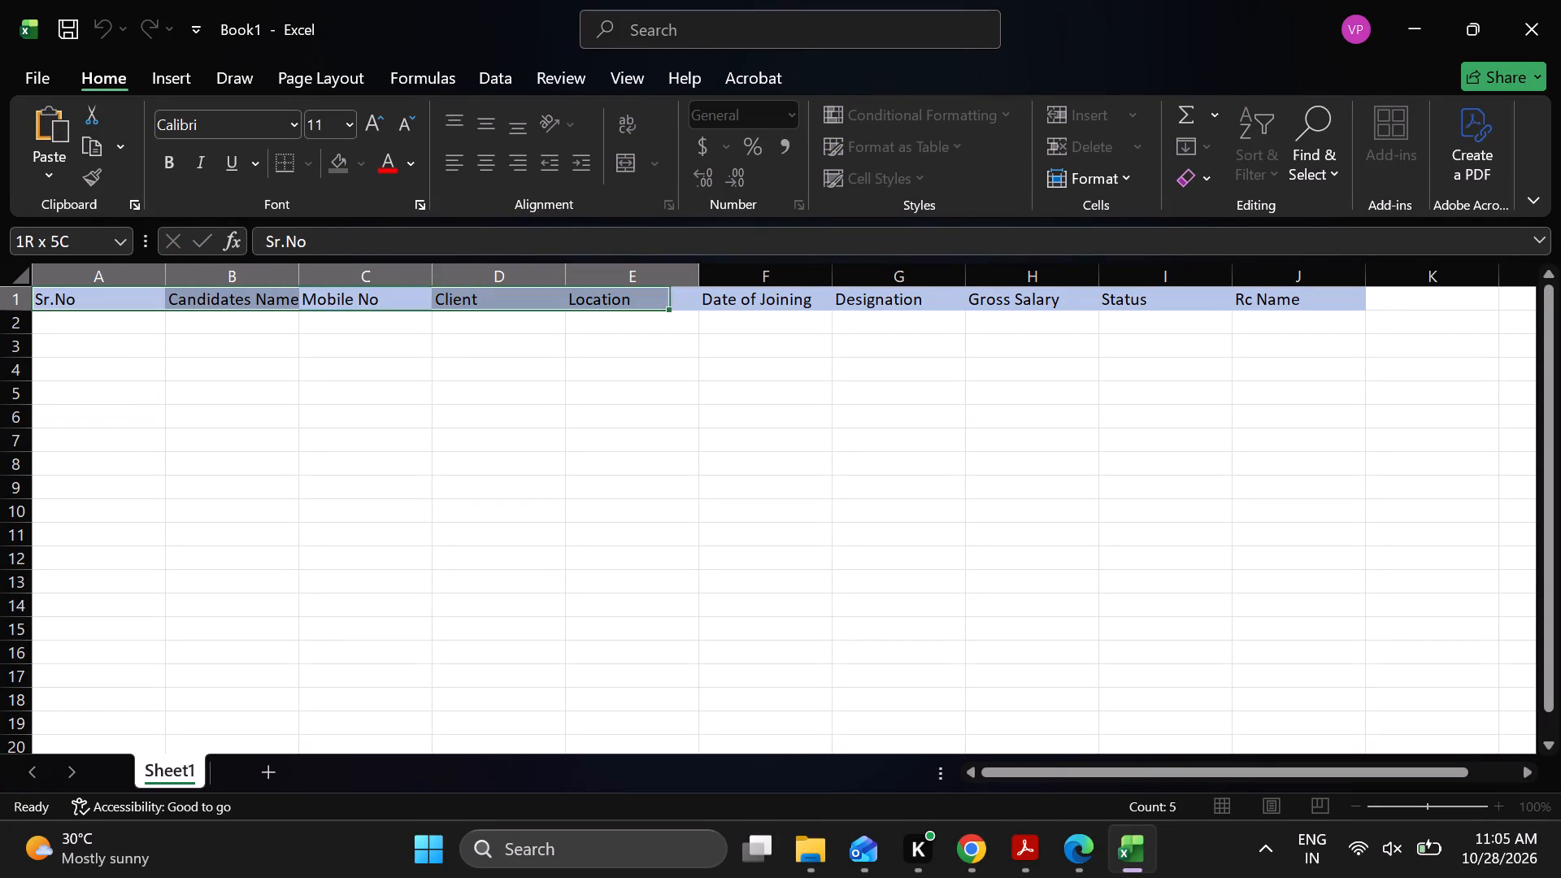
left_click_drag(675, 306, 1260, 294)
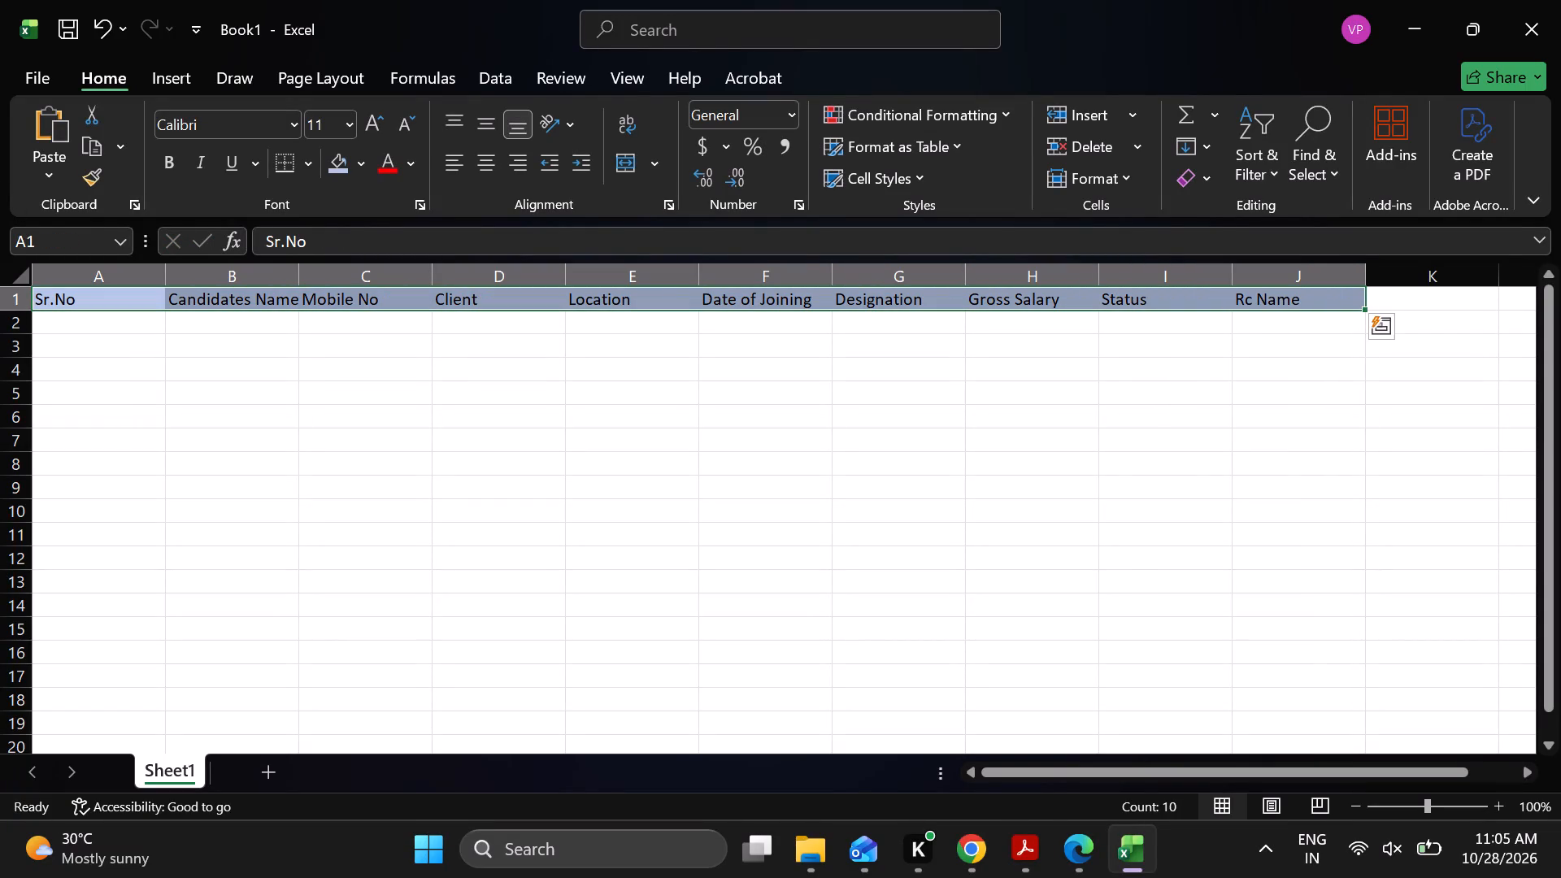
left_click(478, 150)
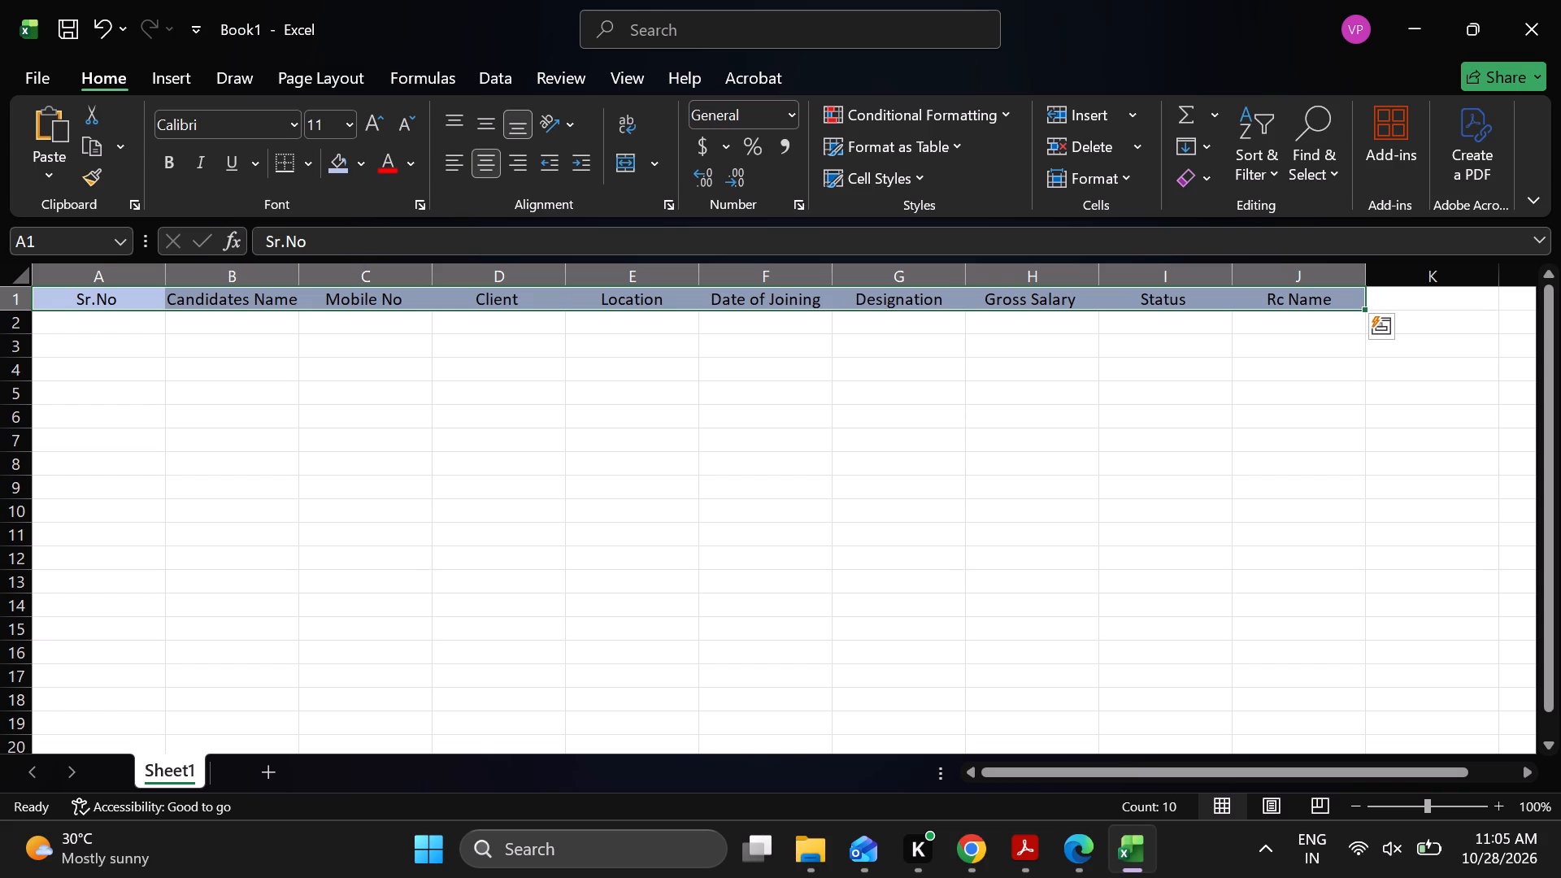
Narrow column A to slightly wider than its Sr.No heading.
left_click_drag(166, 280, 111, 280)
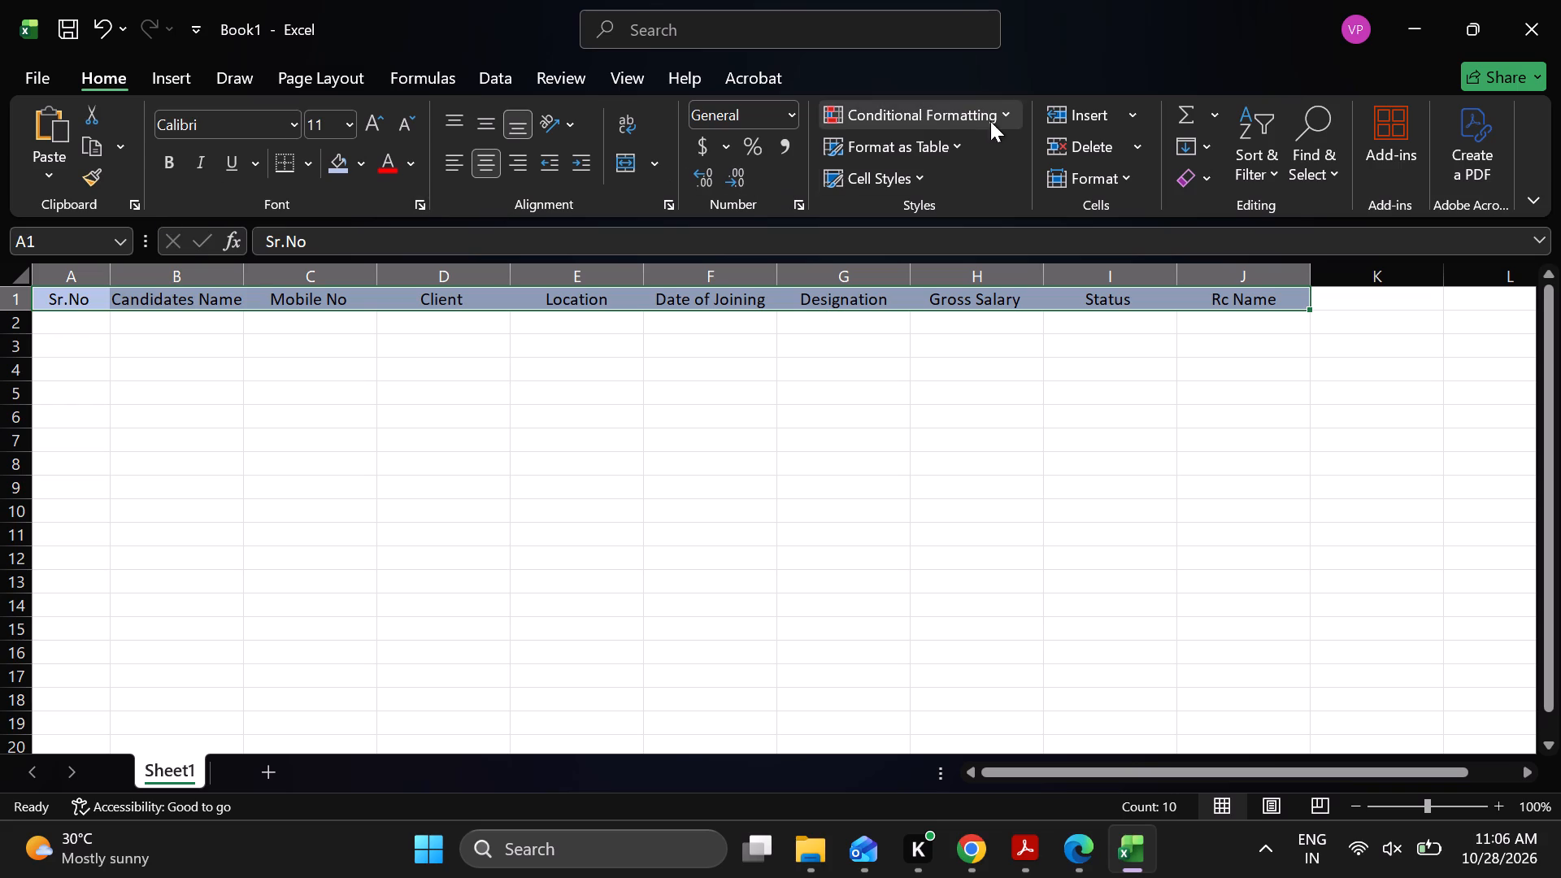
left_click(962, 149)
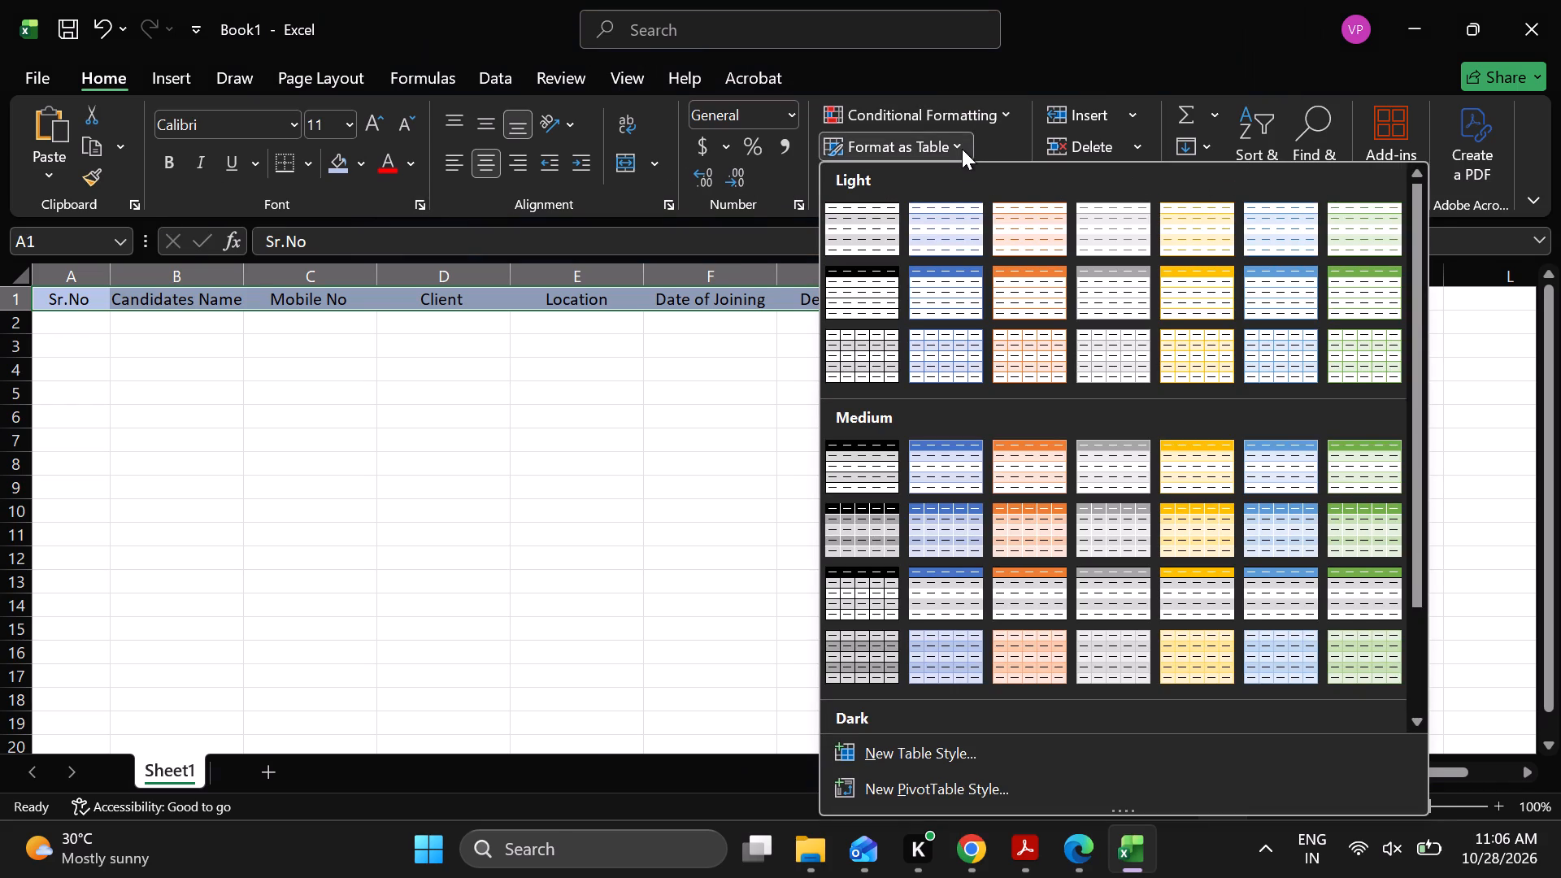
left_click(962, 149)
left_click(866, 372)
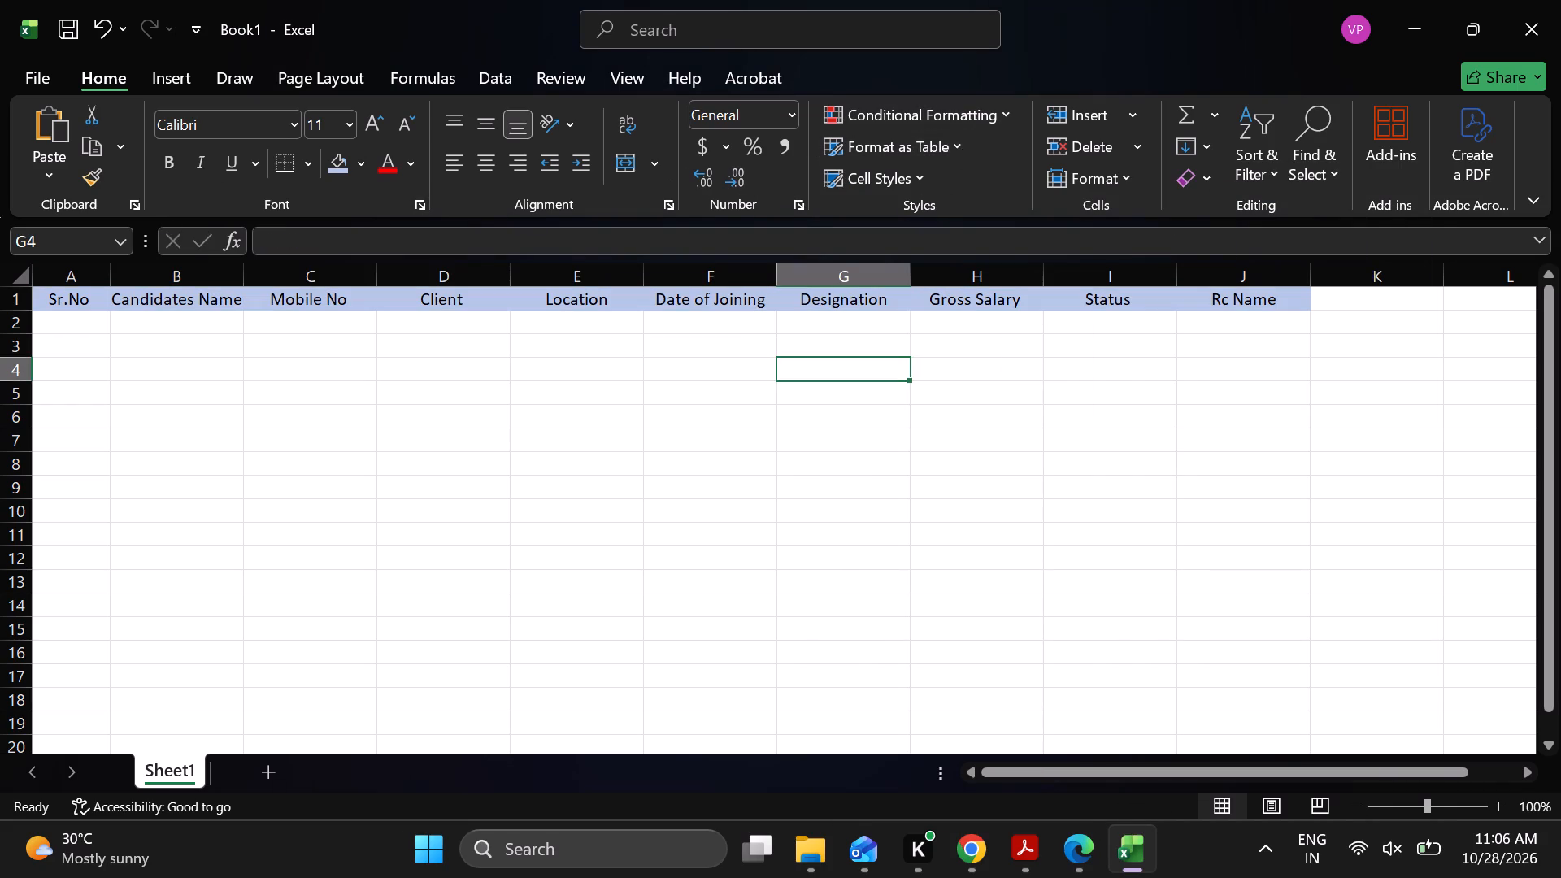
Apply All Borders to the heading cells A1 to J1, from Sr.No to Rc Name.
left_click_drag(81, 301, 519, 254)
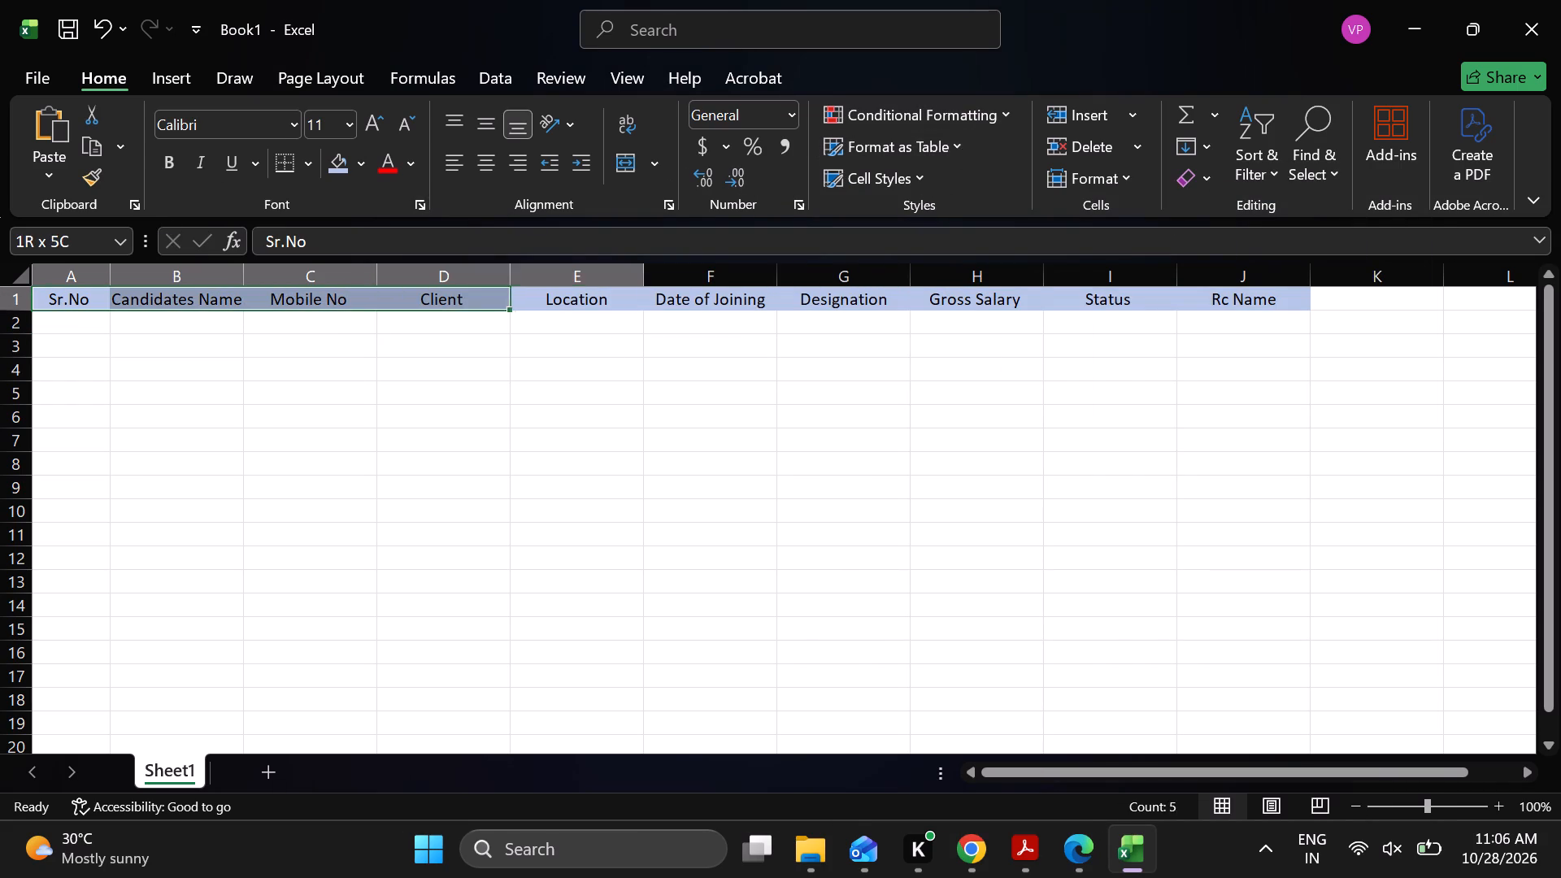
left_click_drag(519, 254, 1202, 288)
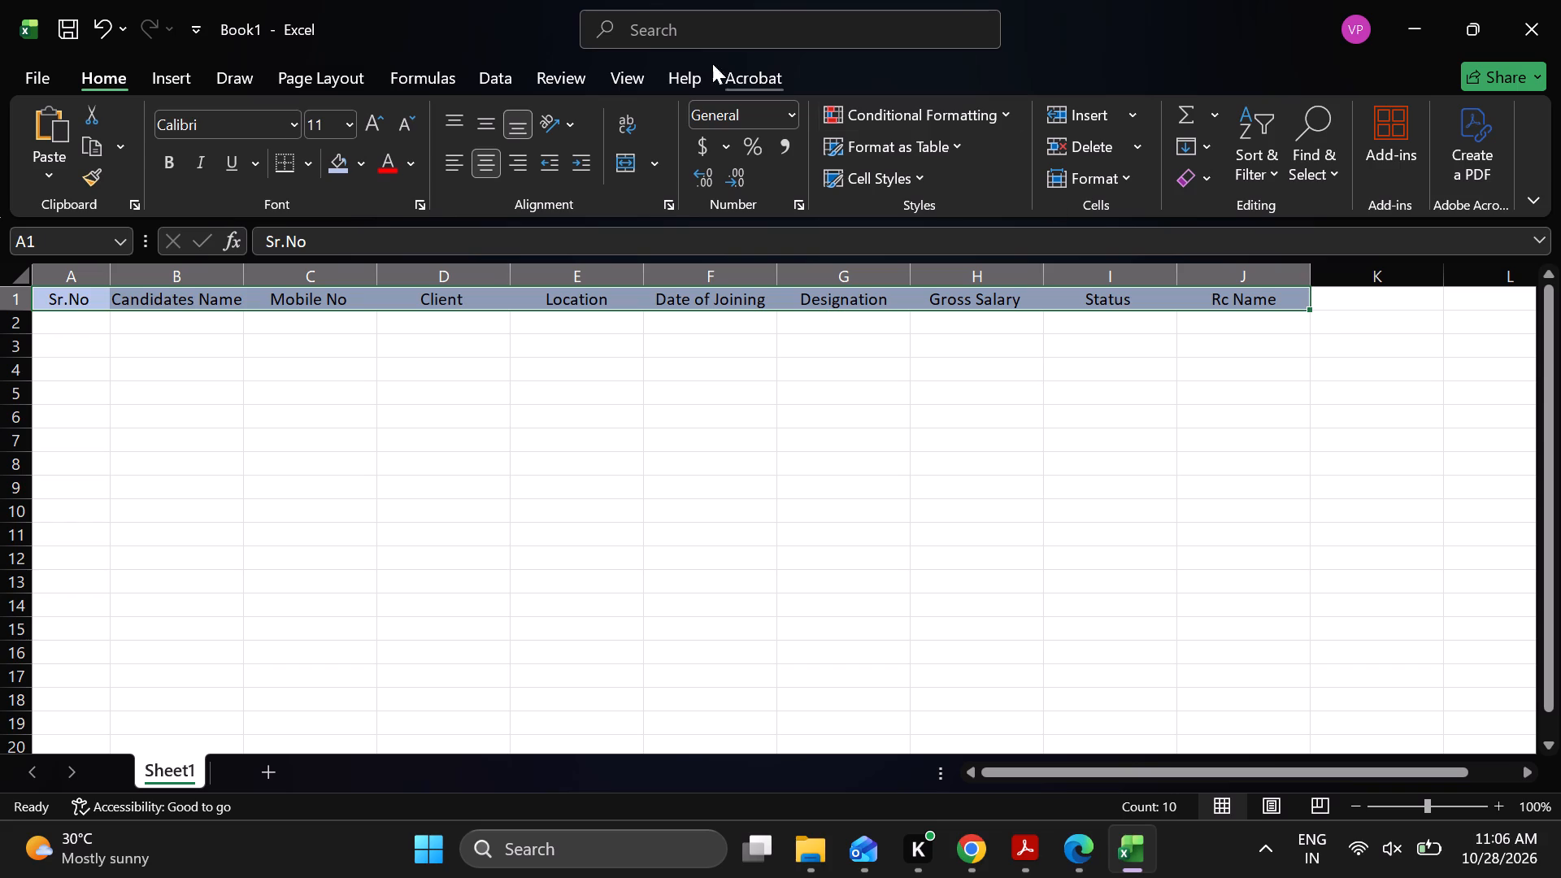
left_click(311, 171)
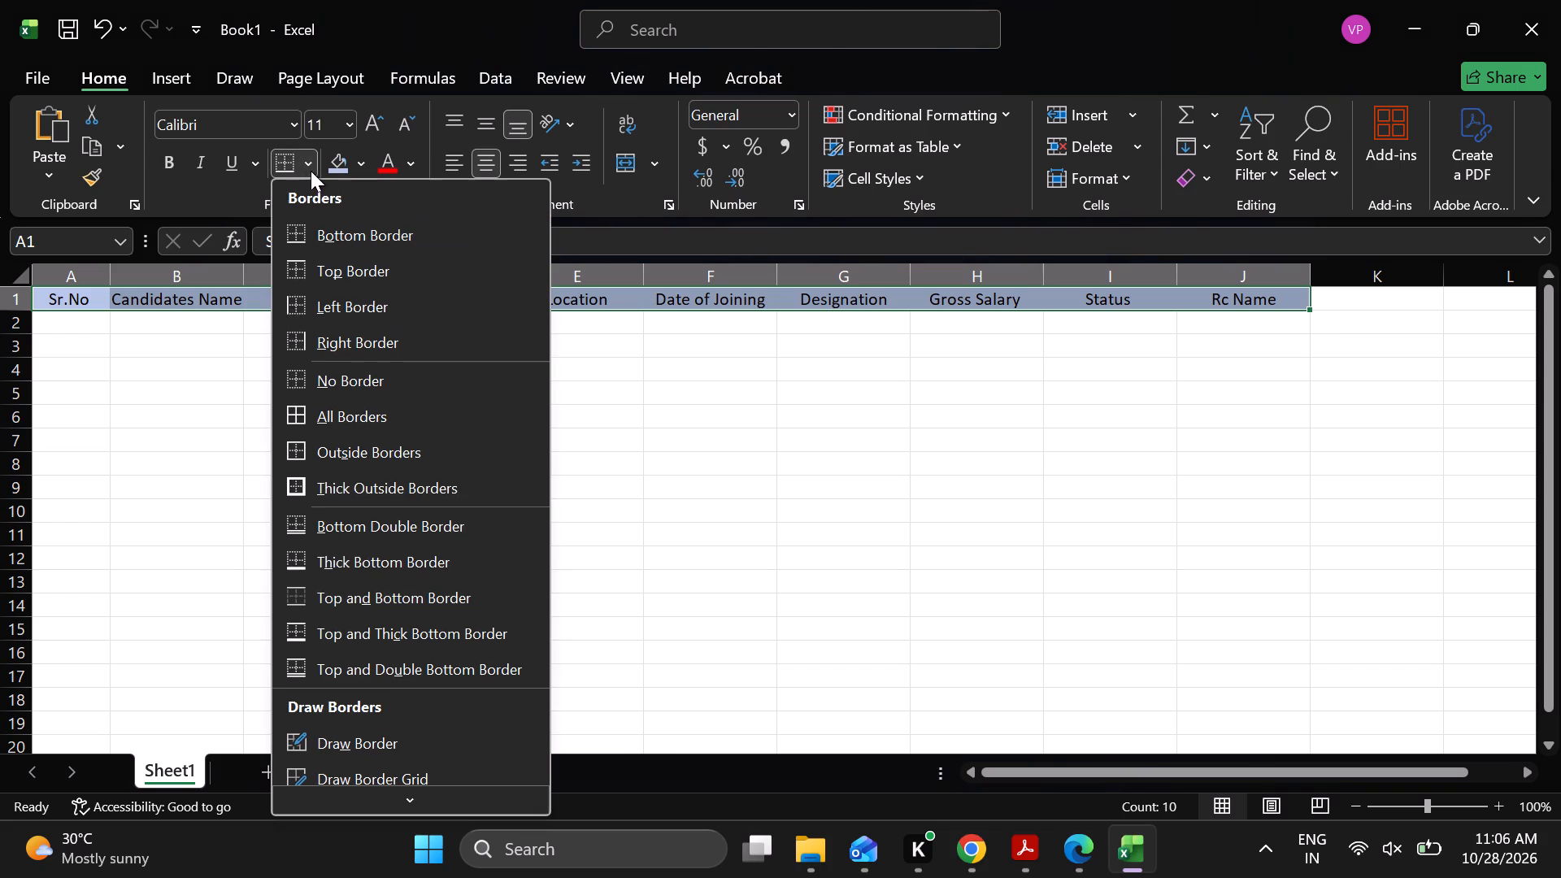
left_click(311, 407)
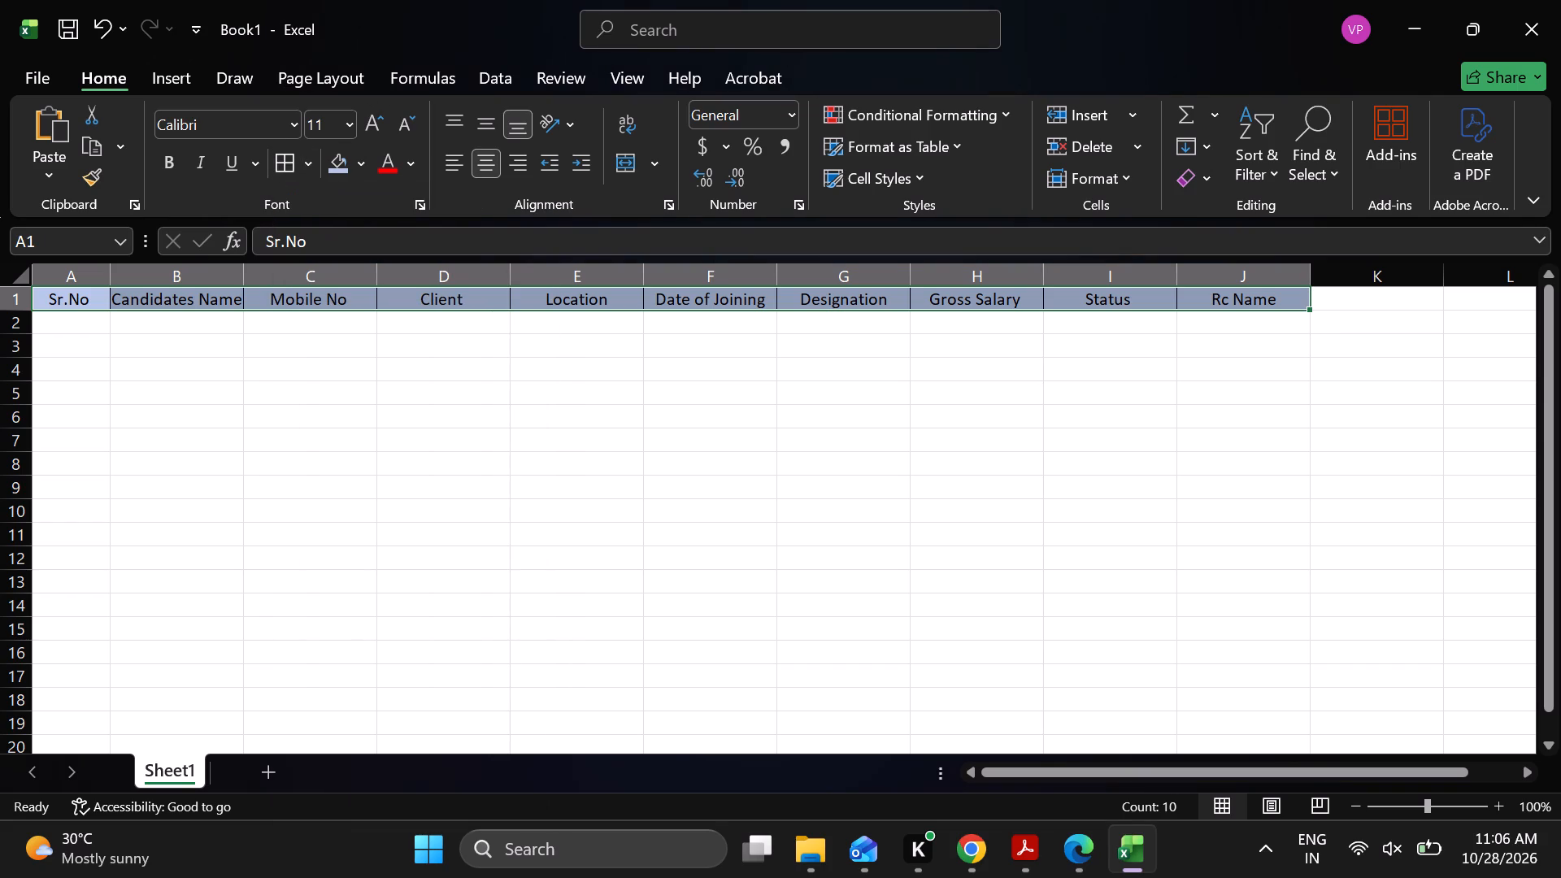
left_click(348, 447)
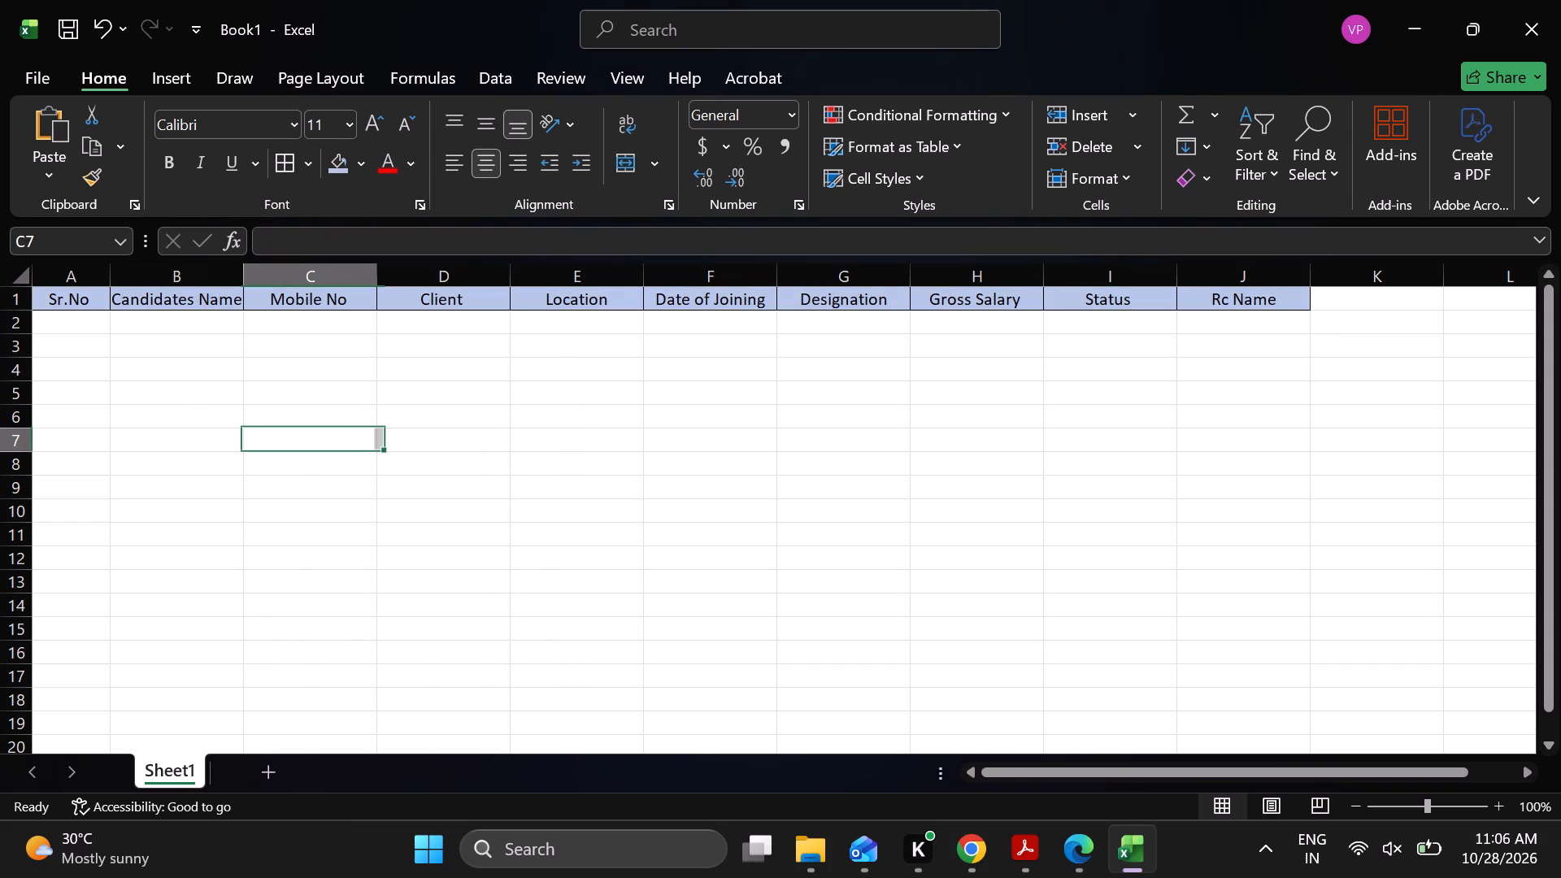
Open the choices of accounting currency formats.
left_click(727, 142)
left_click(727, 142)
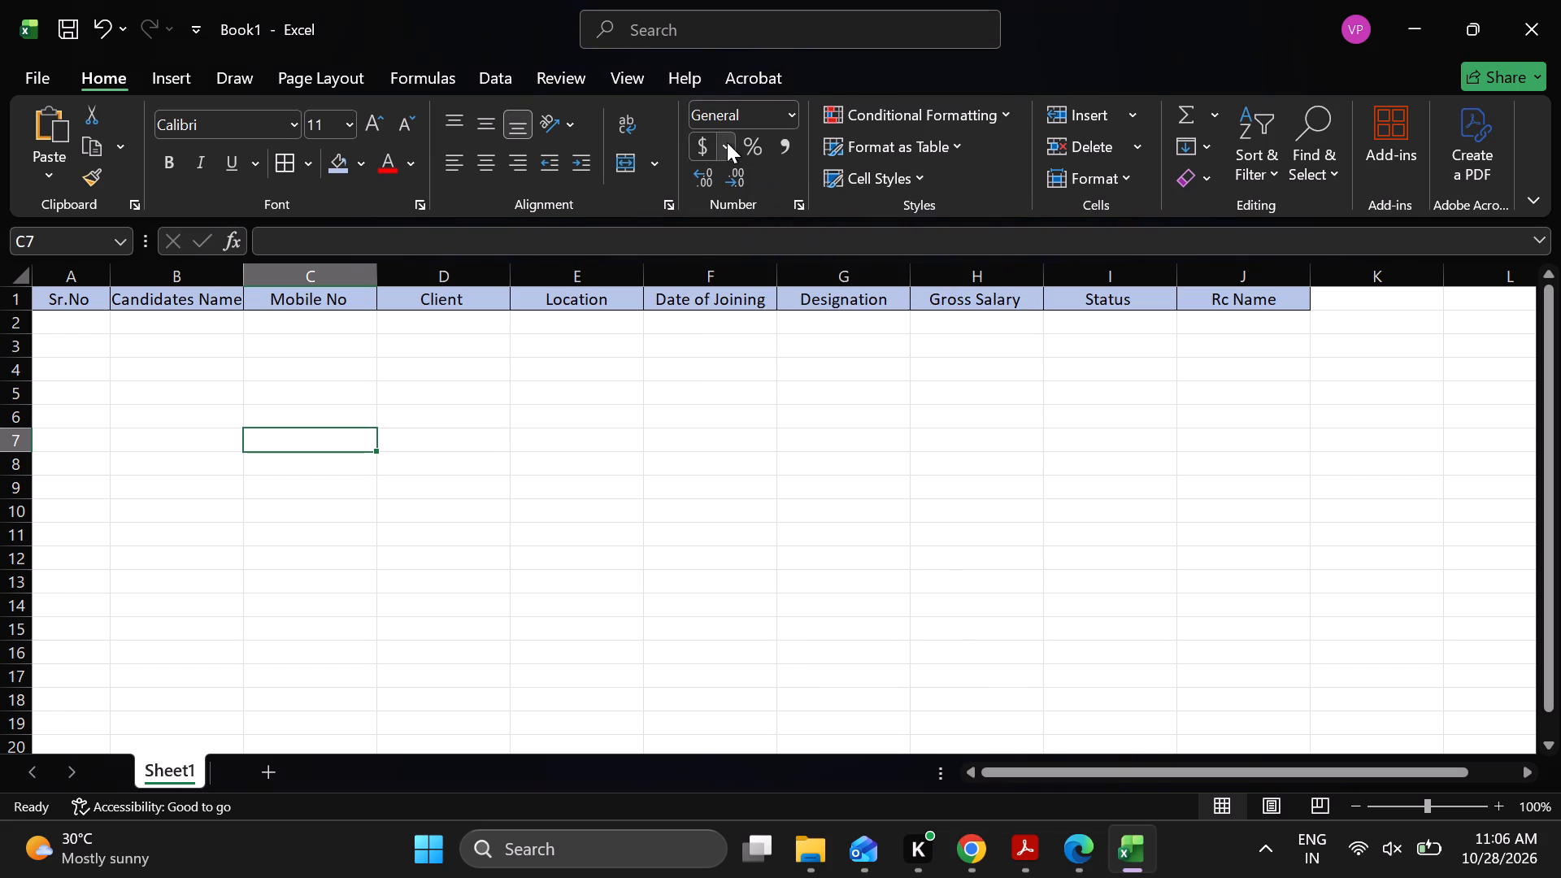
left_click(727, 142)
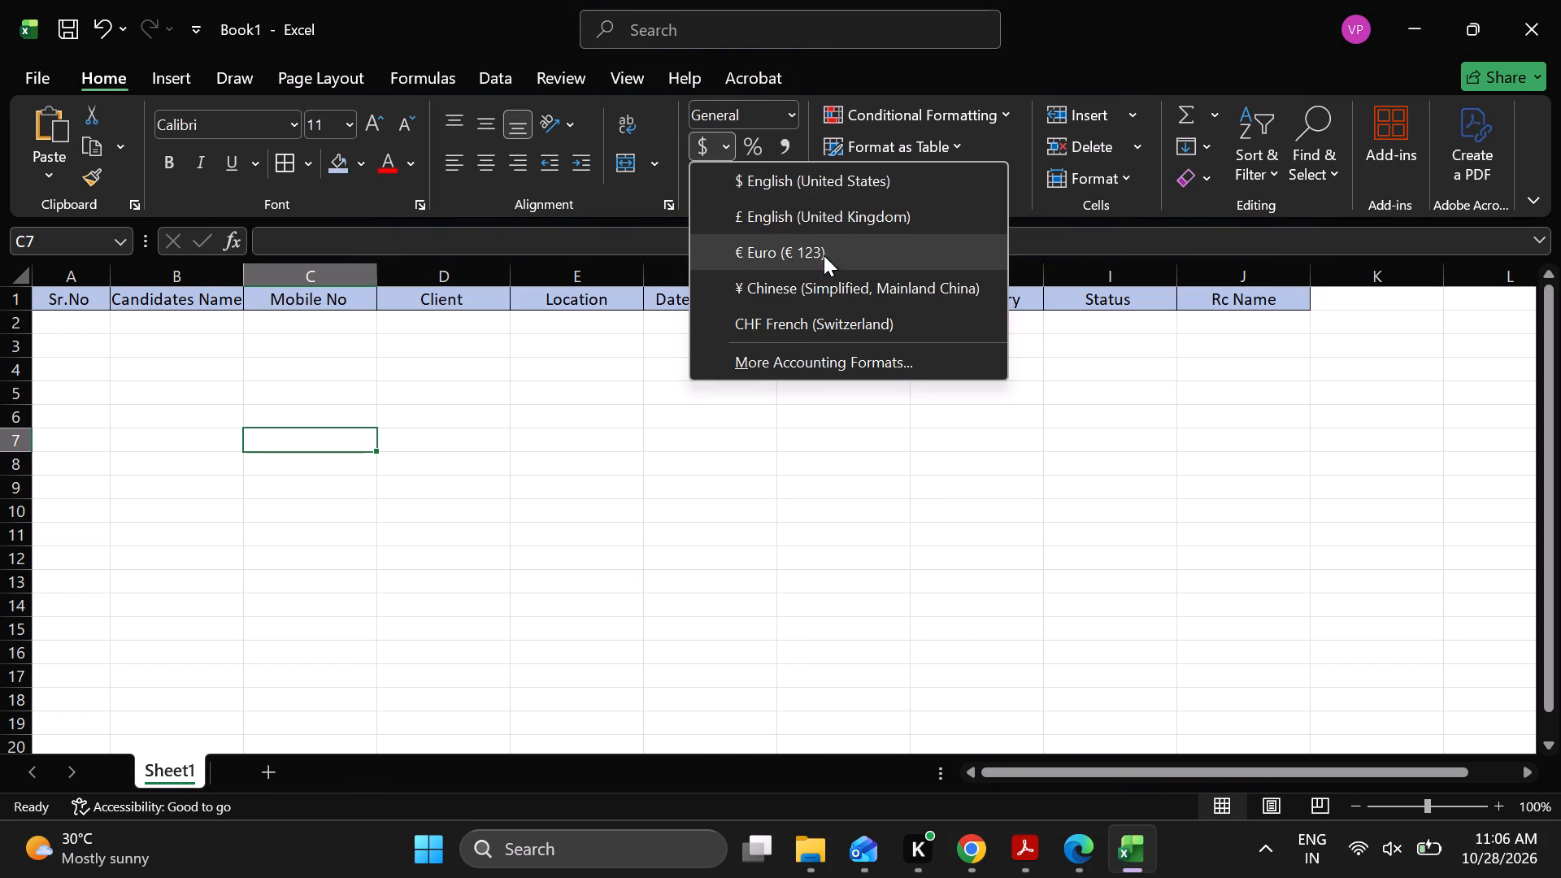
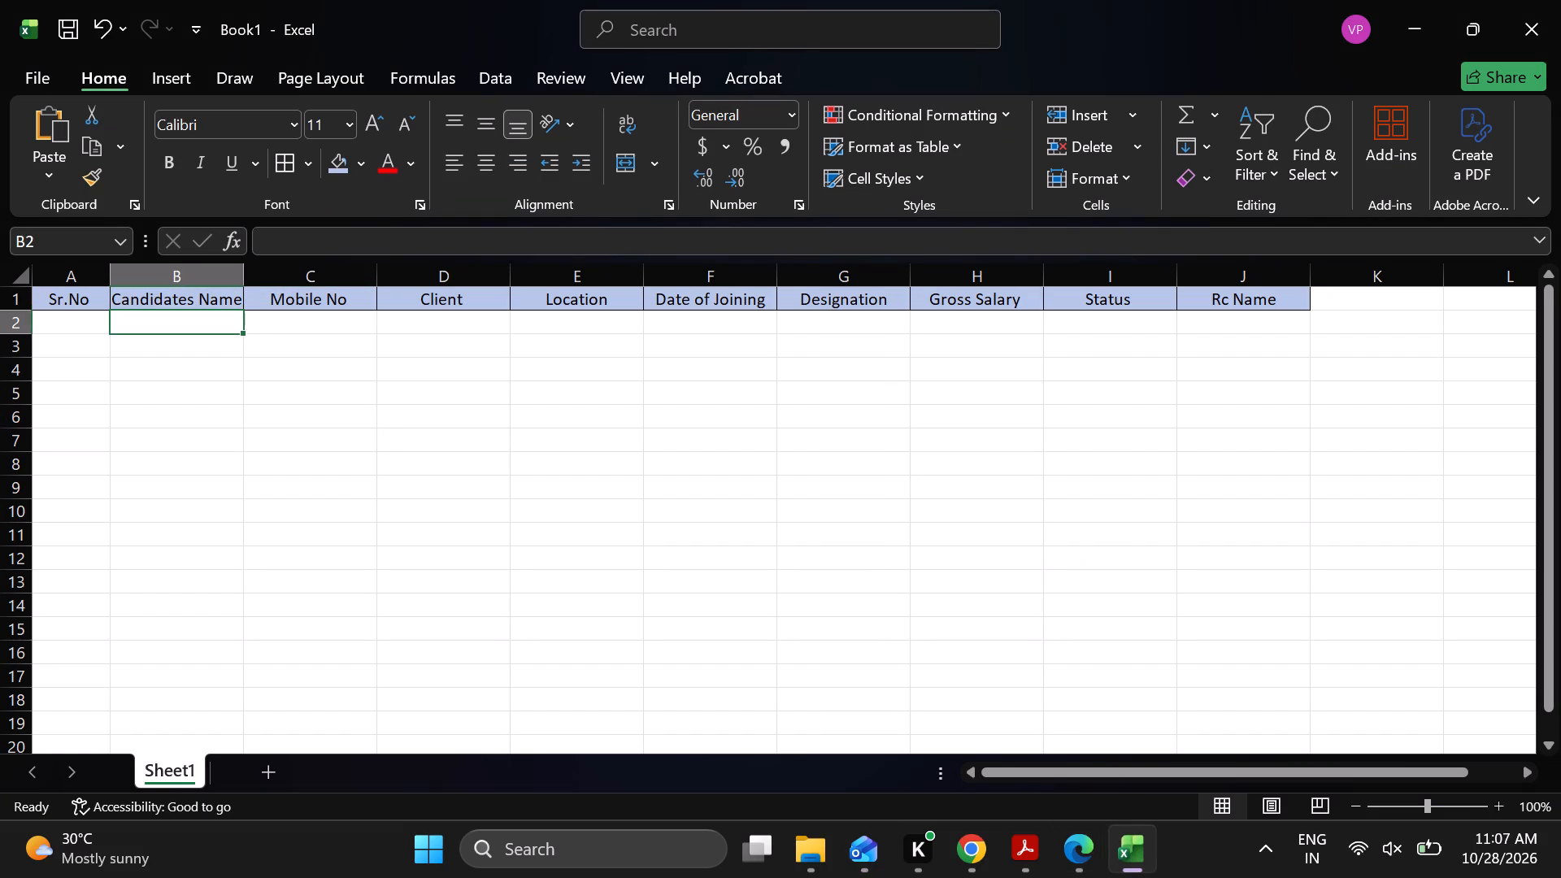
Enter the first candidate's name in cell B2 under the Candidates Name heading.
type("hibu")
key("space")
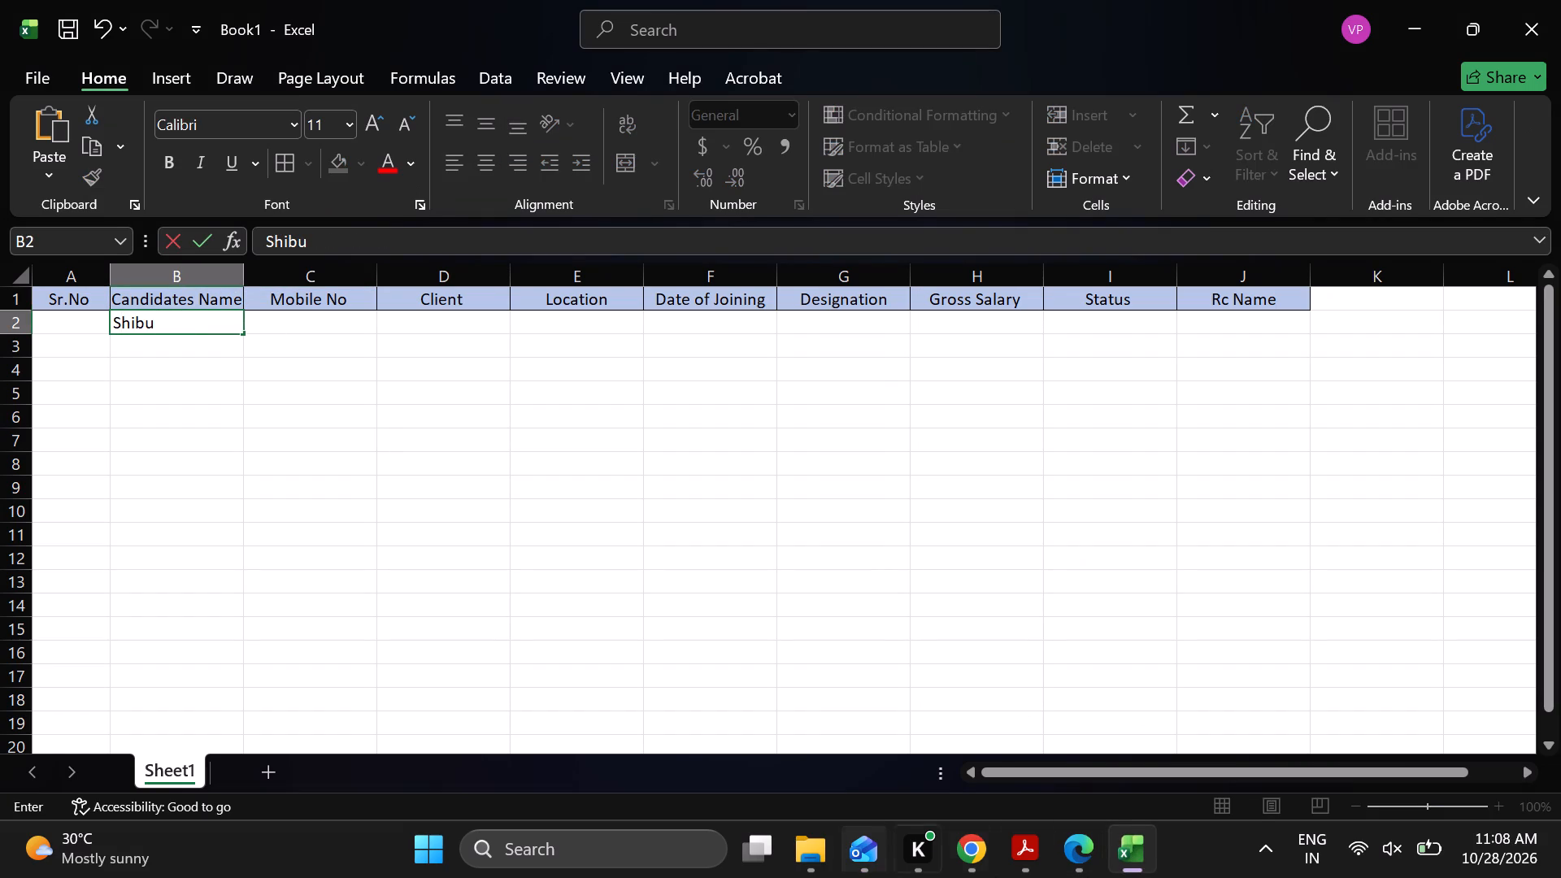
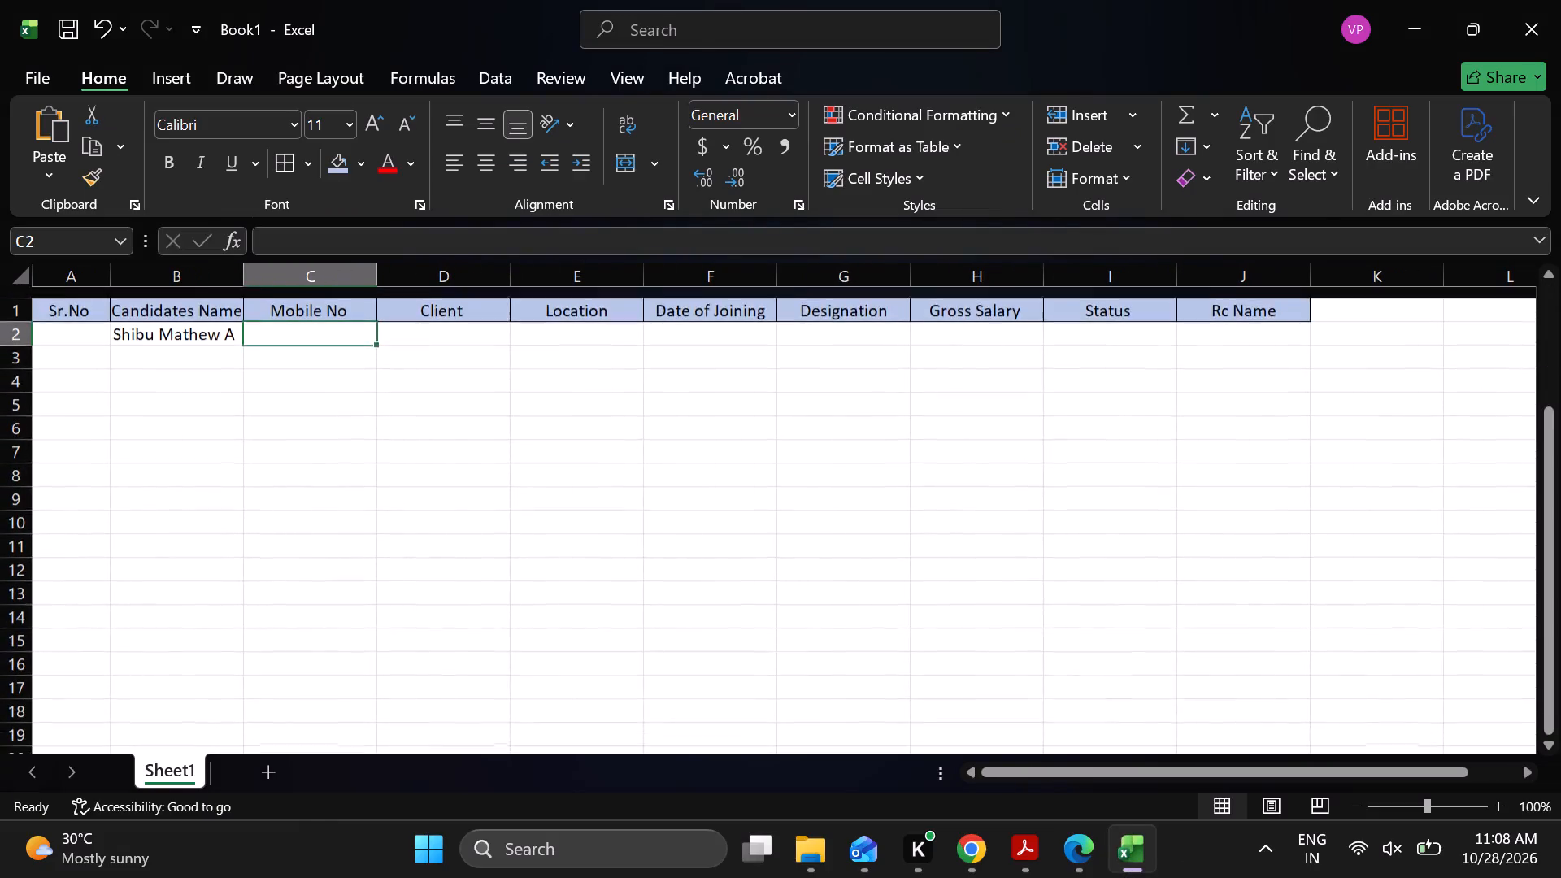
Paste the copied mobile number into cell C2, under the Mobile No heading in the first candidate's row.
left_click(305, 317)
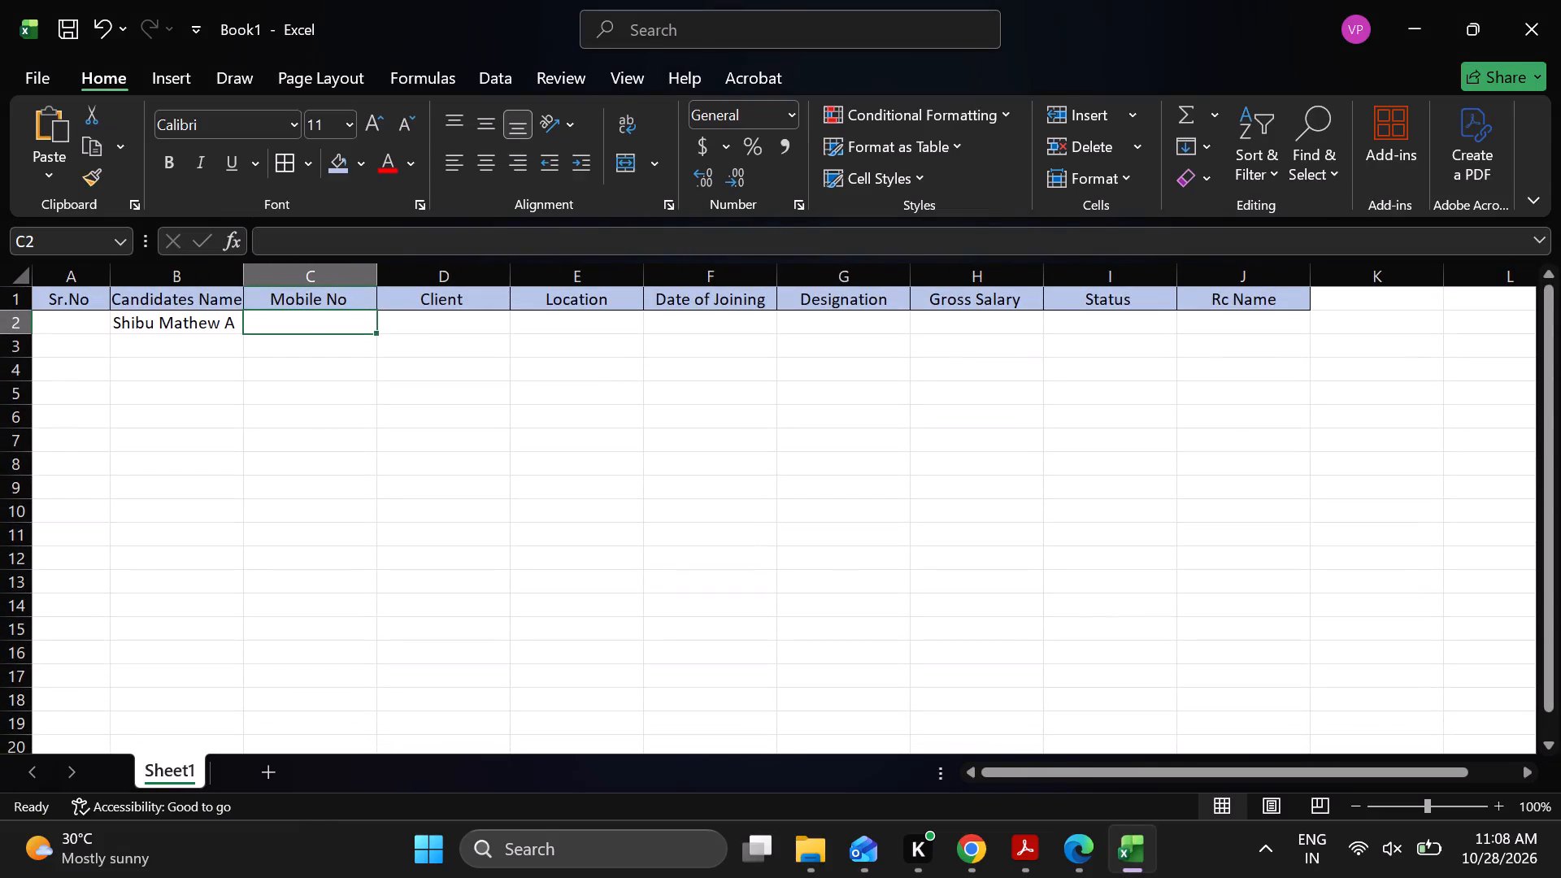
key("ctrl+v")
left_click(354, 383)
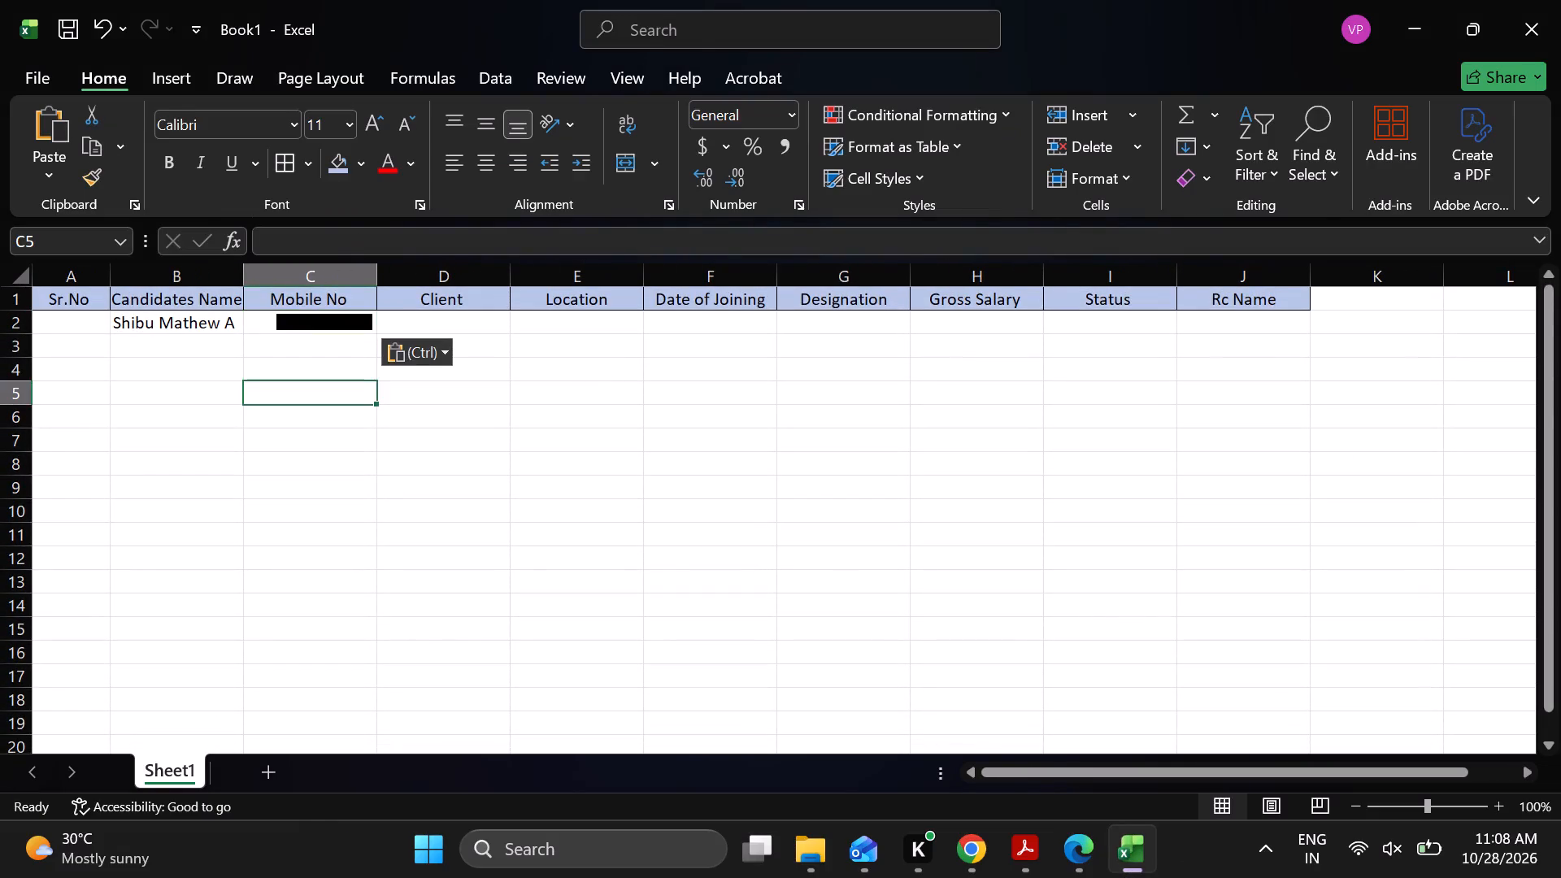
left_click(292, 327)
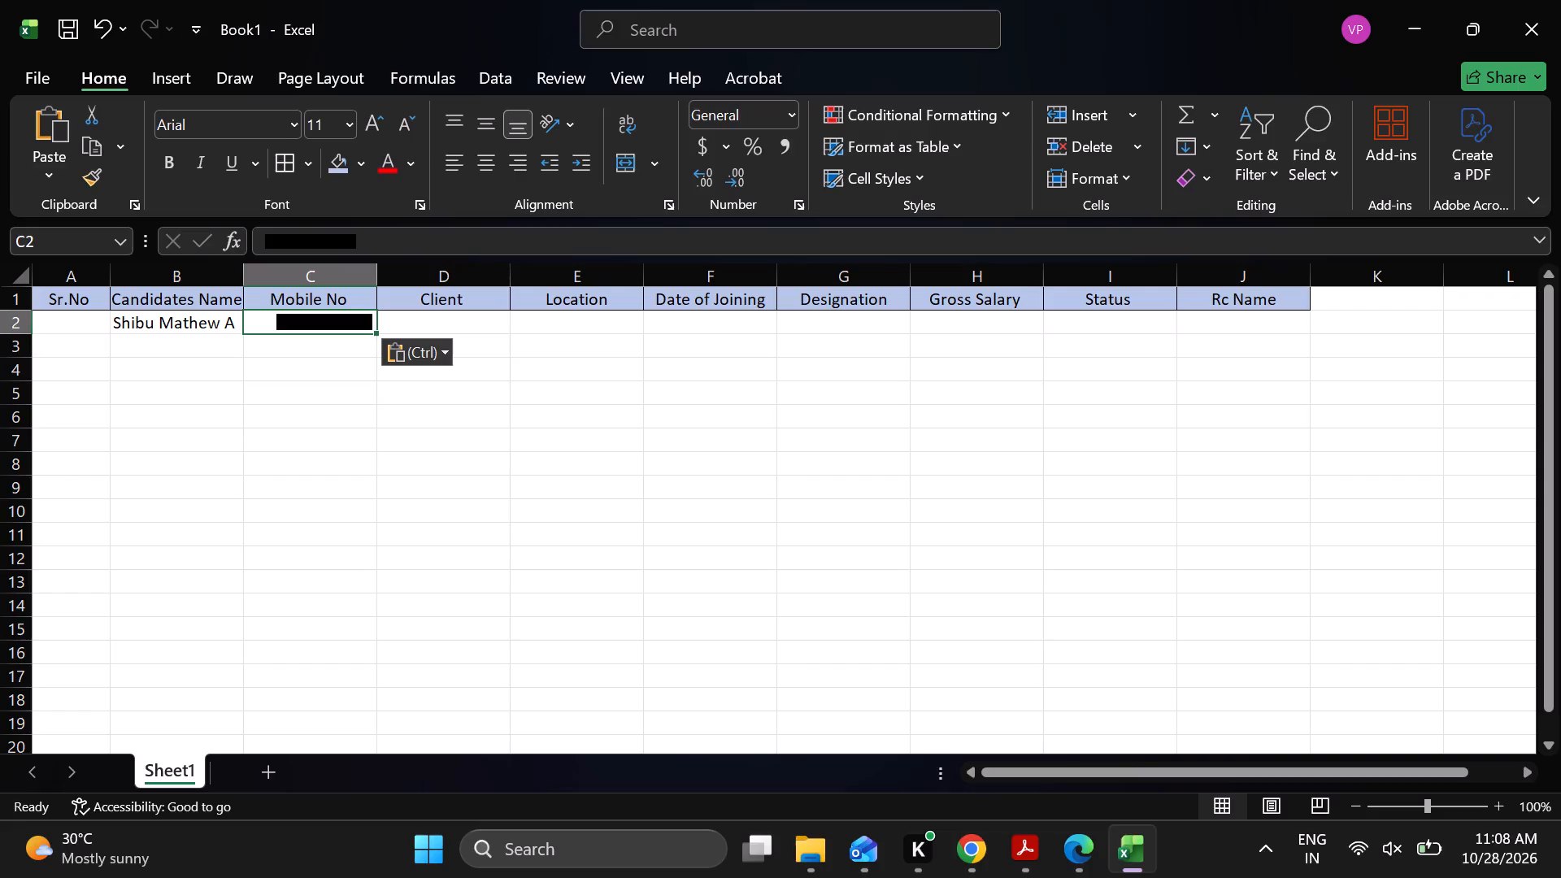
Open the first candidate's name in cell B2 for editing.
left_click(193, 321)
left_click(193, 321)
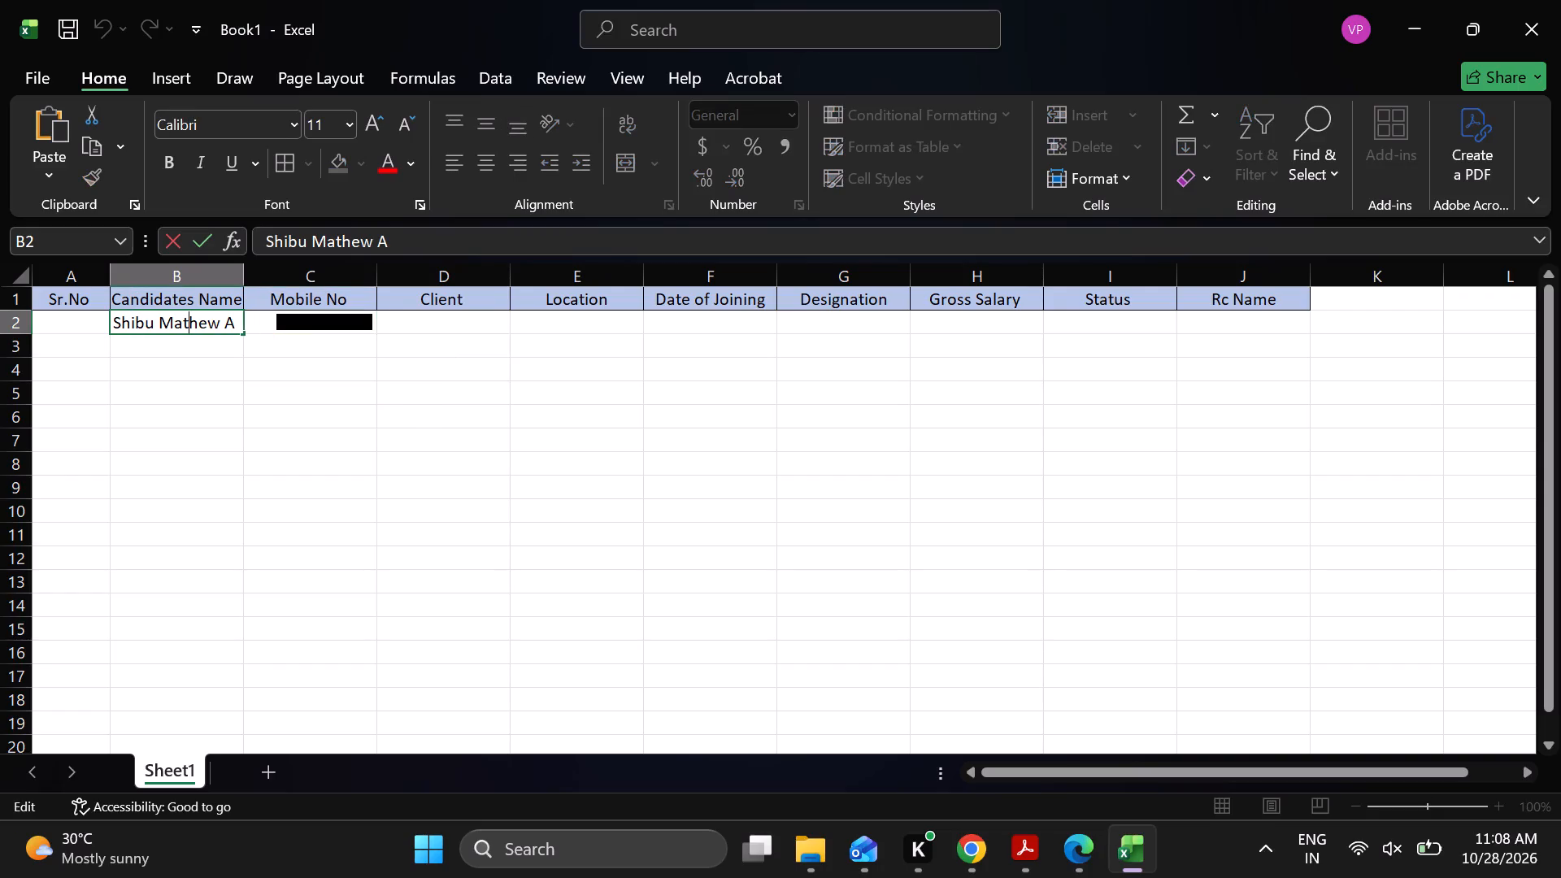
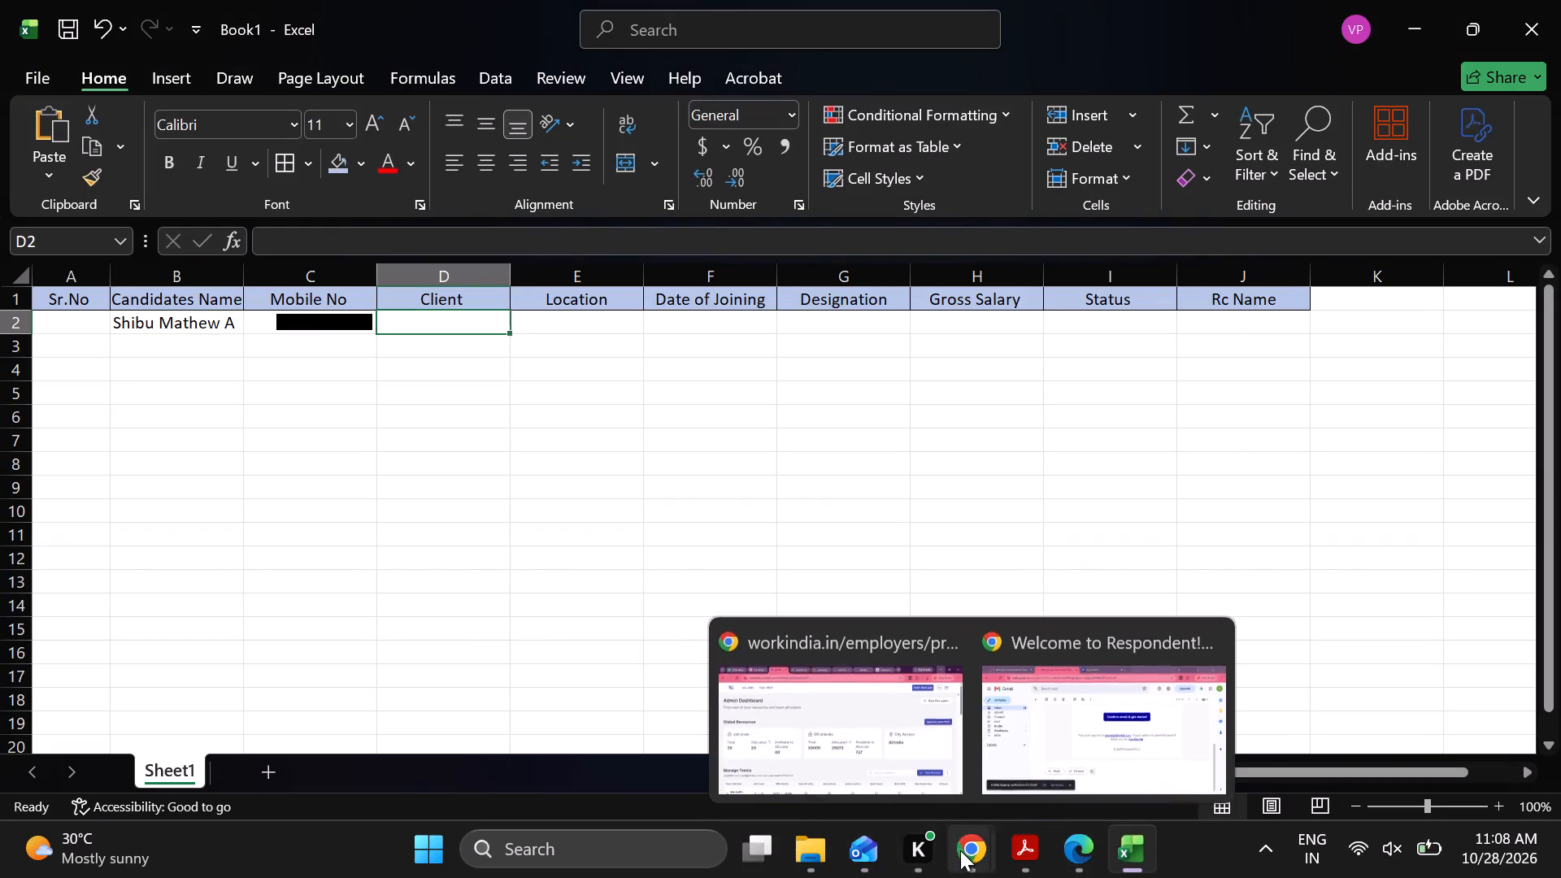
Reorder the taskbar apps so that Chrome comes just before the K app.
left_click_drag(960, 850, 924, 849)
Enter Minivel Services as the first candidate's client in cell D2.
scroll(930, 850, "left", 1)
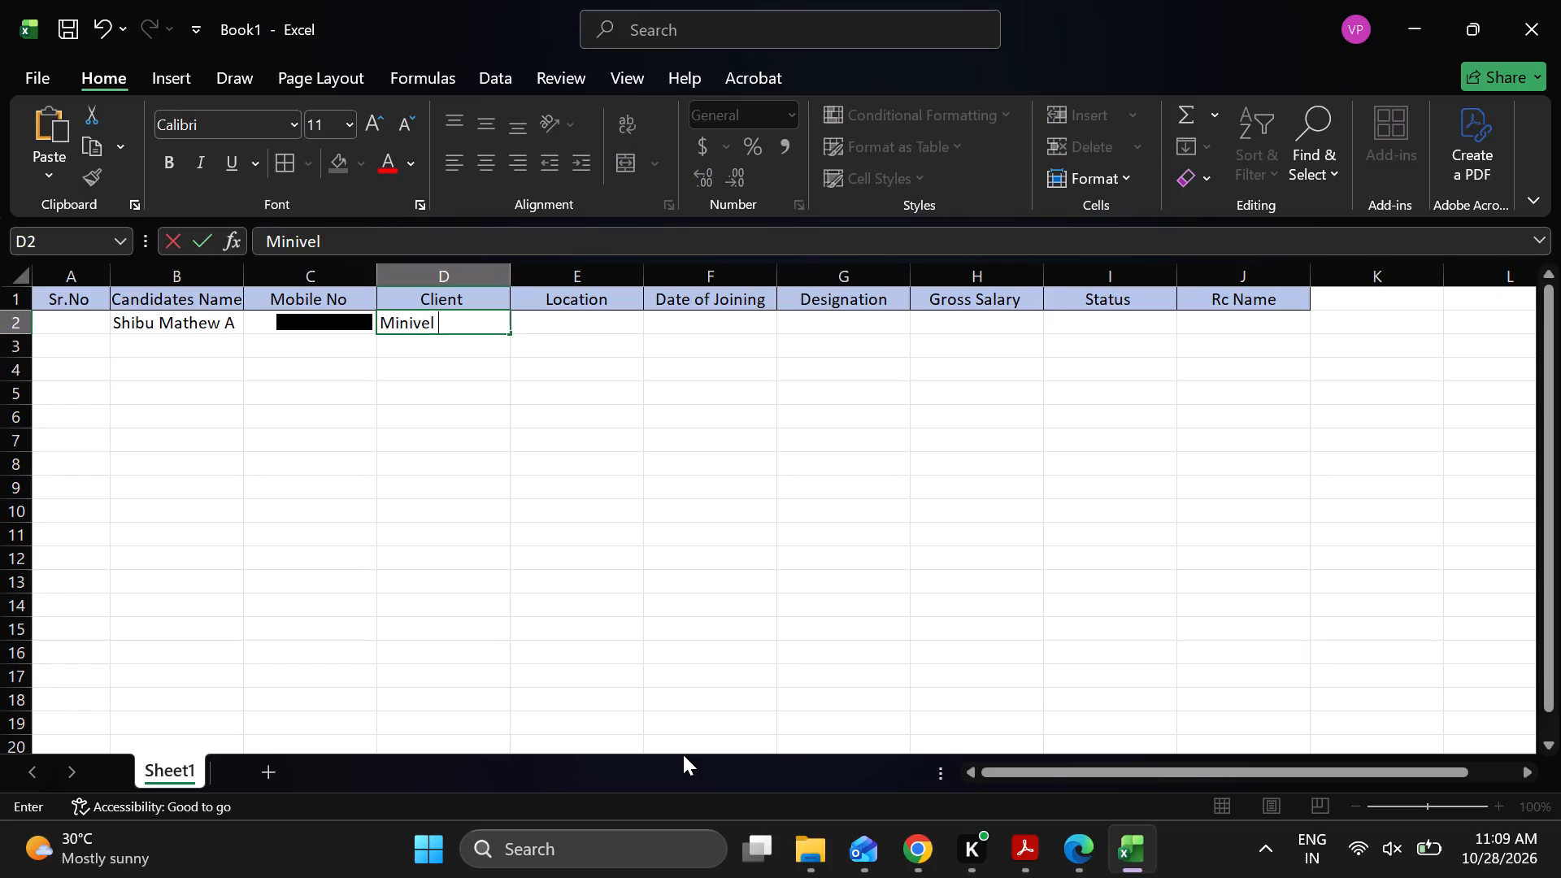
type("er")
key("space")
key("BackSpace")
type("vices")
left_click(601, 313)
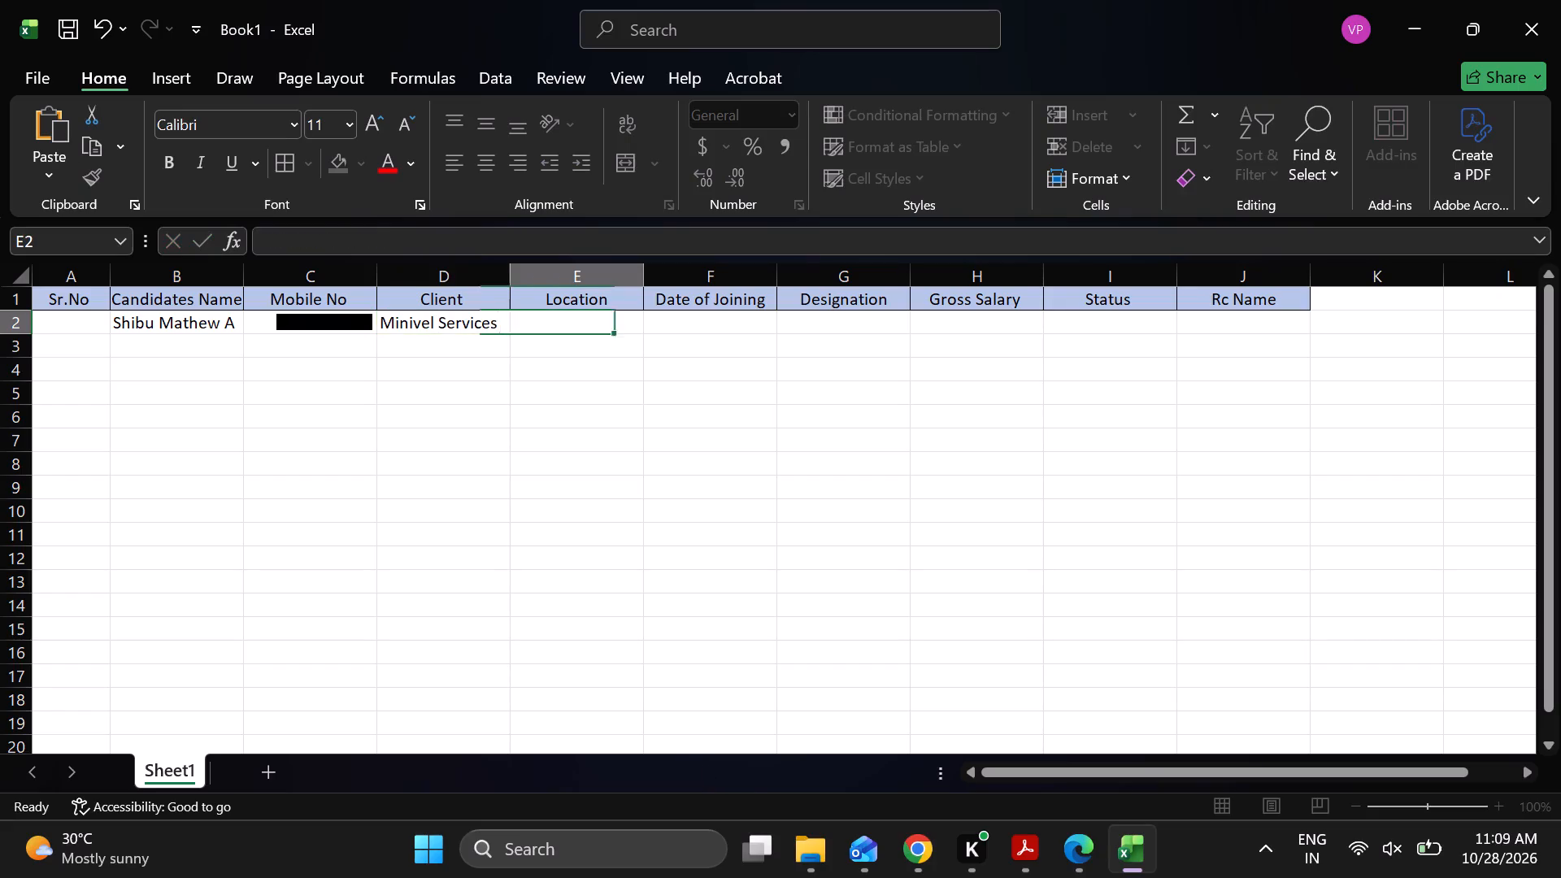
left_click(1108, 802)
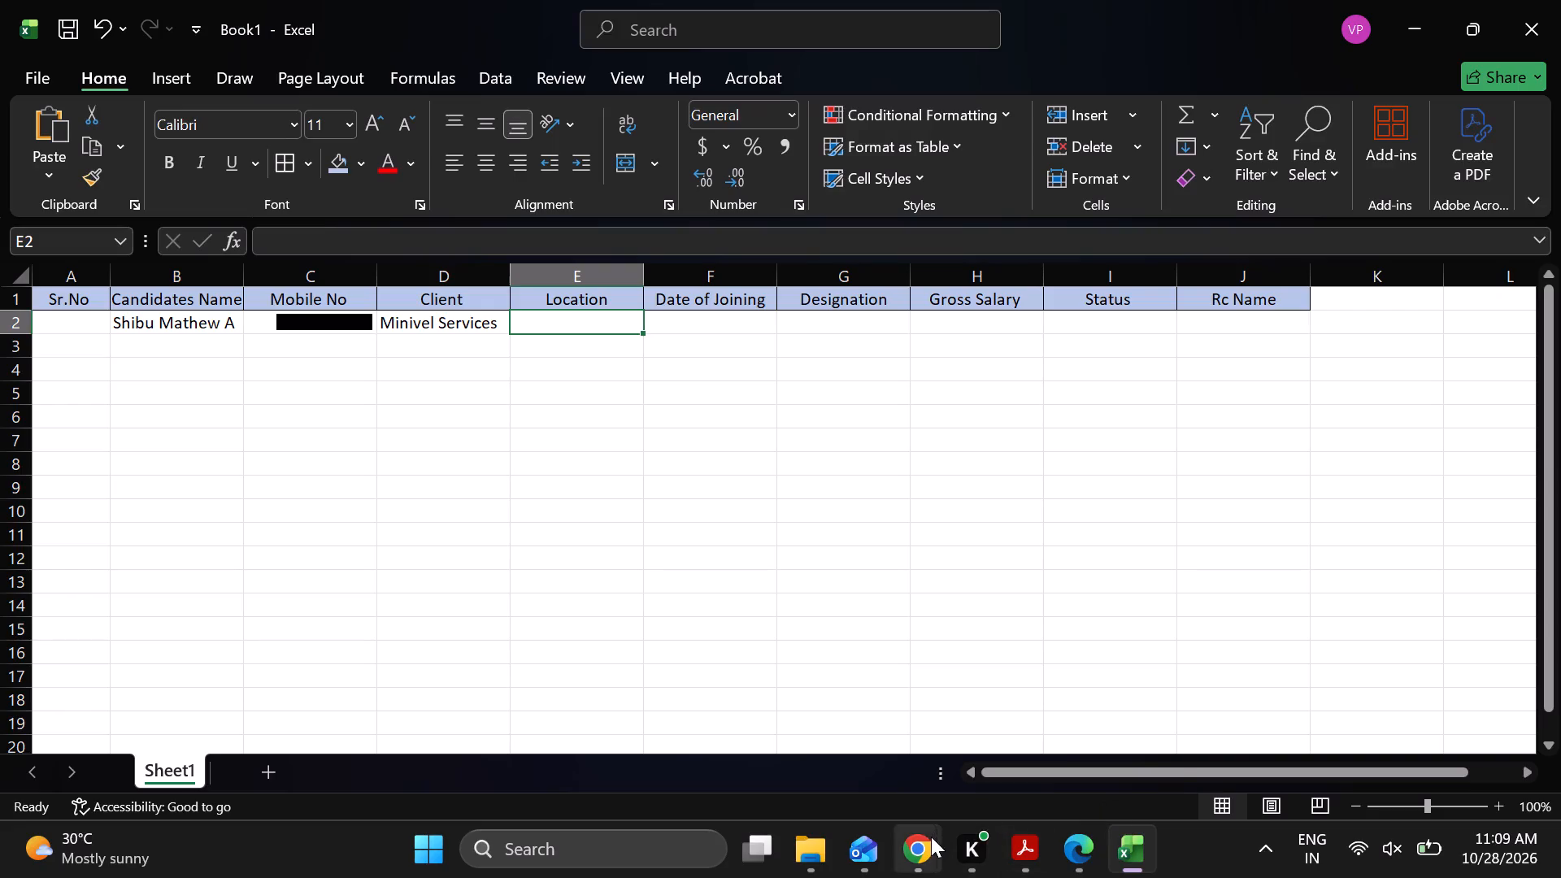
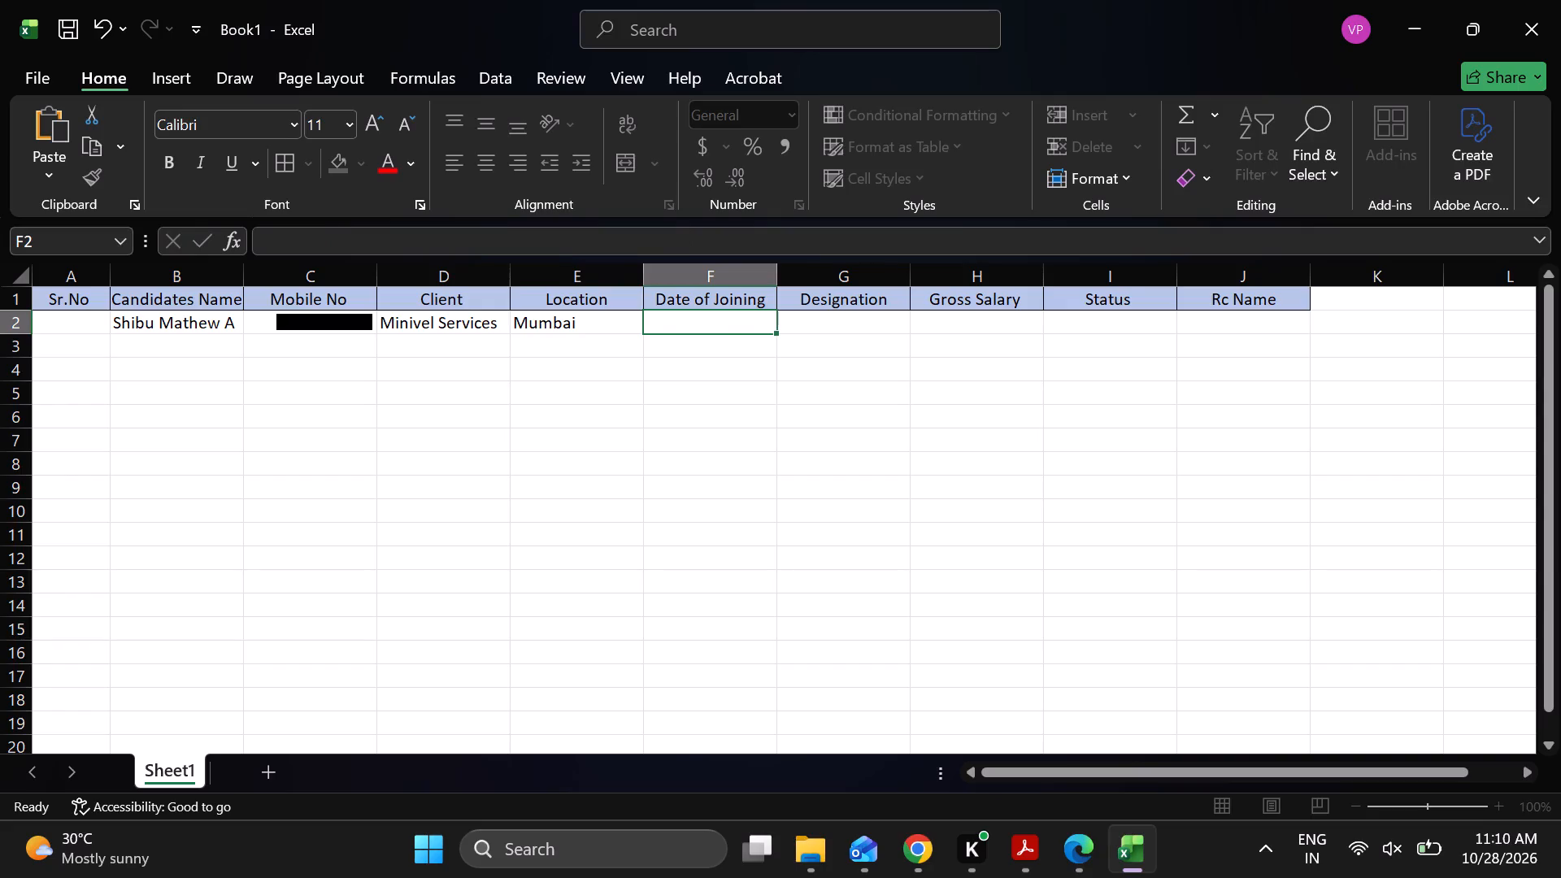
Enter 29/10/2026 as the first candidate's Date of Joining in cell F2, then select the Designation cell G2.
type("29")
Enter the first candidate's joining date, starting with 29/10/, in cell F2 under Date of Joining.
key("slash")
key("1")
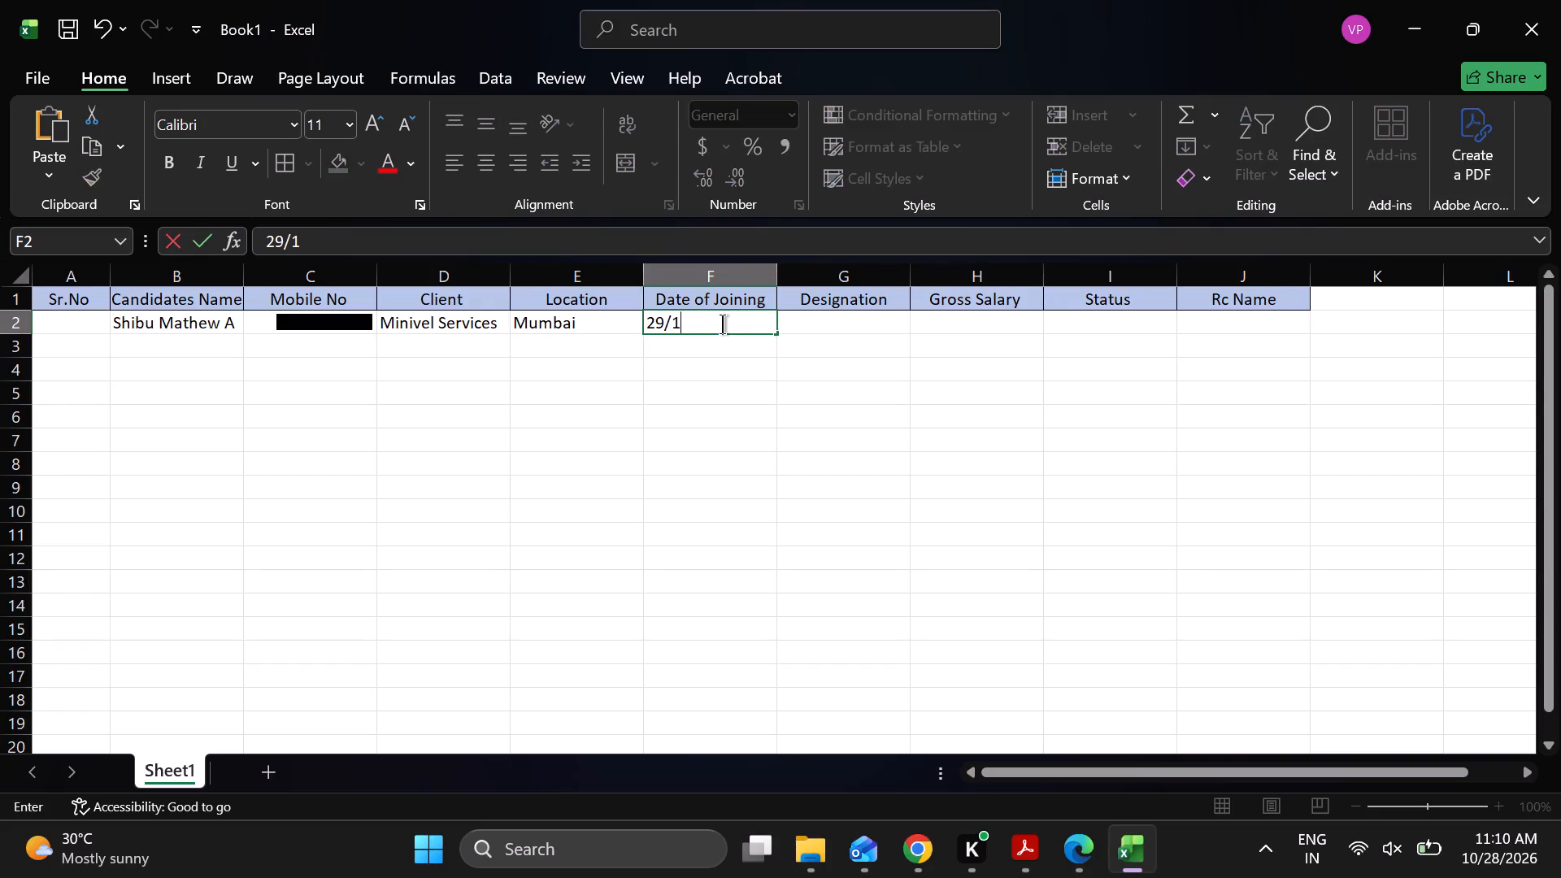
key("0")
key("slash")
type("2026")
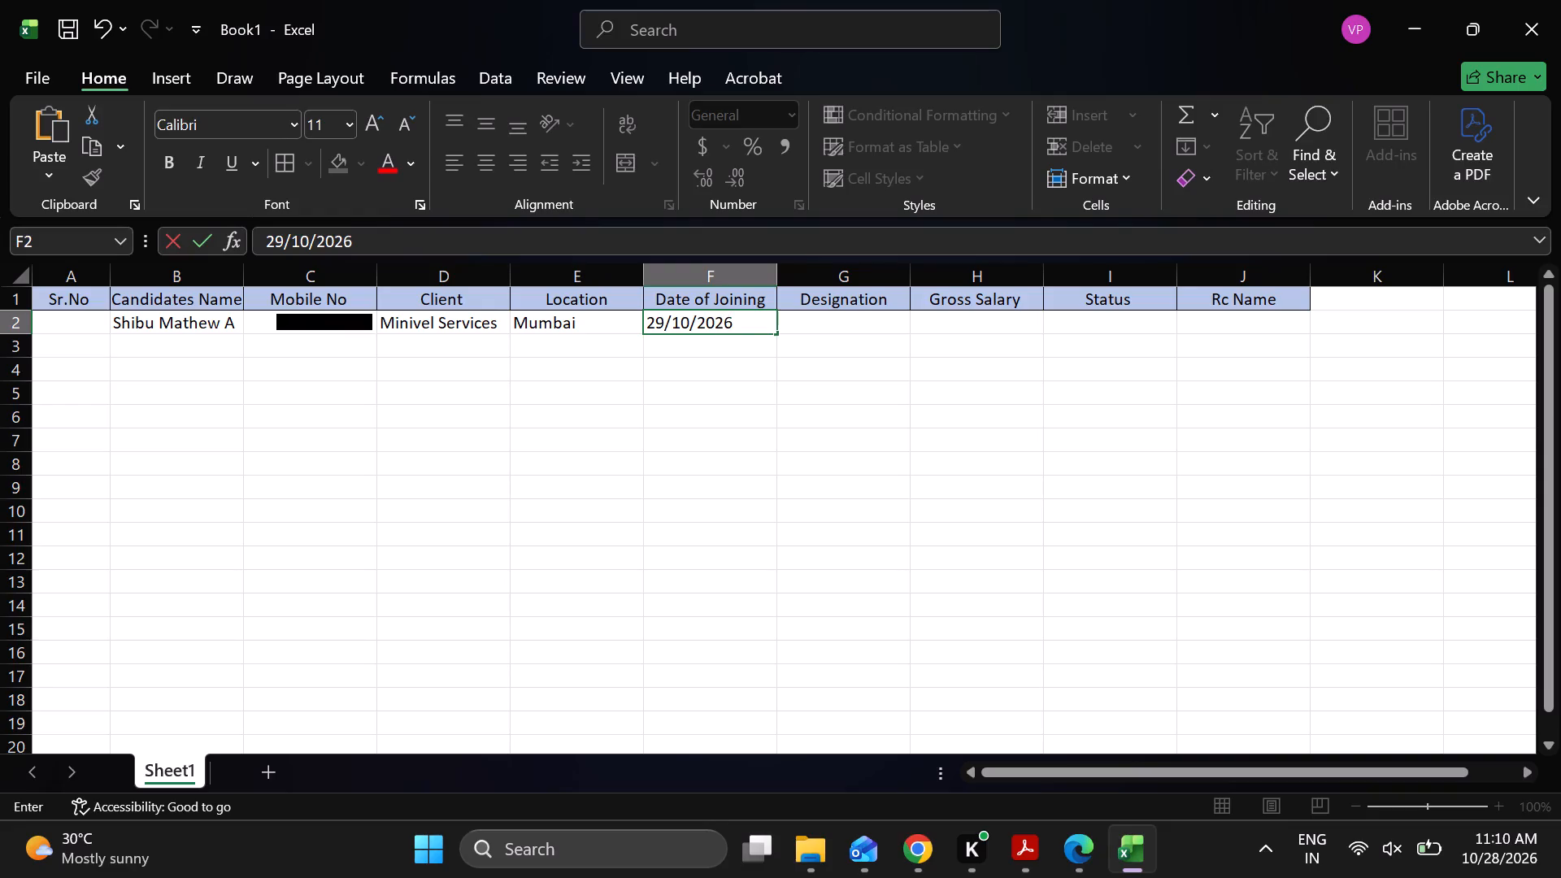
left_click(832, 311)
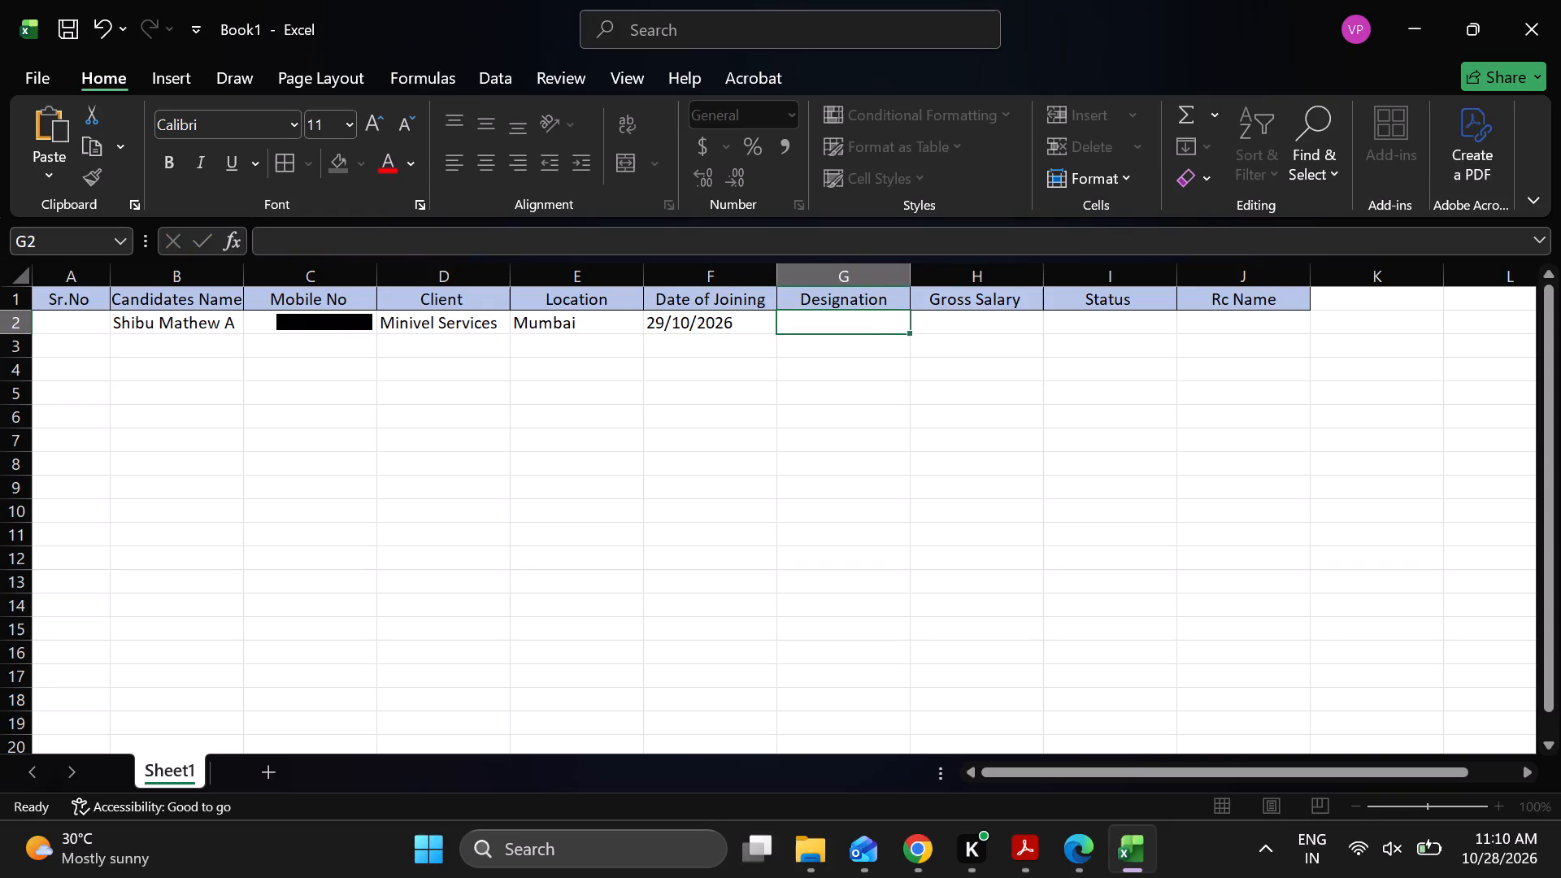
left_click(817, 380)
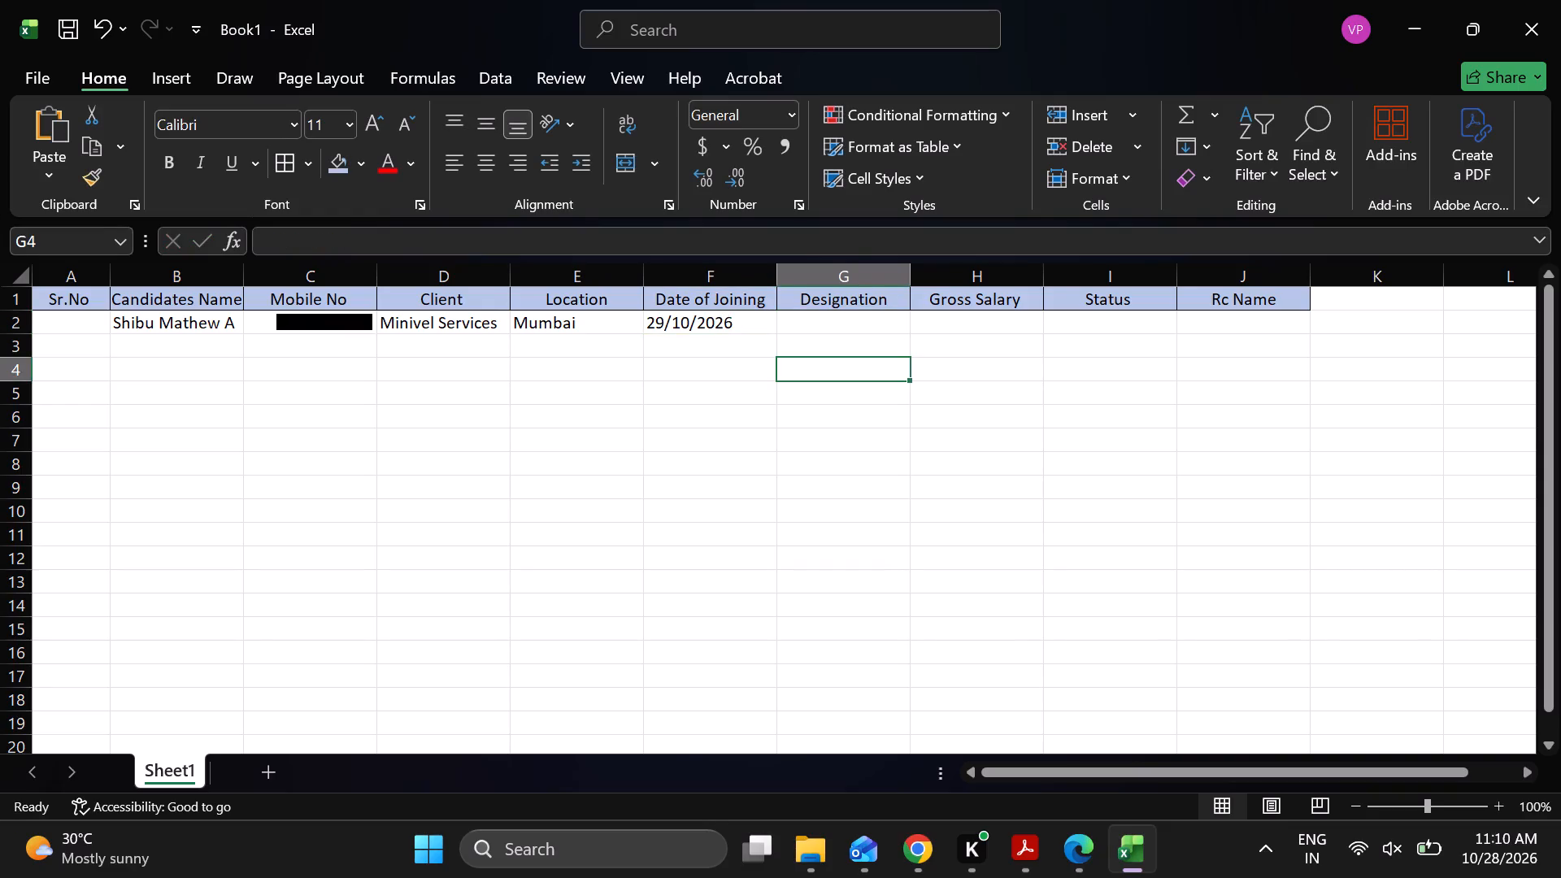
left_click(811, 317)
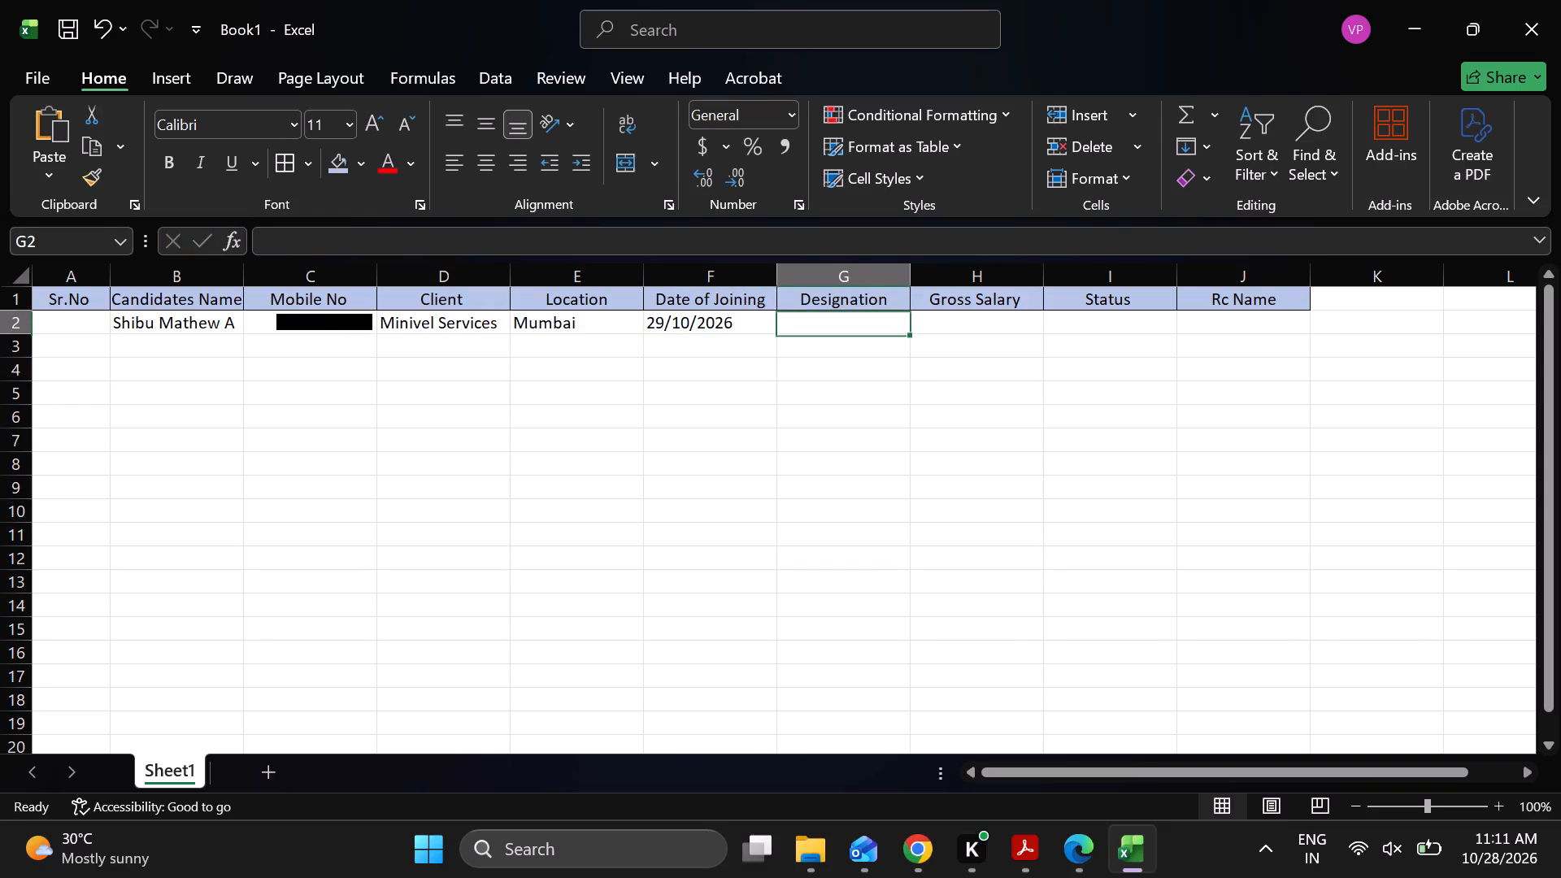
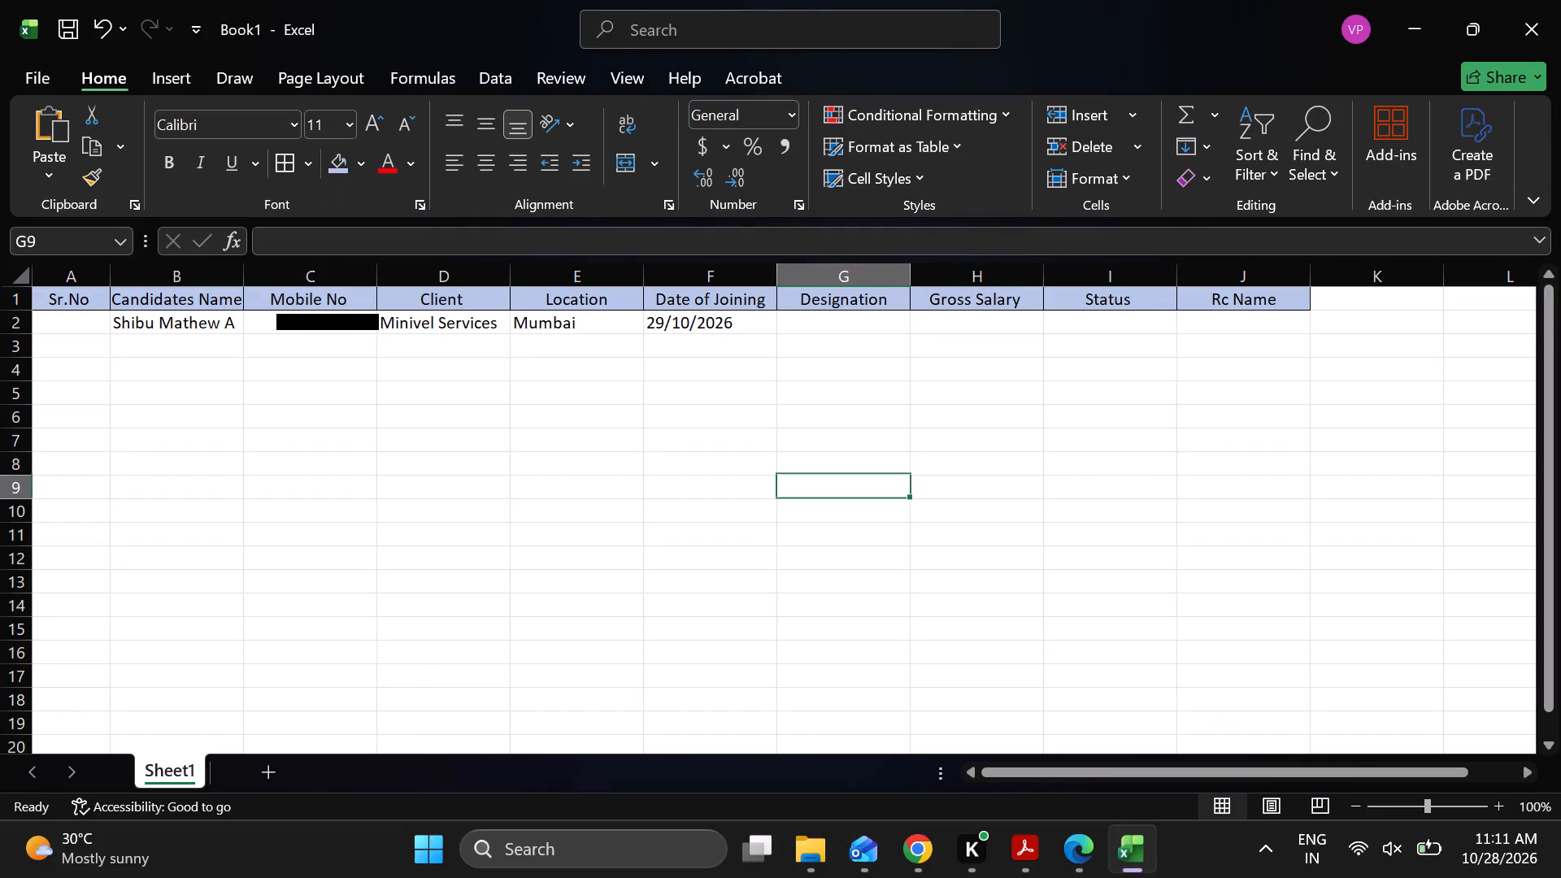
Enter RPO as the first candidate's designation in cell G2 under Designation.
key("BackSpace")
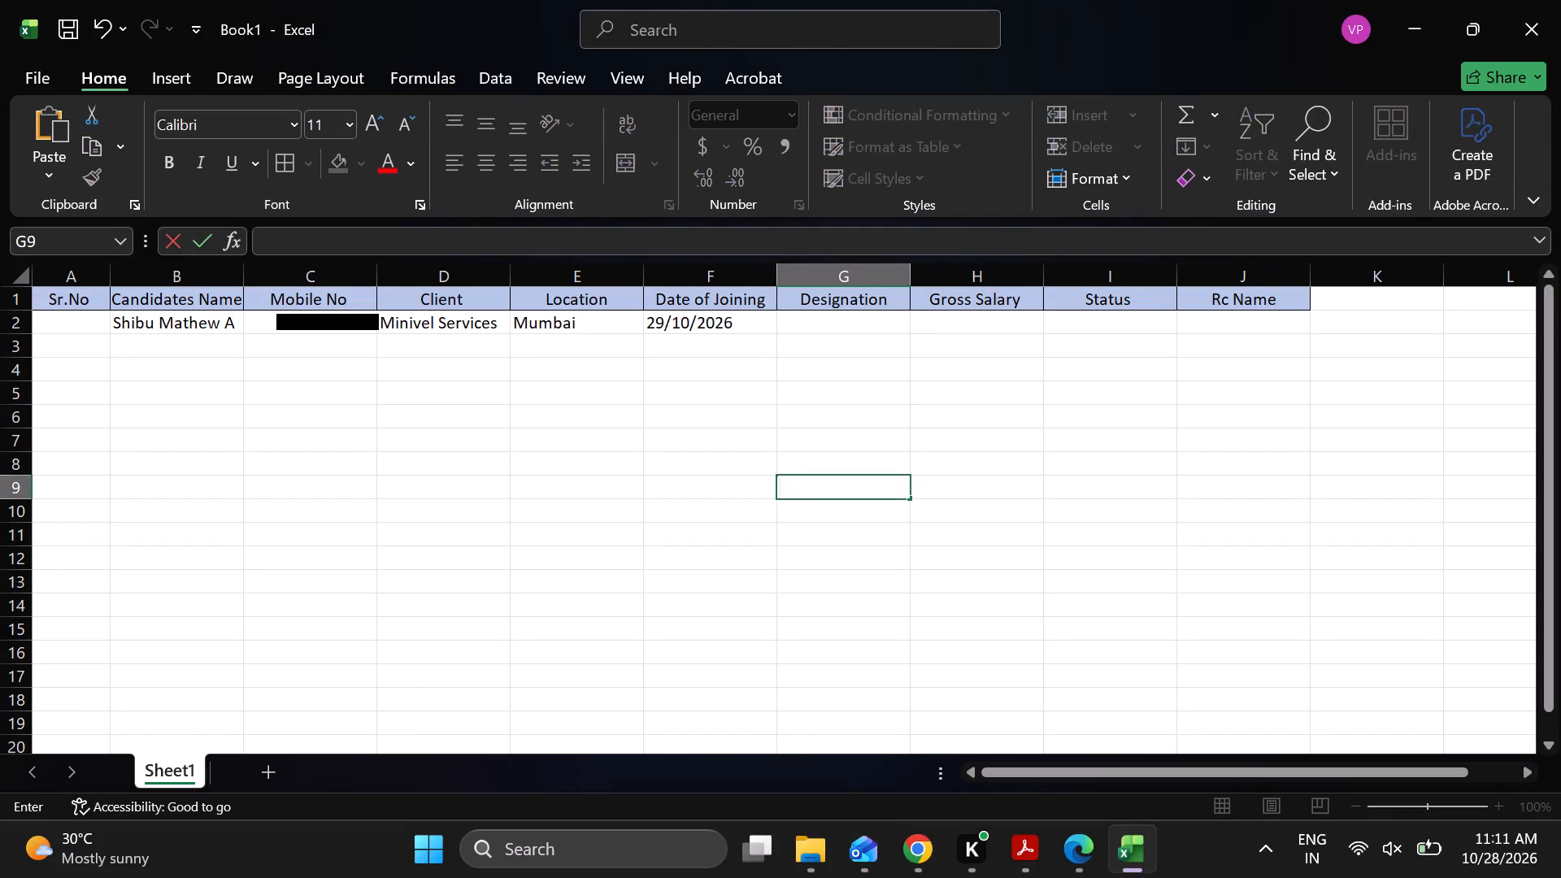
left_click(841, 319)
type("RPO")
left_click(928, 315)
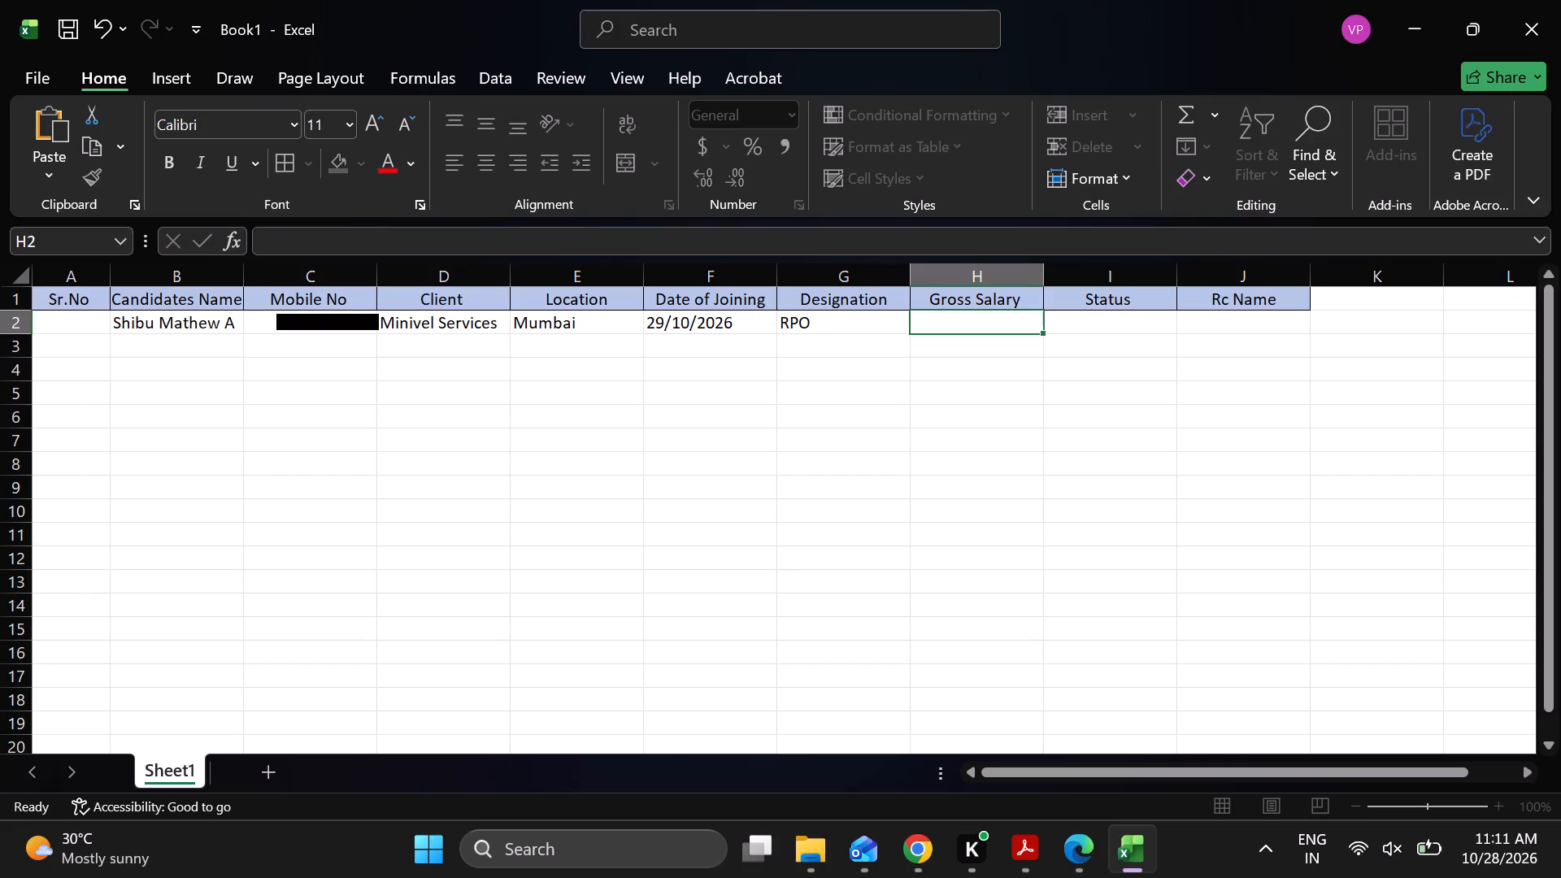
key("Left")
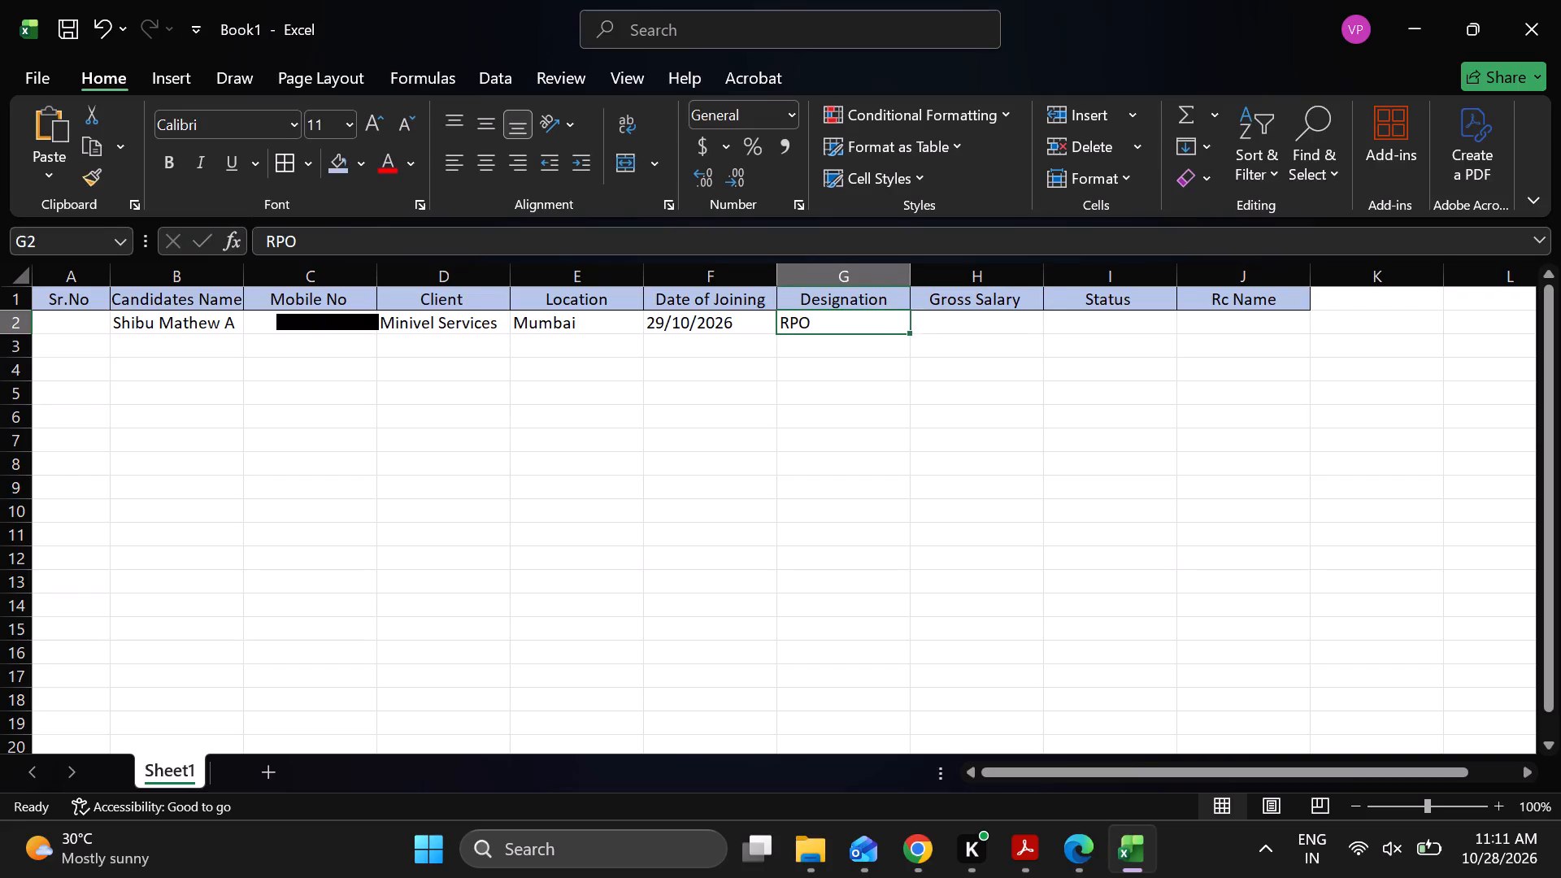
Enter 64000/- as the first candidate's Gross Salary and LIVE as the Status in row 2.
left_click(985, 332)
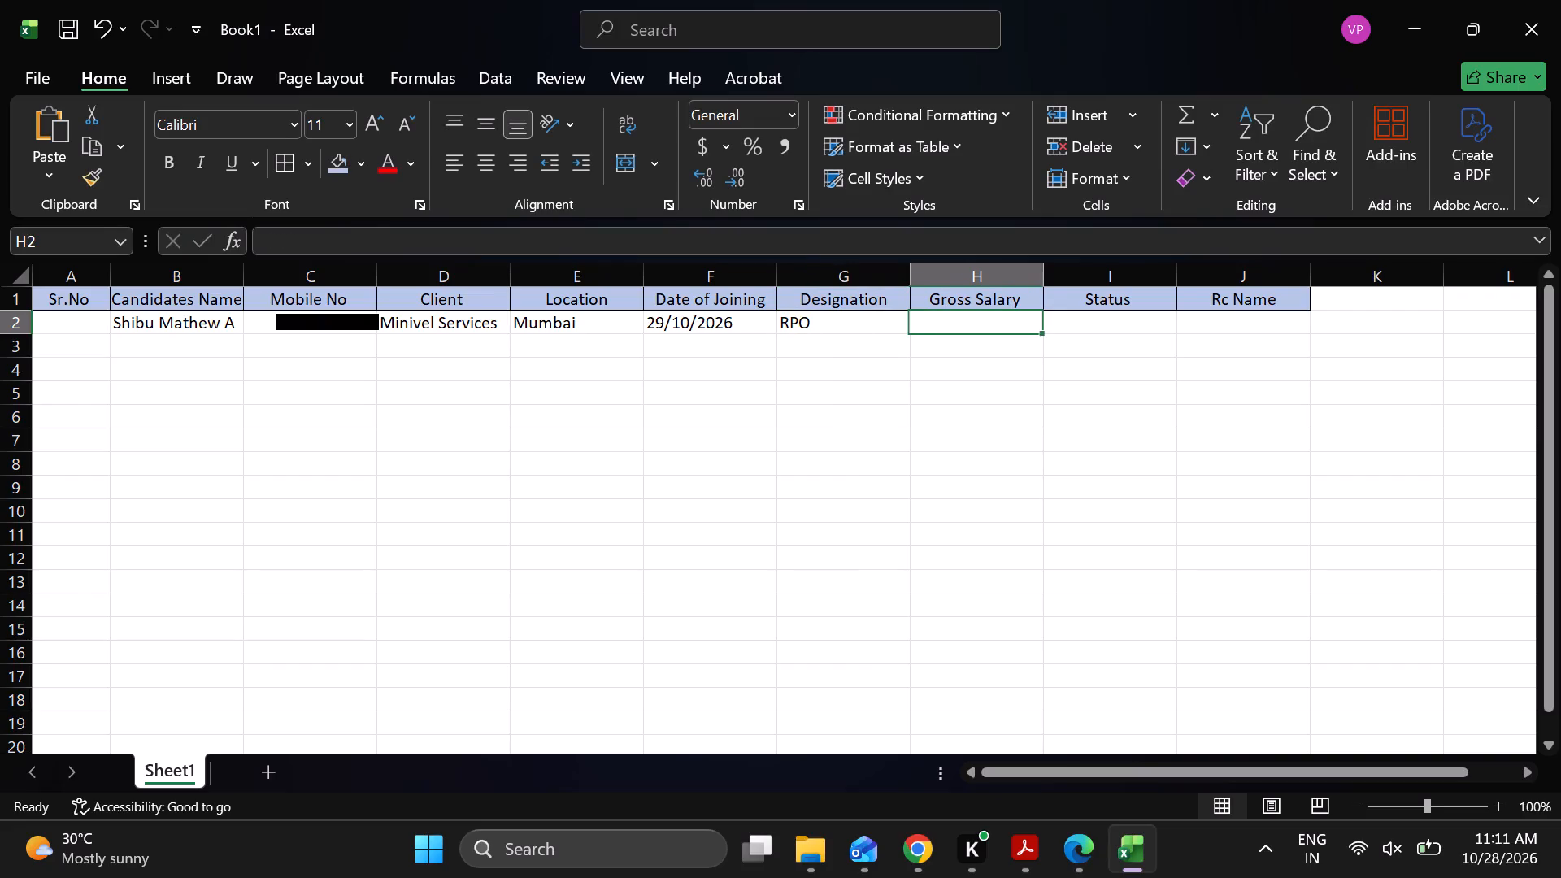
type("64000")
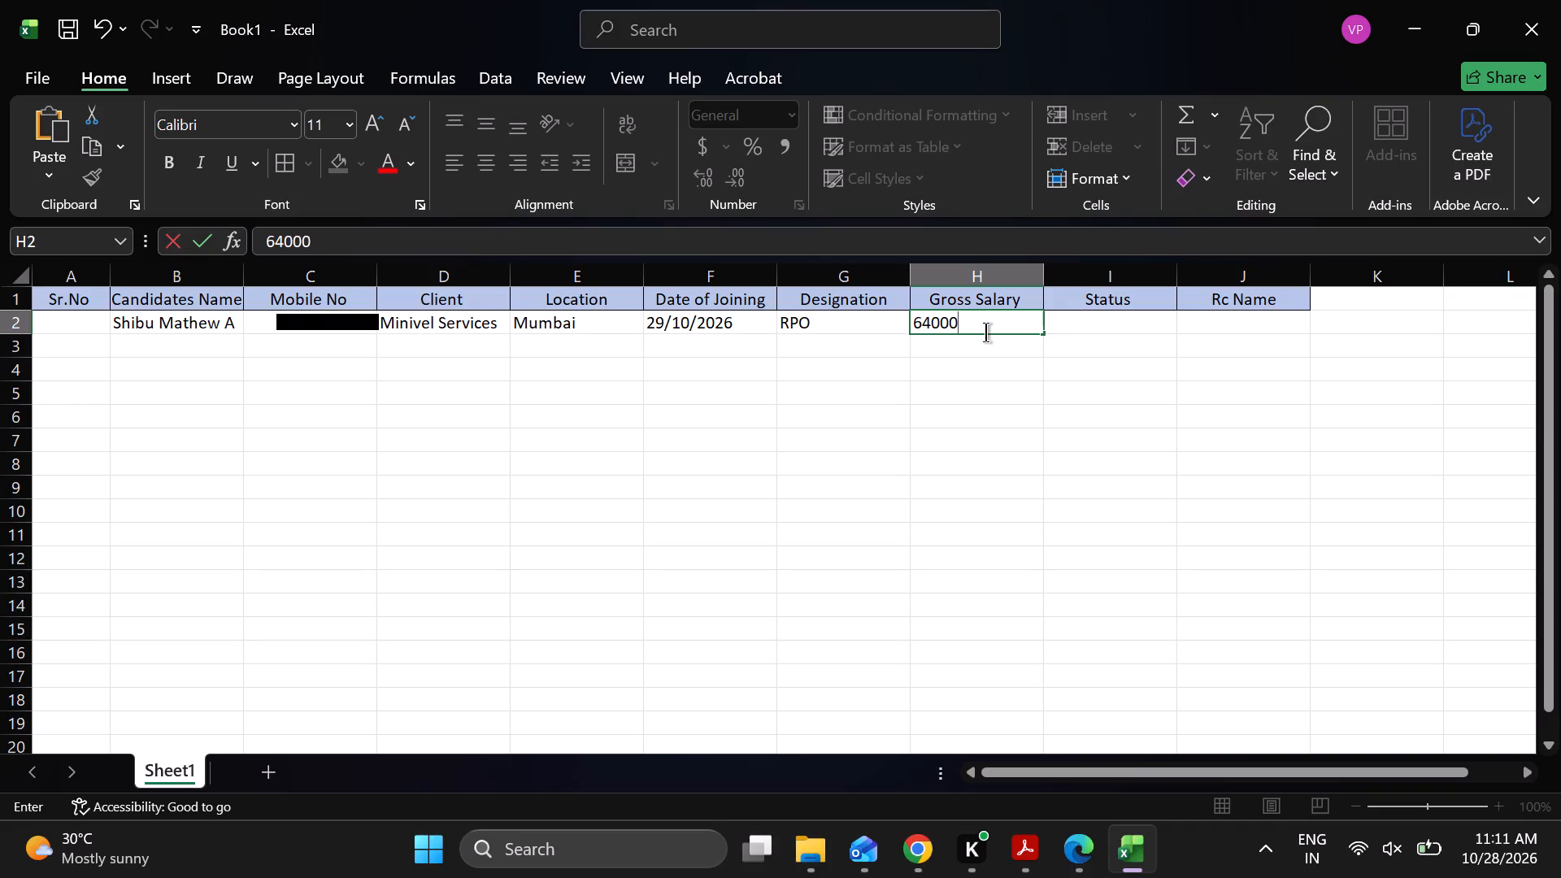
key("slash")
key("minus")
left_click(1113, 327)
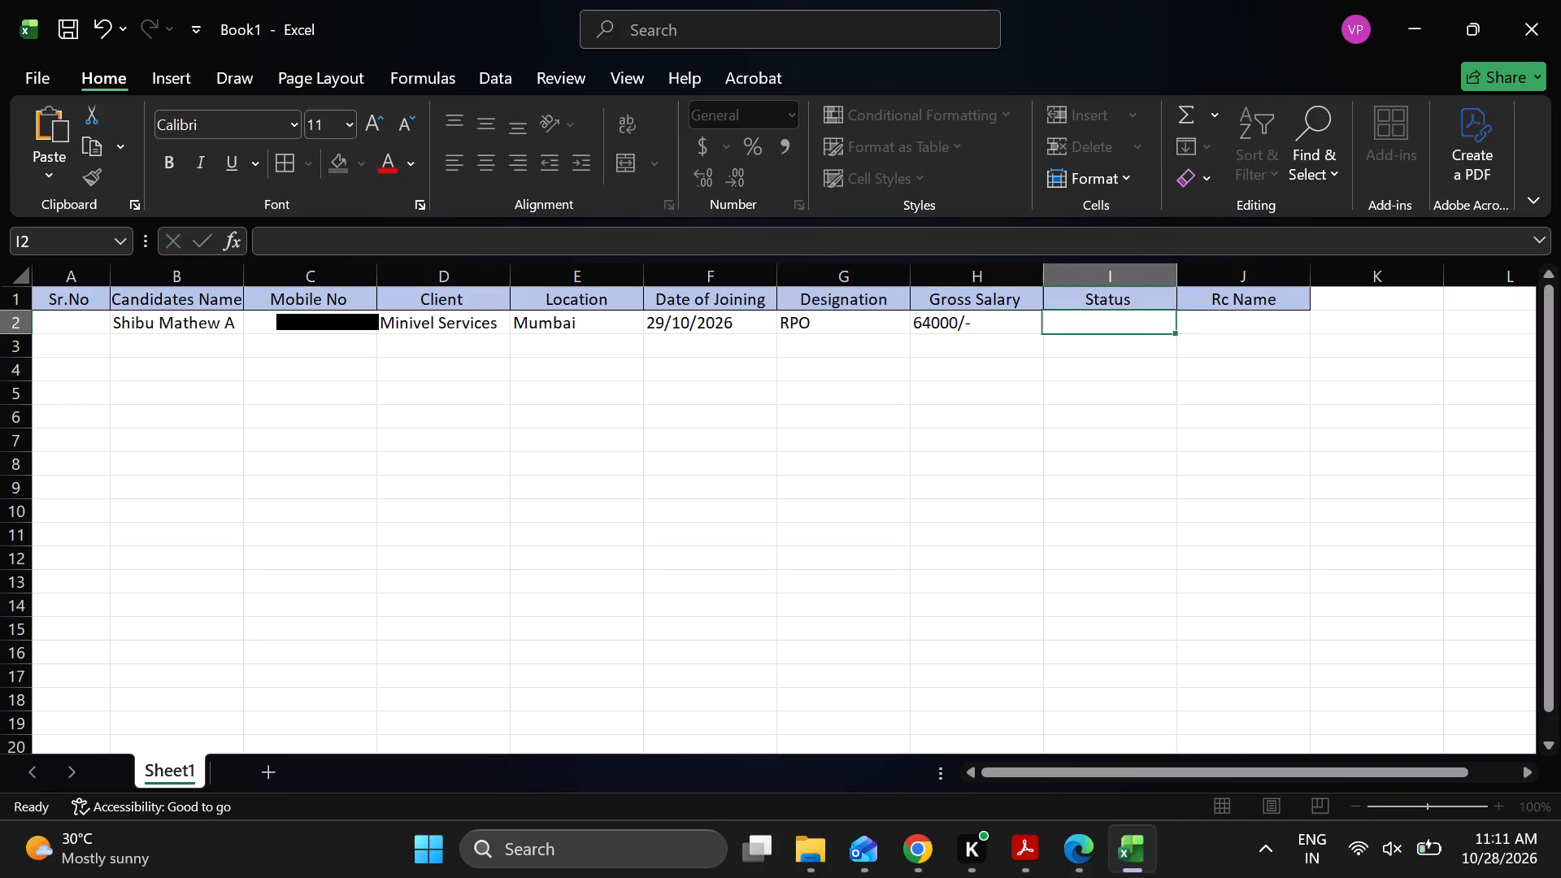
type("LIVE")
Enter Viraj in title case as the first candidate's Rc Name in cell J2.
left_click(1222, 327)
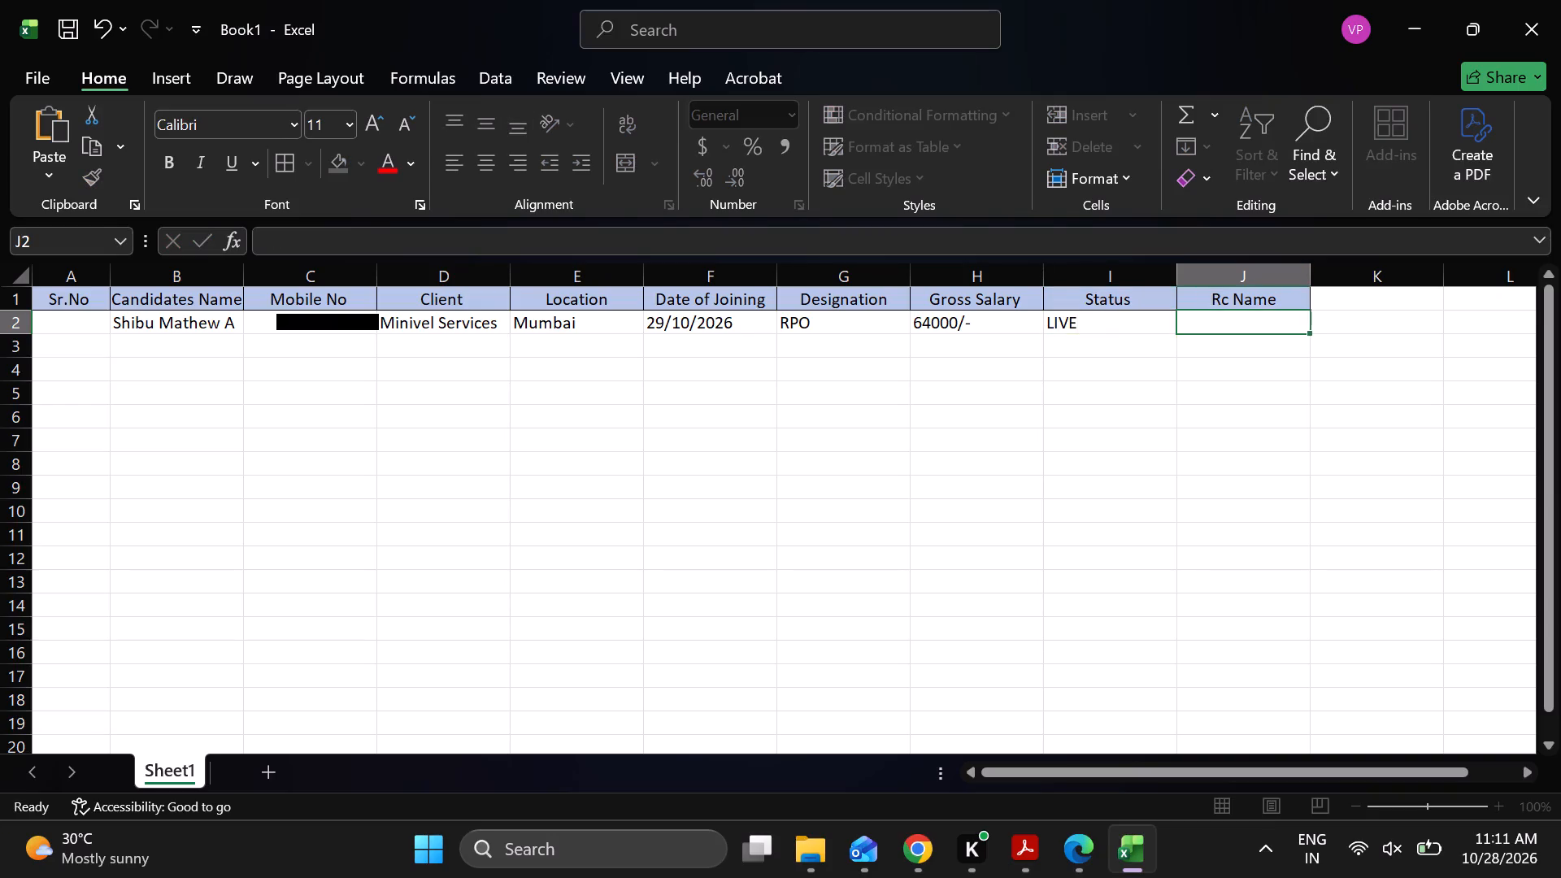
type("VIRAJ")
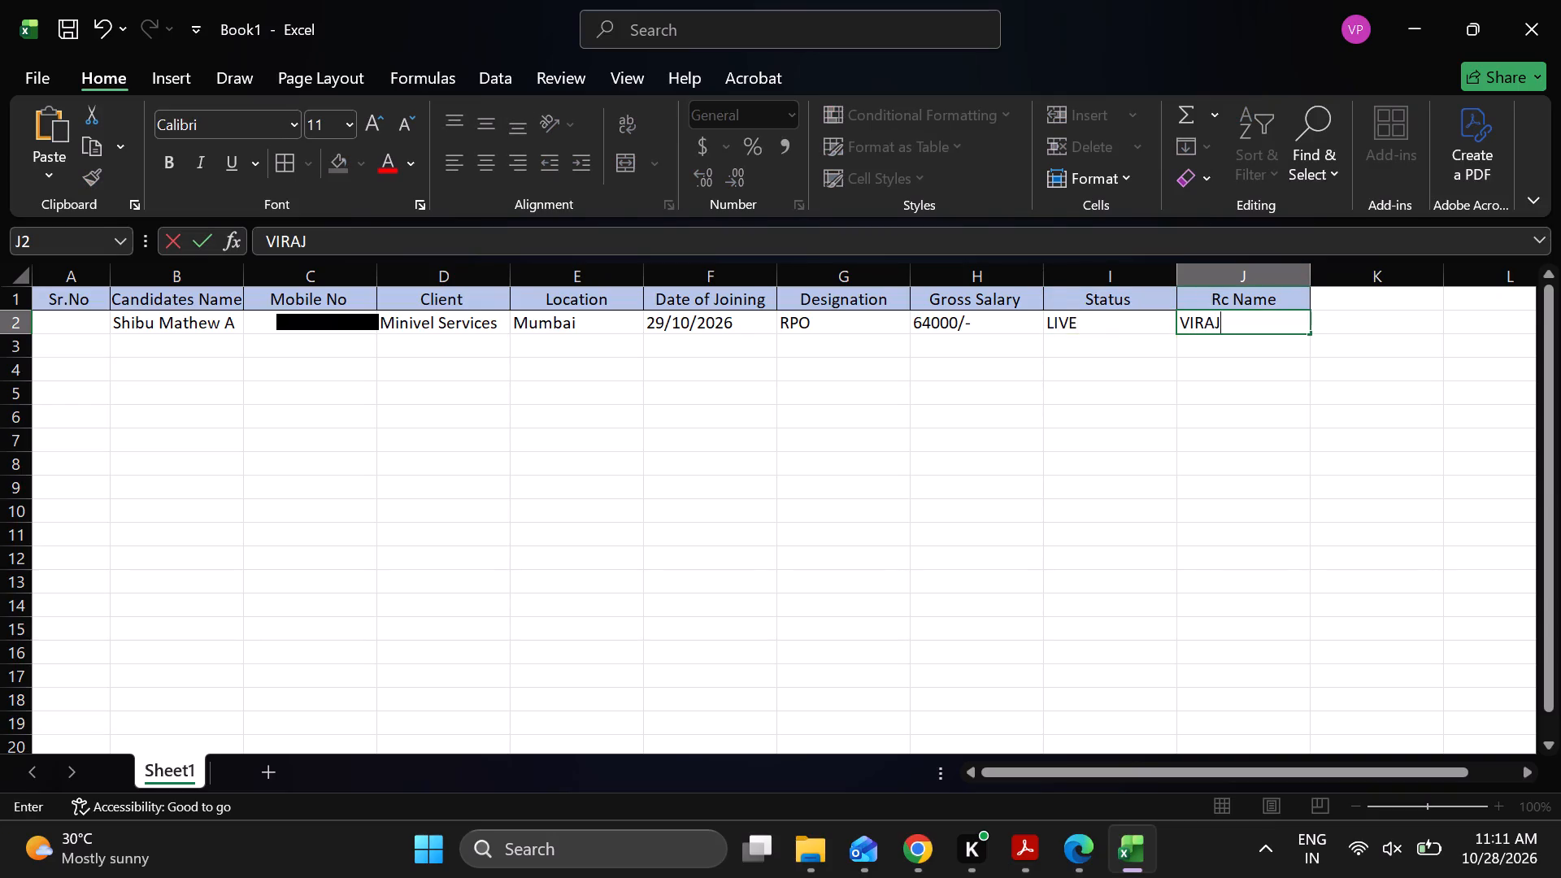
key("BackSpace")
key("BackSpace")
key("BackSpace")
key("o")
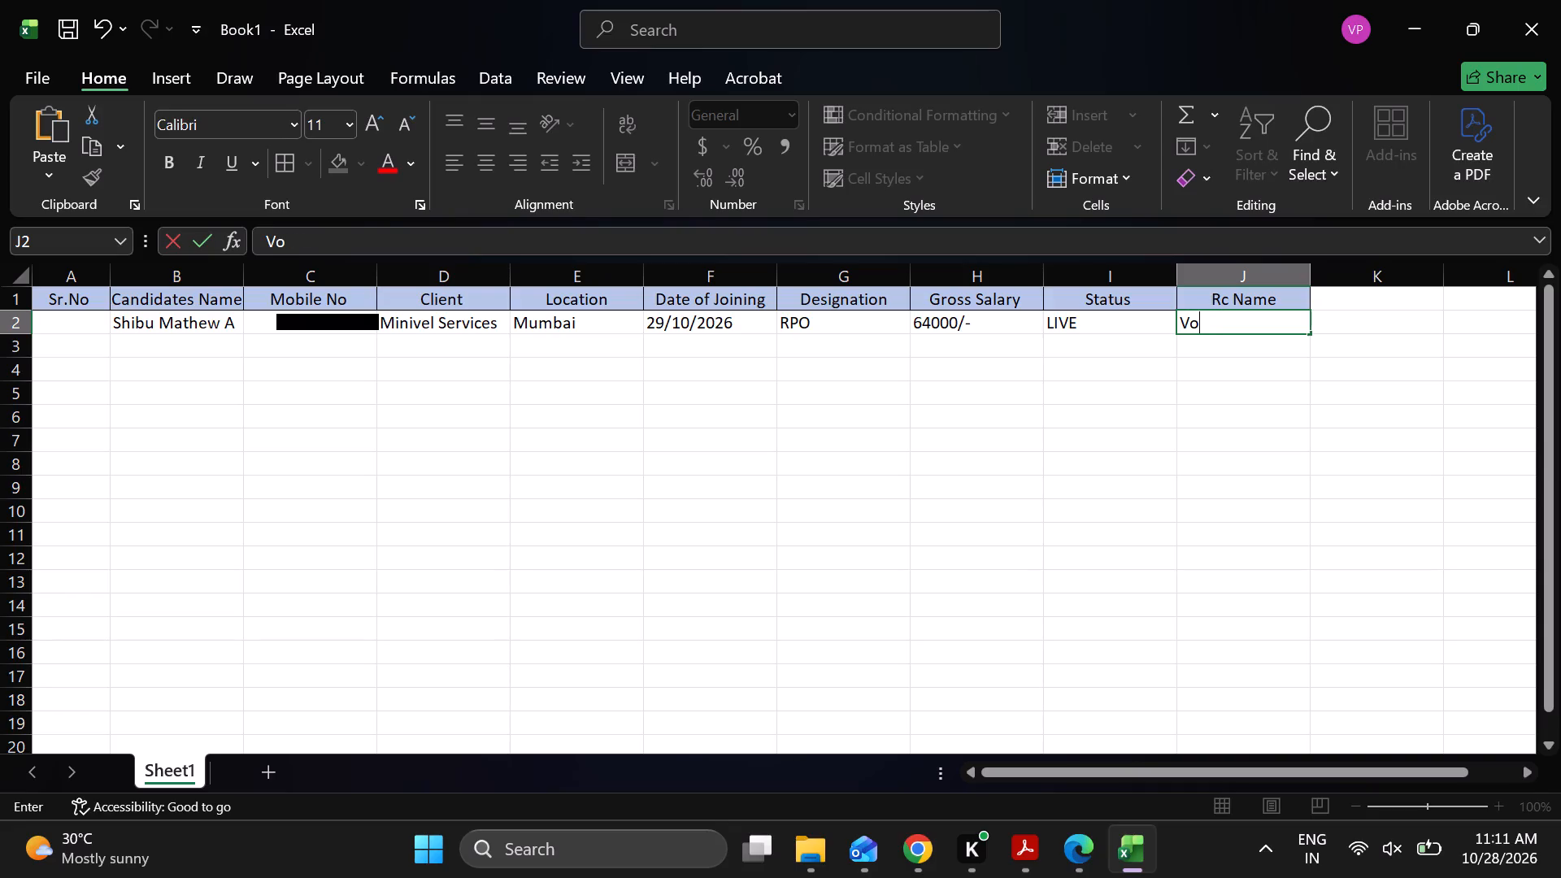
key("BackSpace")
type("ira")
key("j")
Change the first candidate's Status in cell I2 to title-case Live.
double_click(1133, 321)
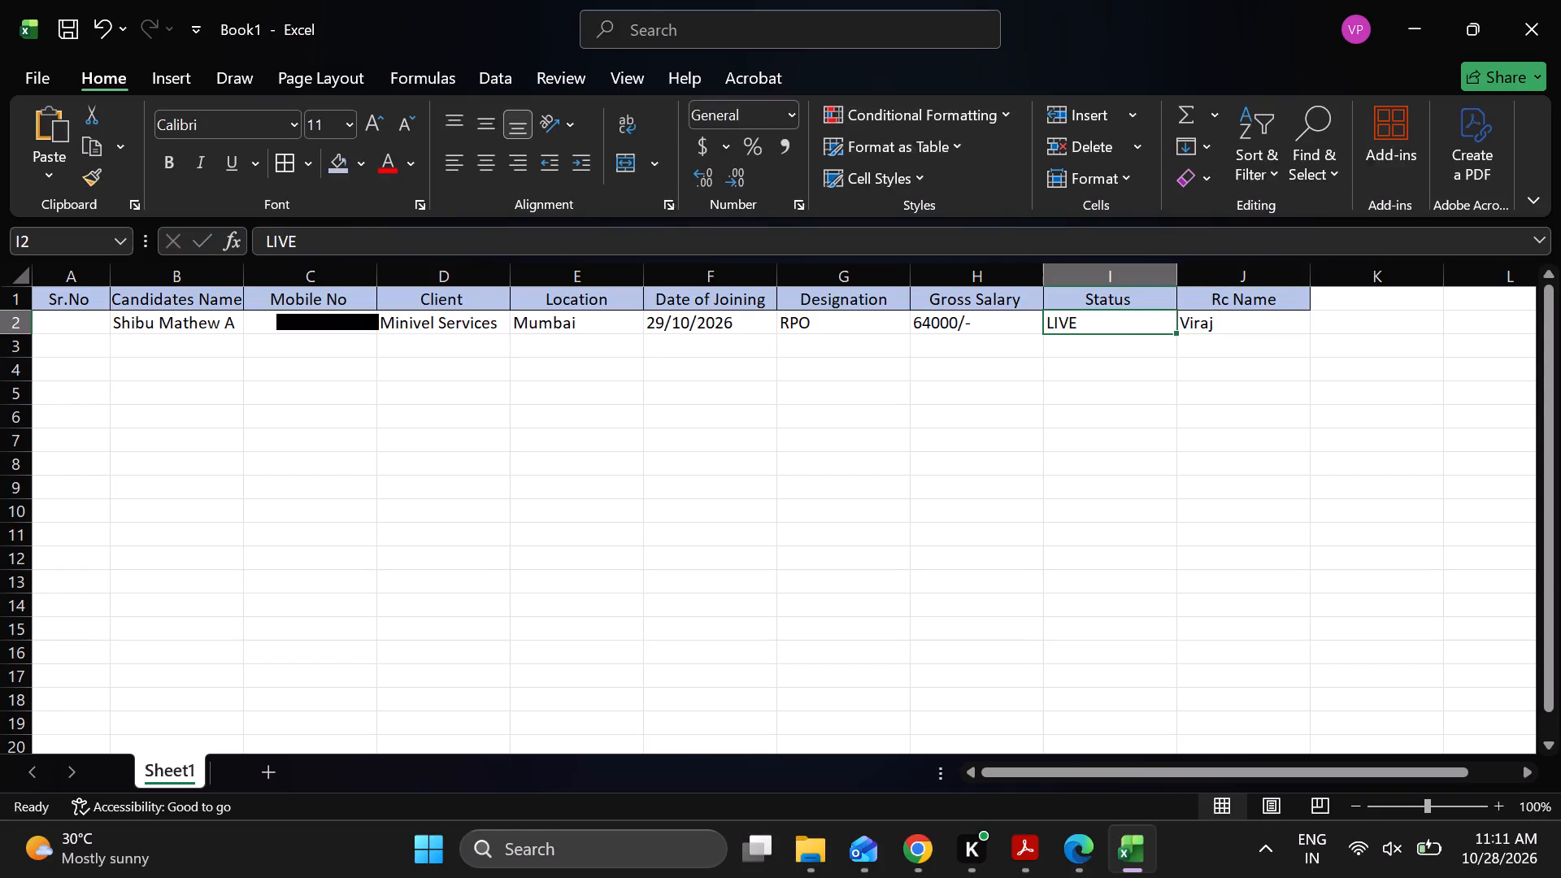
key("BackSpace")
key("BackSpace")
key("BackSpace")
key("BackSpace")
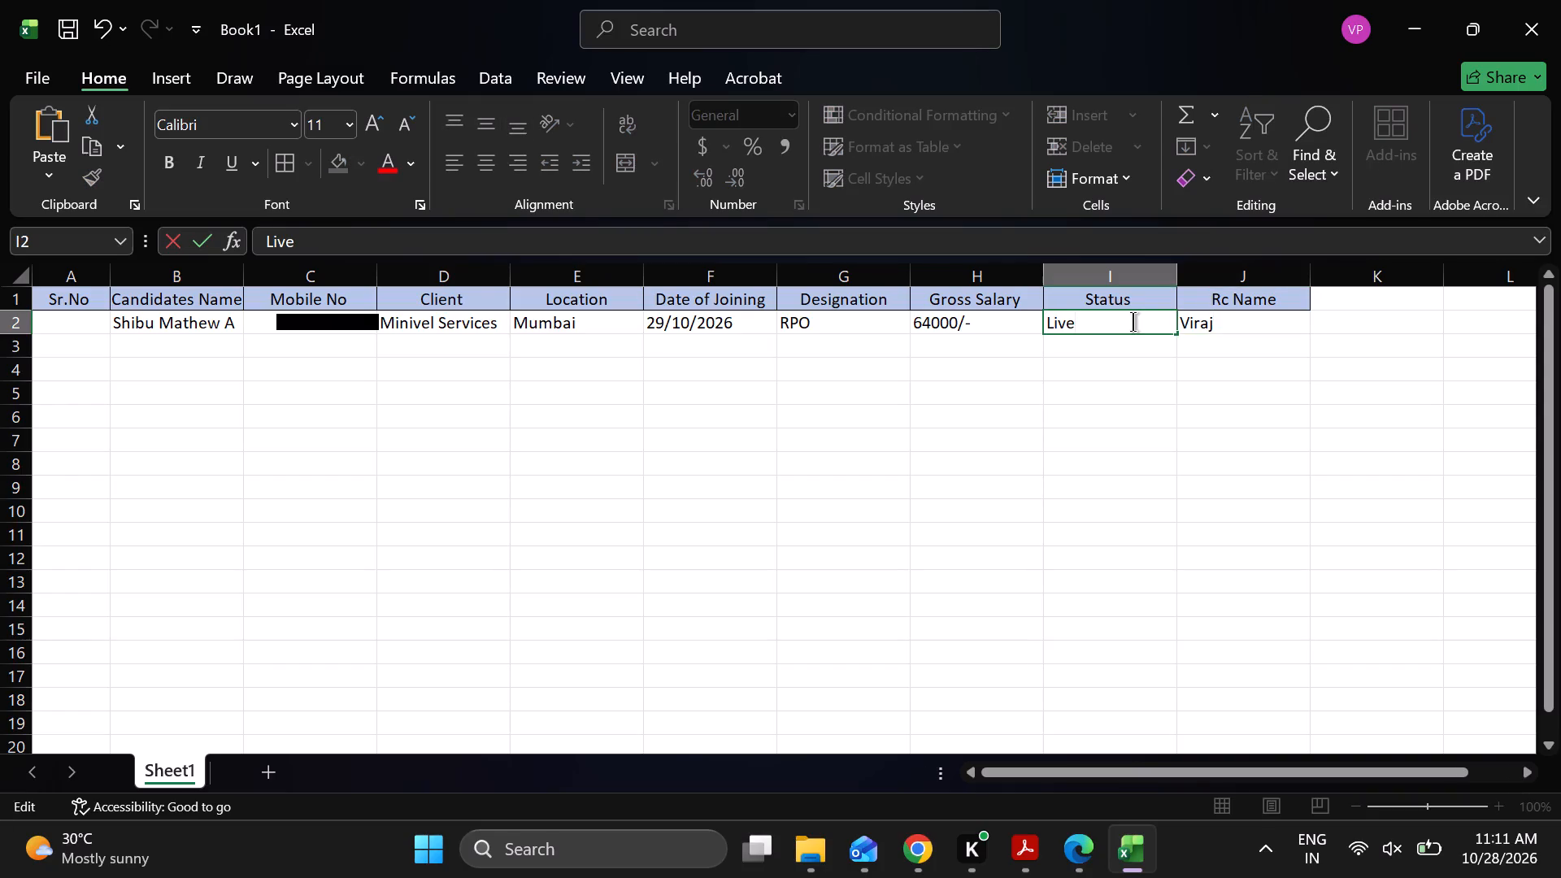
left_click(847, 311)
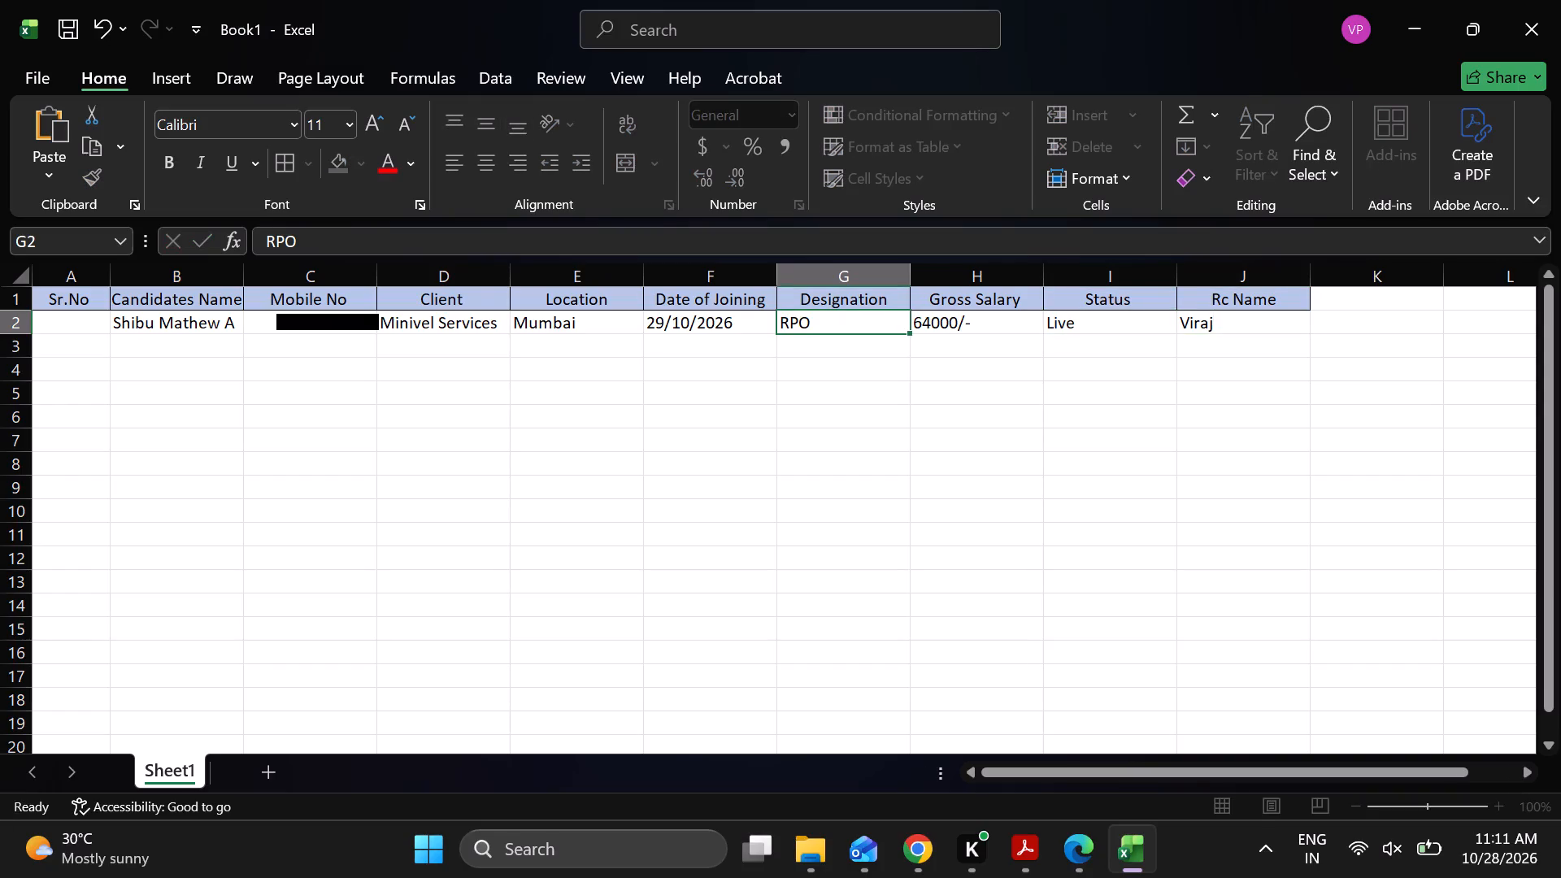
Enter Kamil as the second candidate's name in cell B3 under Candidates Name.
scroll(365, 339, "right", 1)
left_click(197, 338)
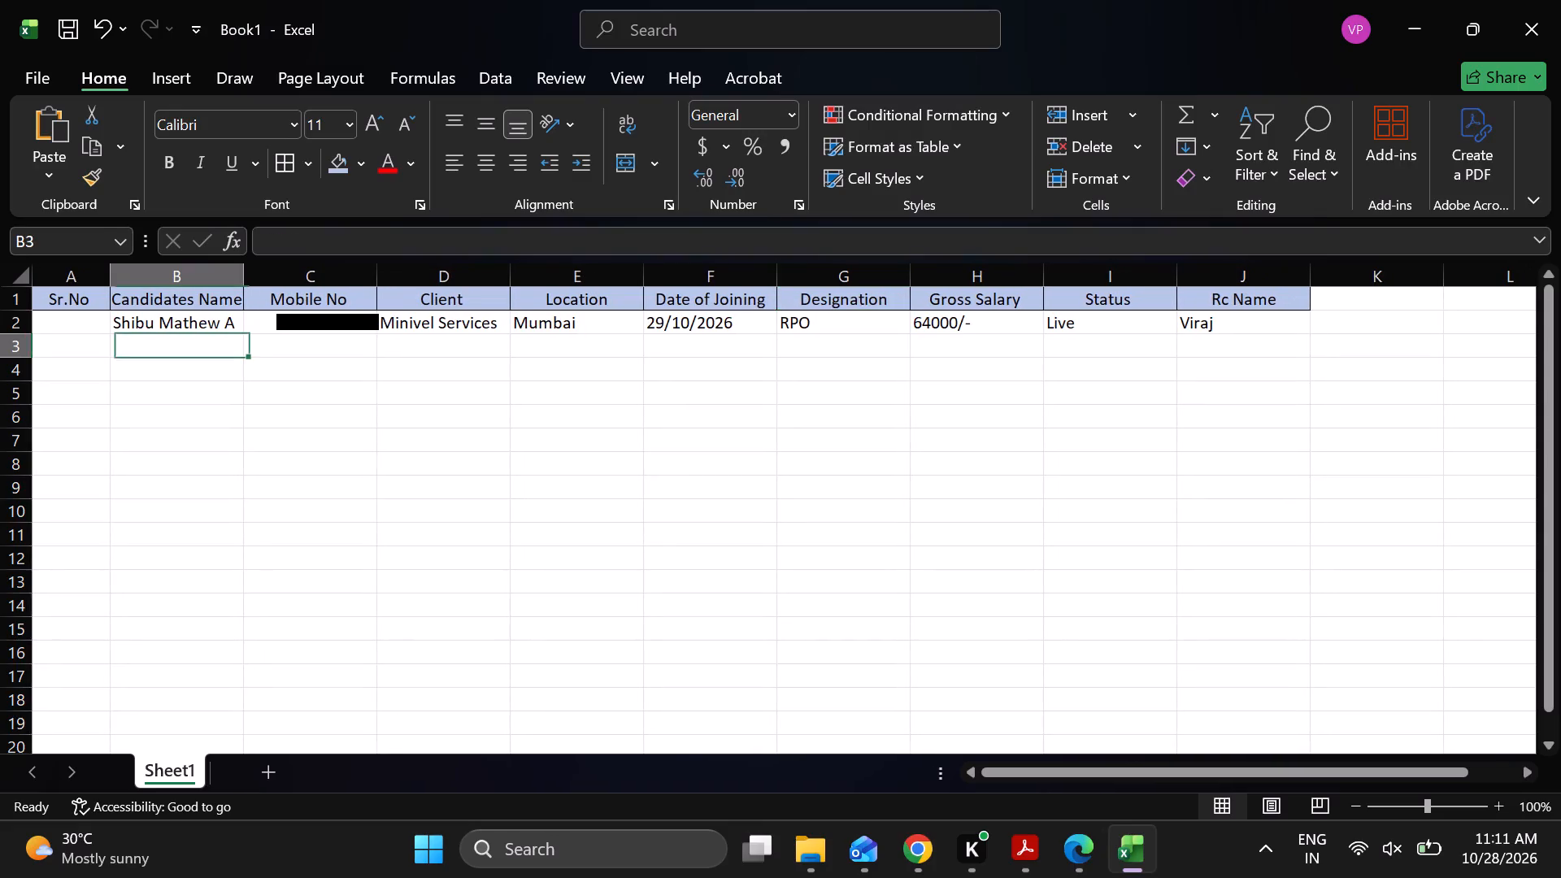
left_click(118, 259)
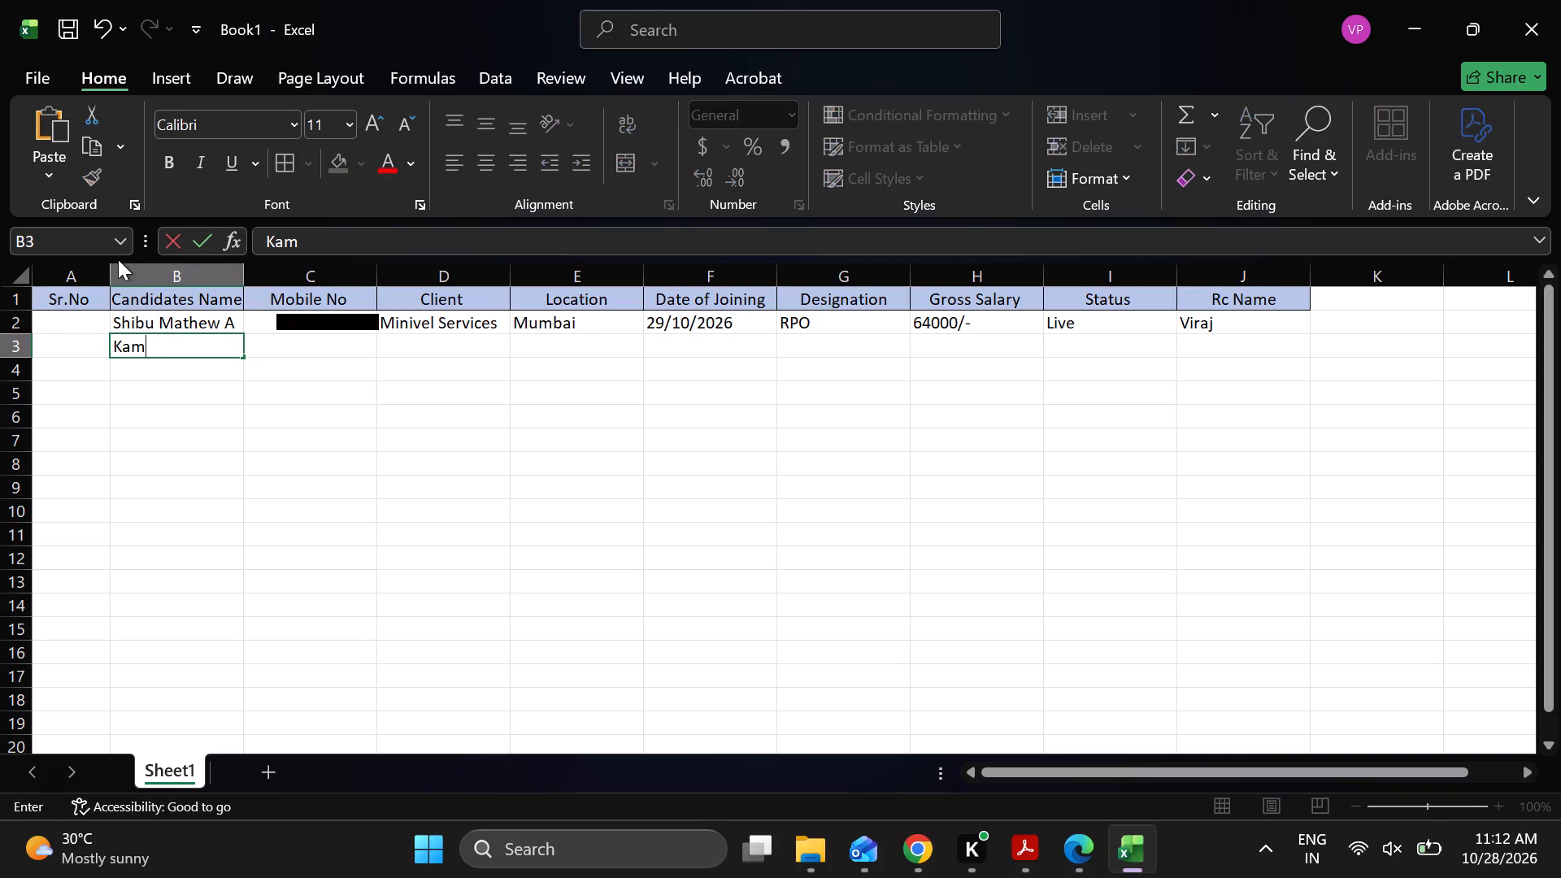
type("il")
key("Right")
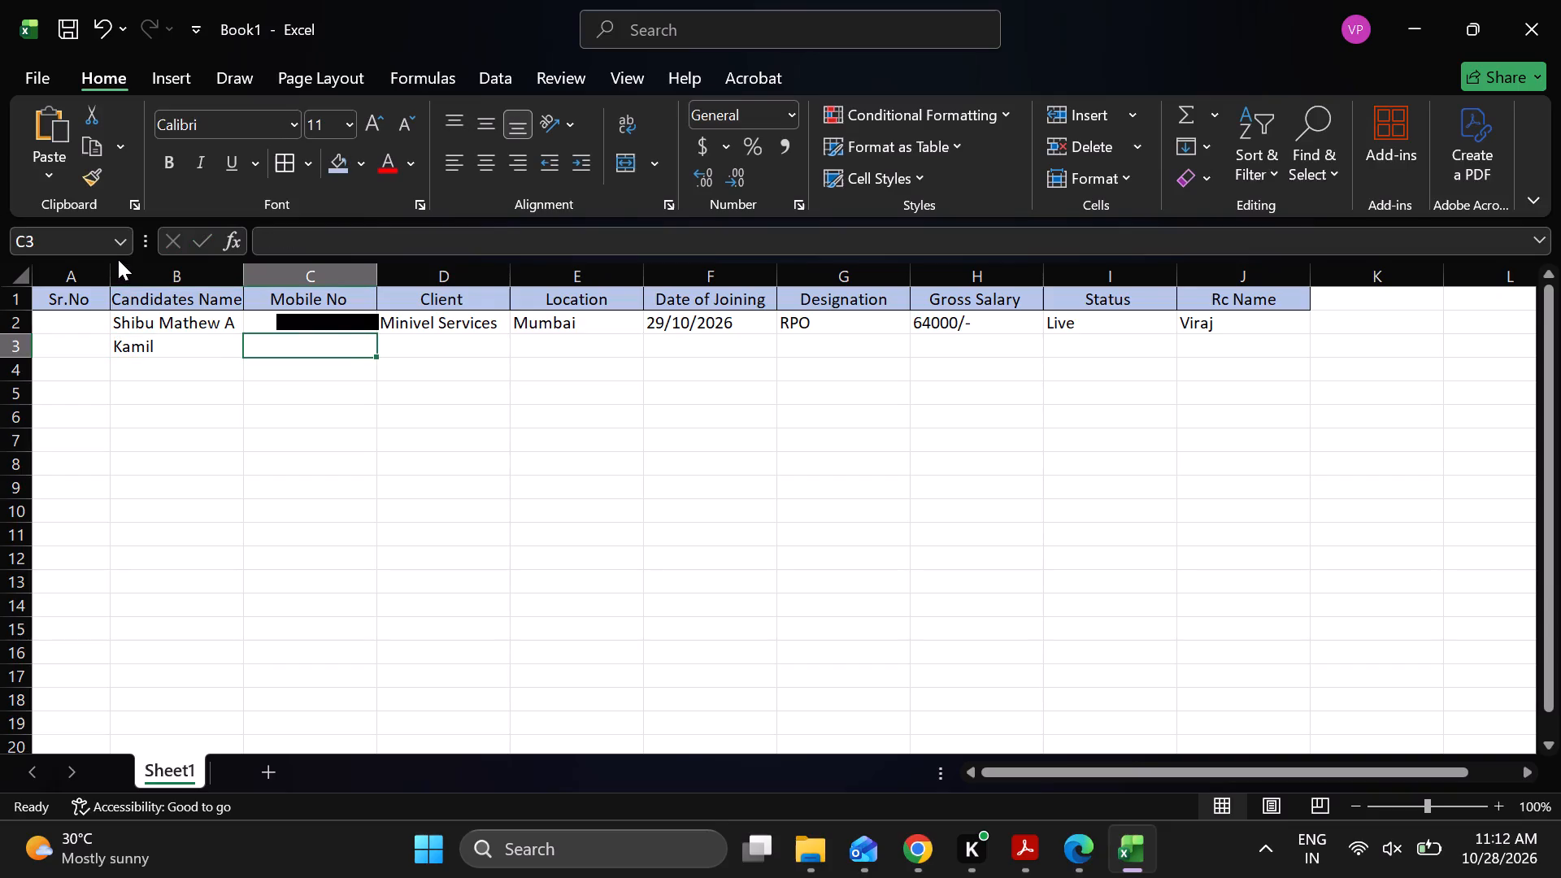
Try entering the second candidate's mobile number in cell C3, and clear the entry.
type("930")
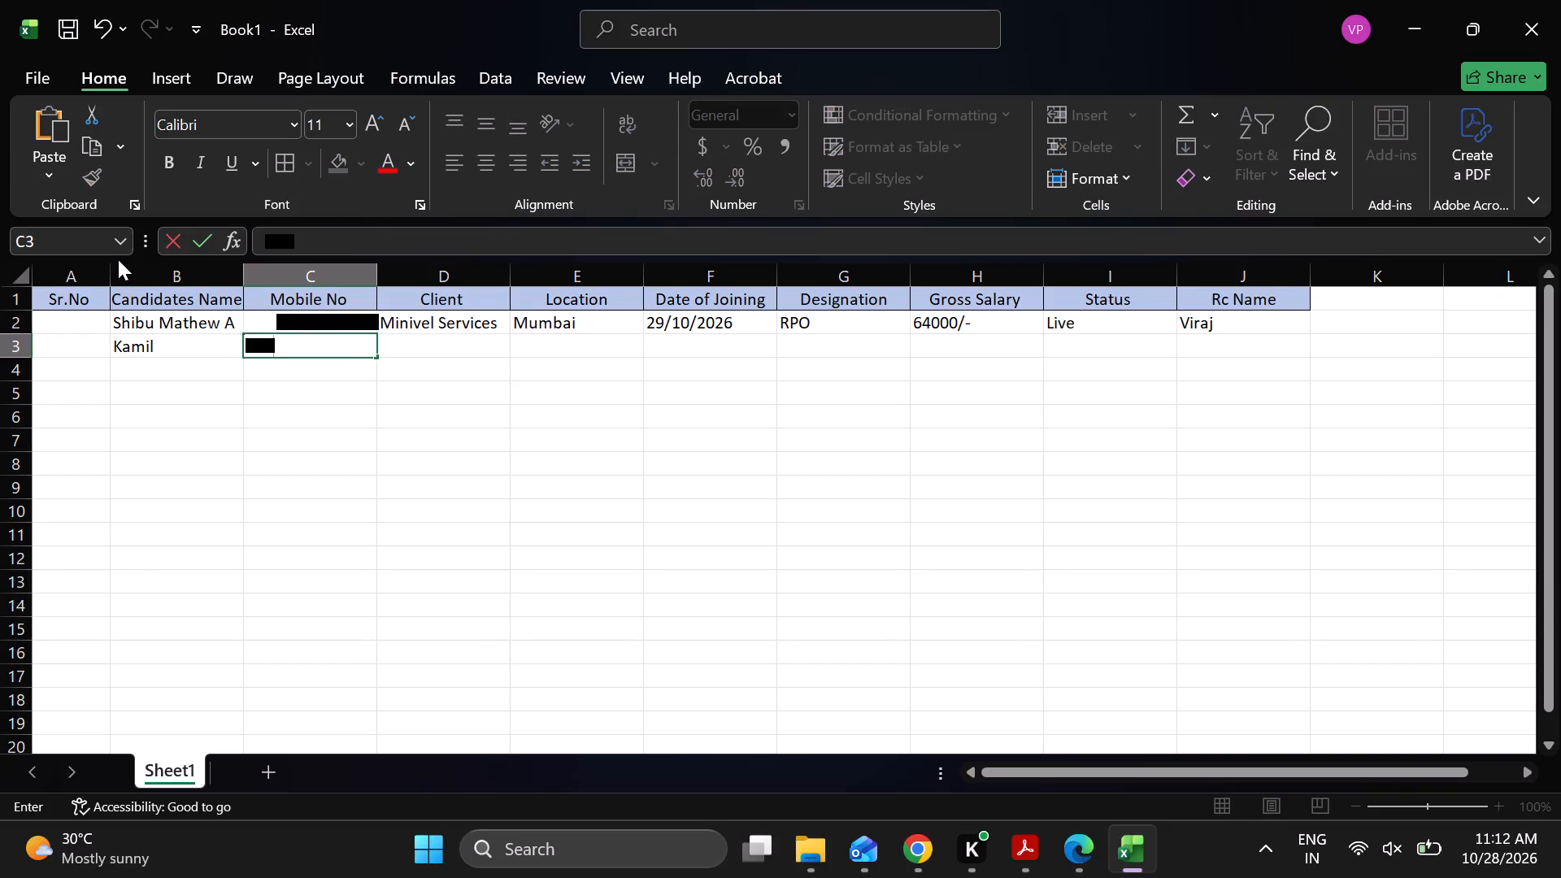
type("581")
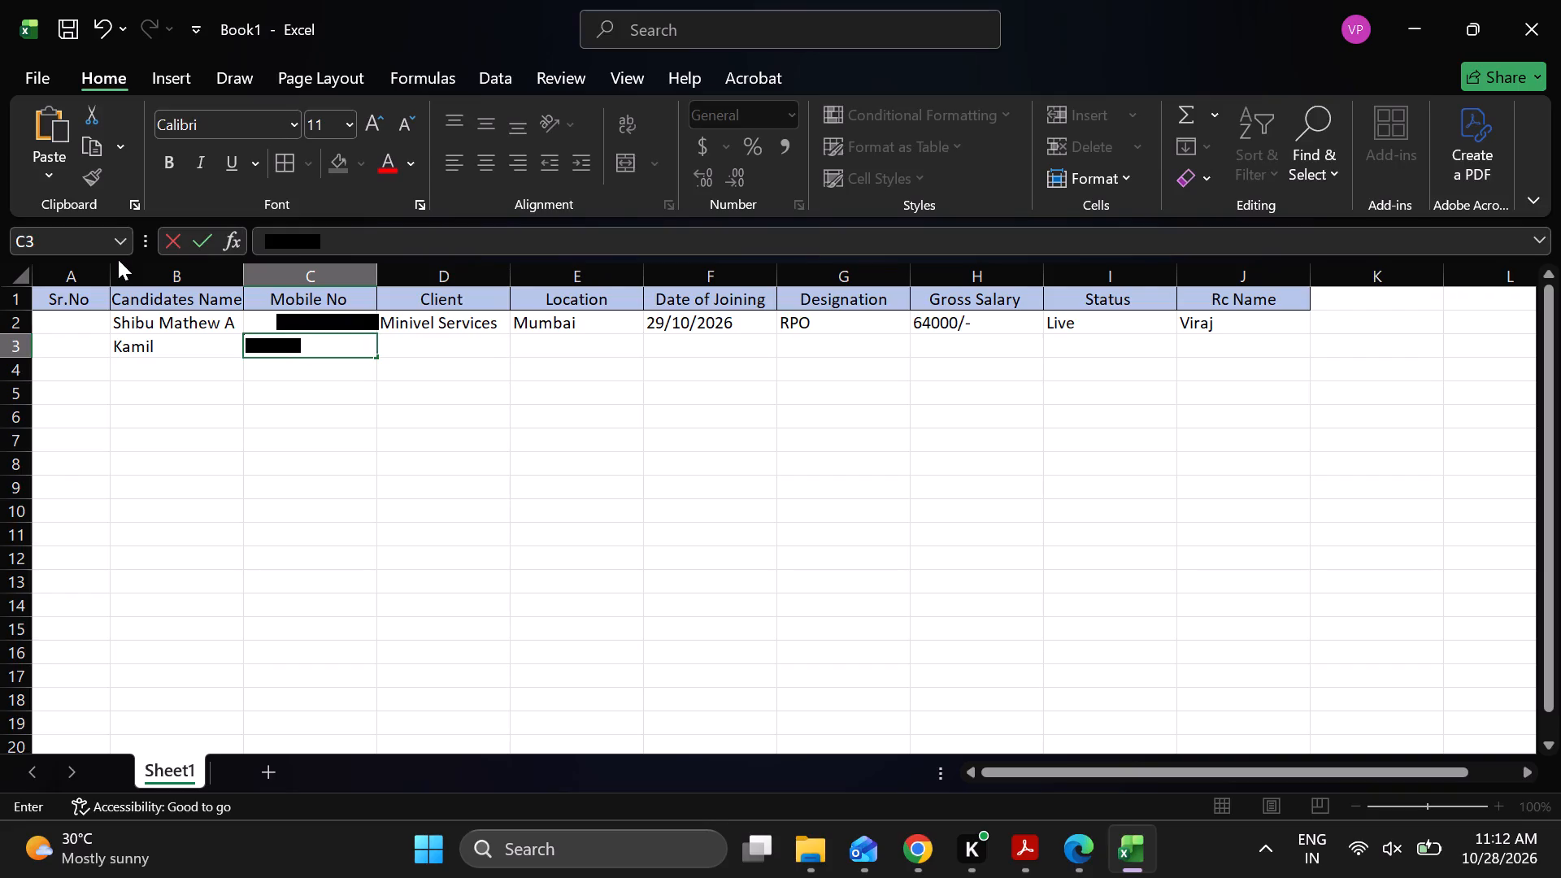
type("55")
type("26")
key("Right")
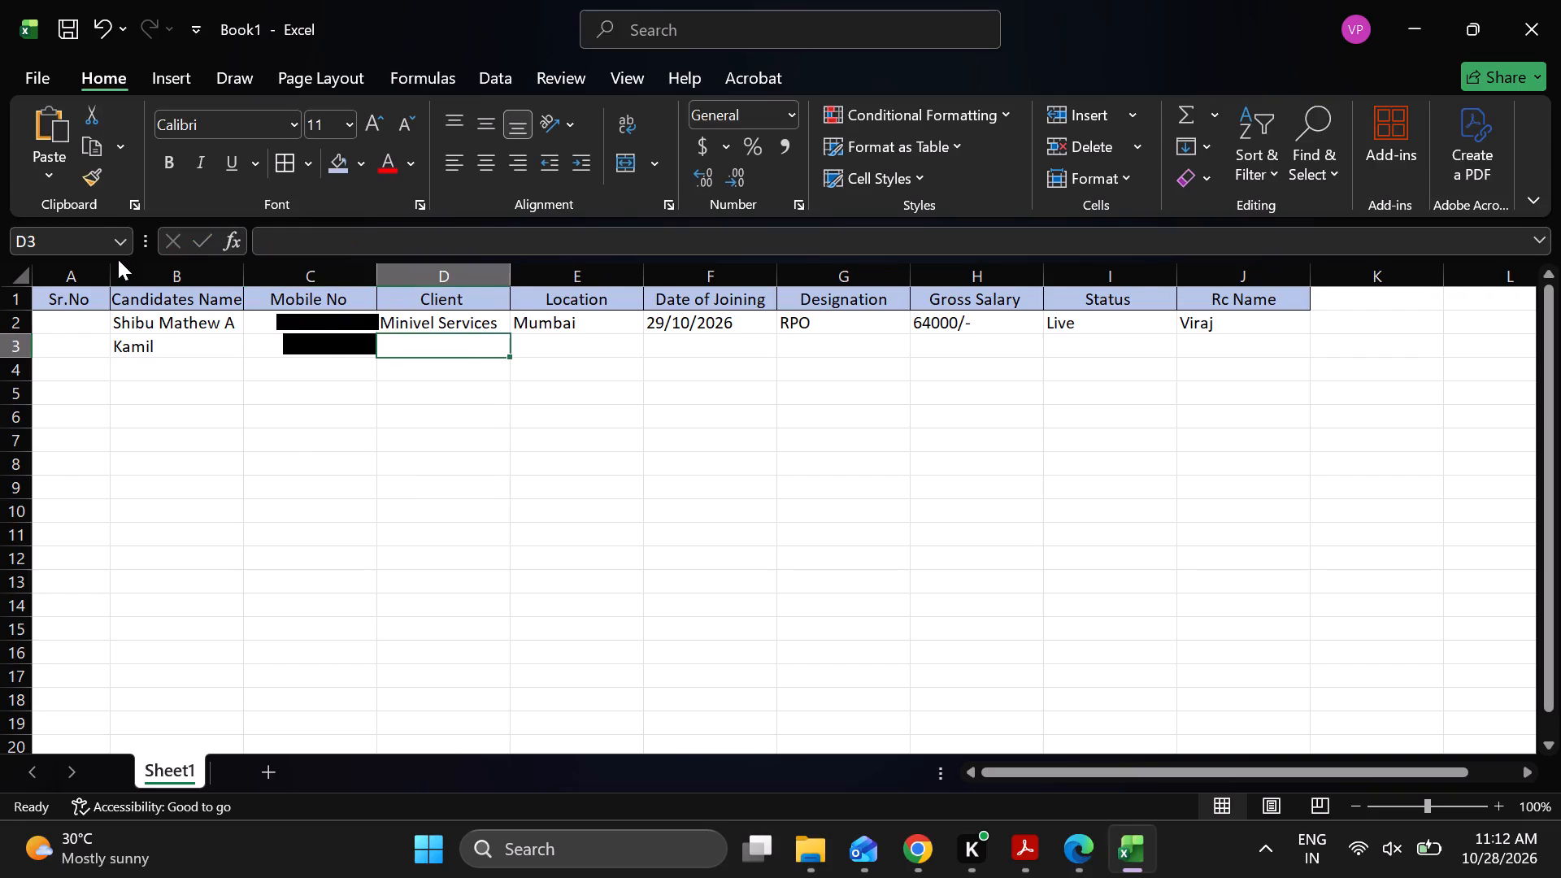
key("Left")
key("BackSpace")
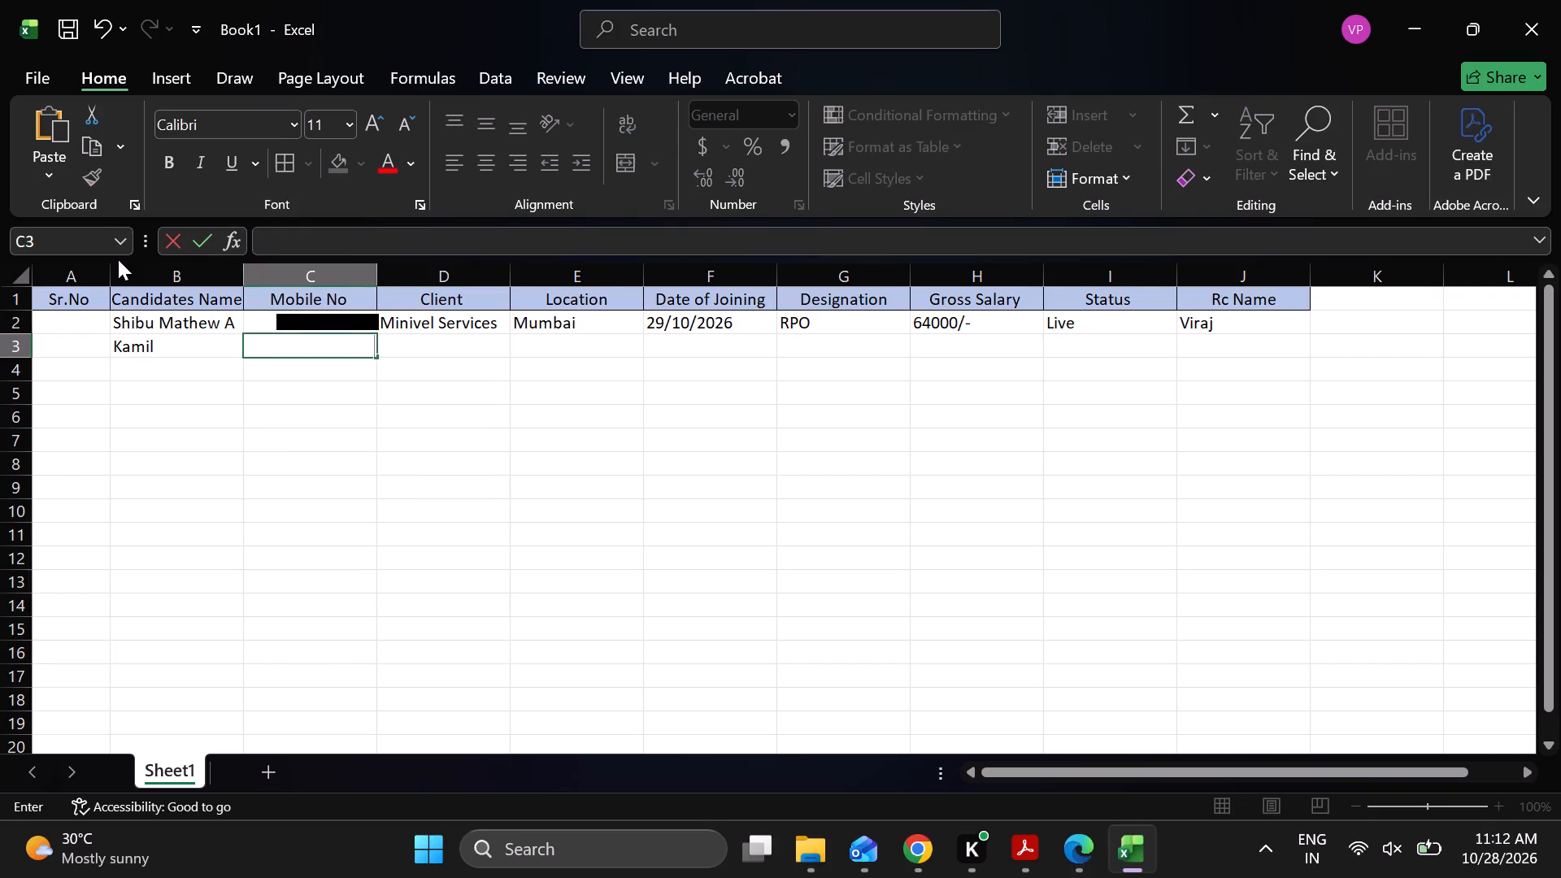
Enter the second candidate's mobile number in cell C3 under Mobile No.
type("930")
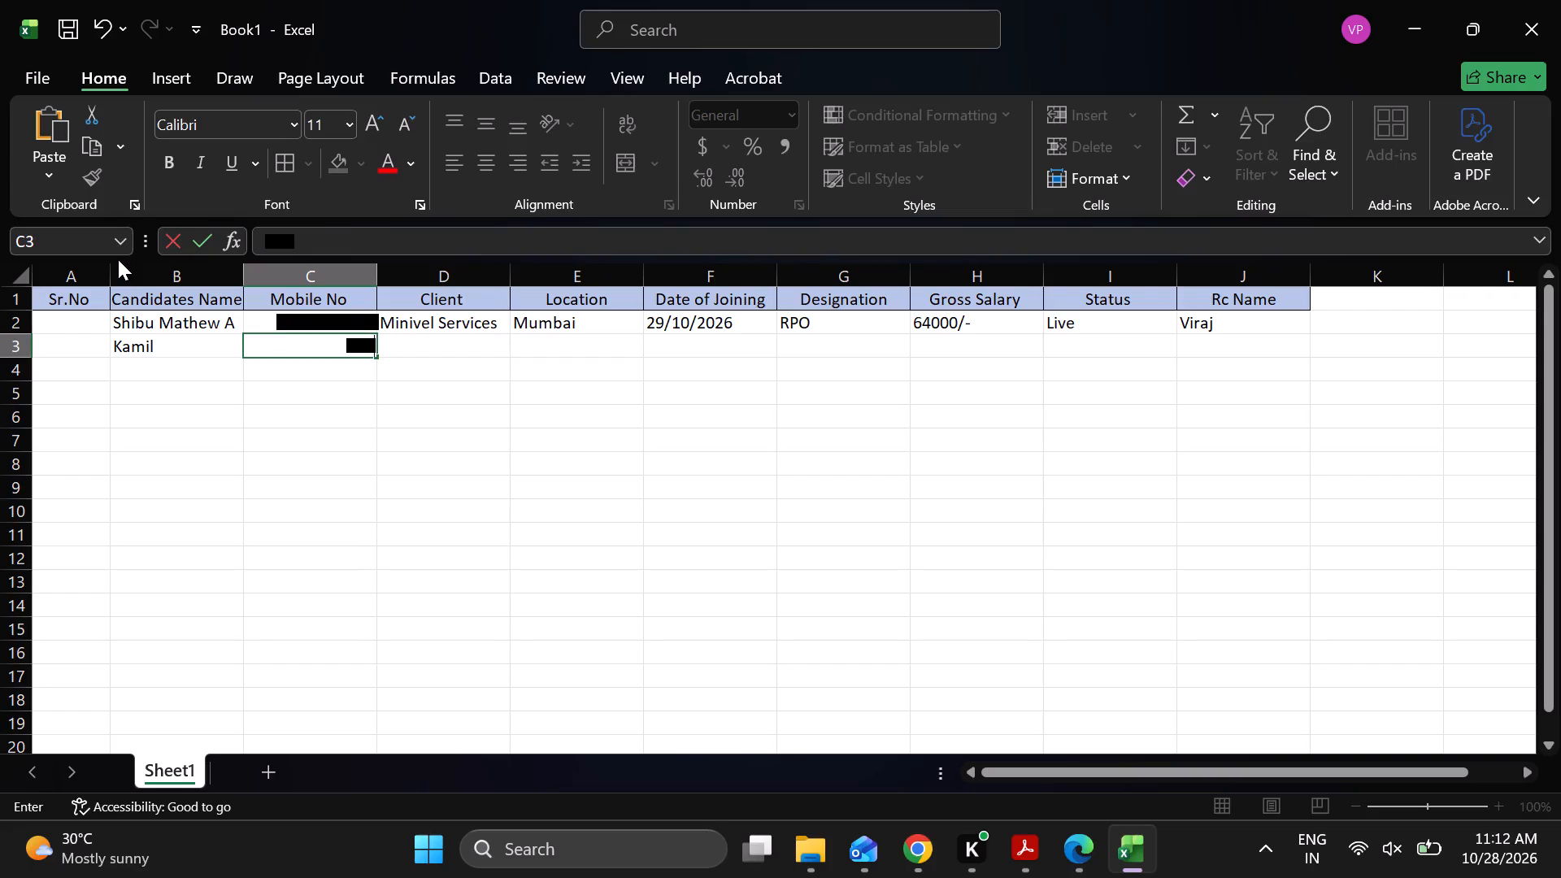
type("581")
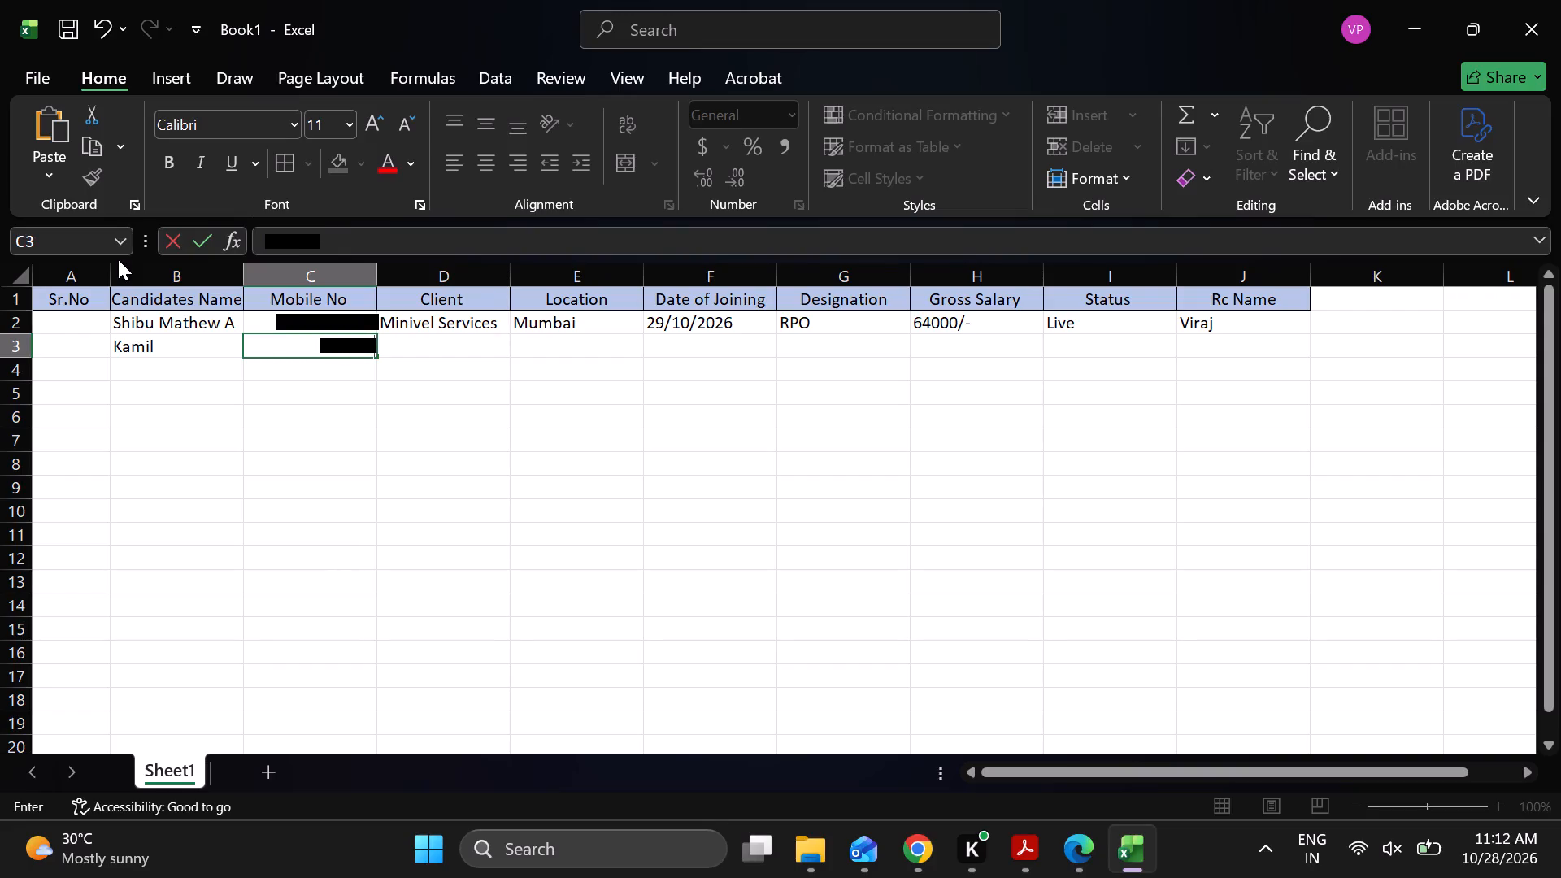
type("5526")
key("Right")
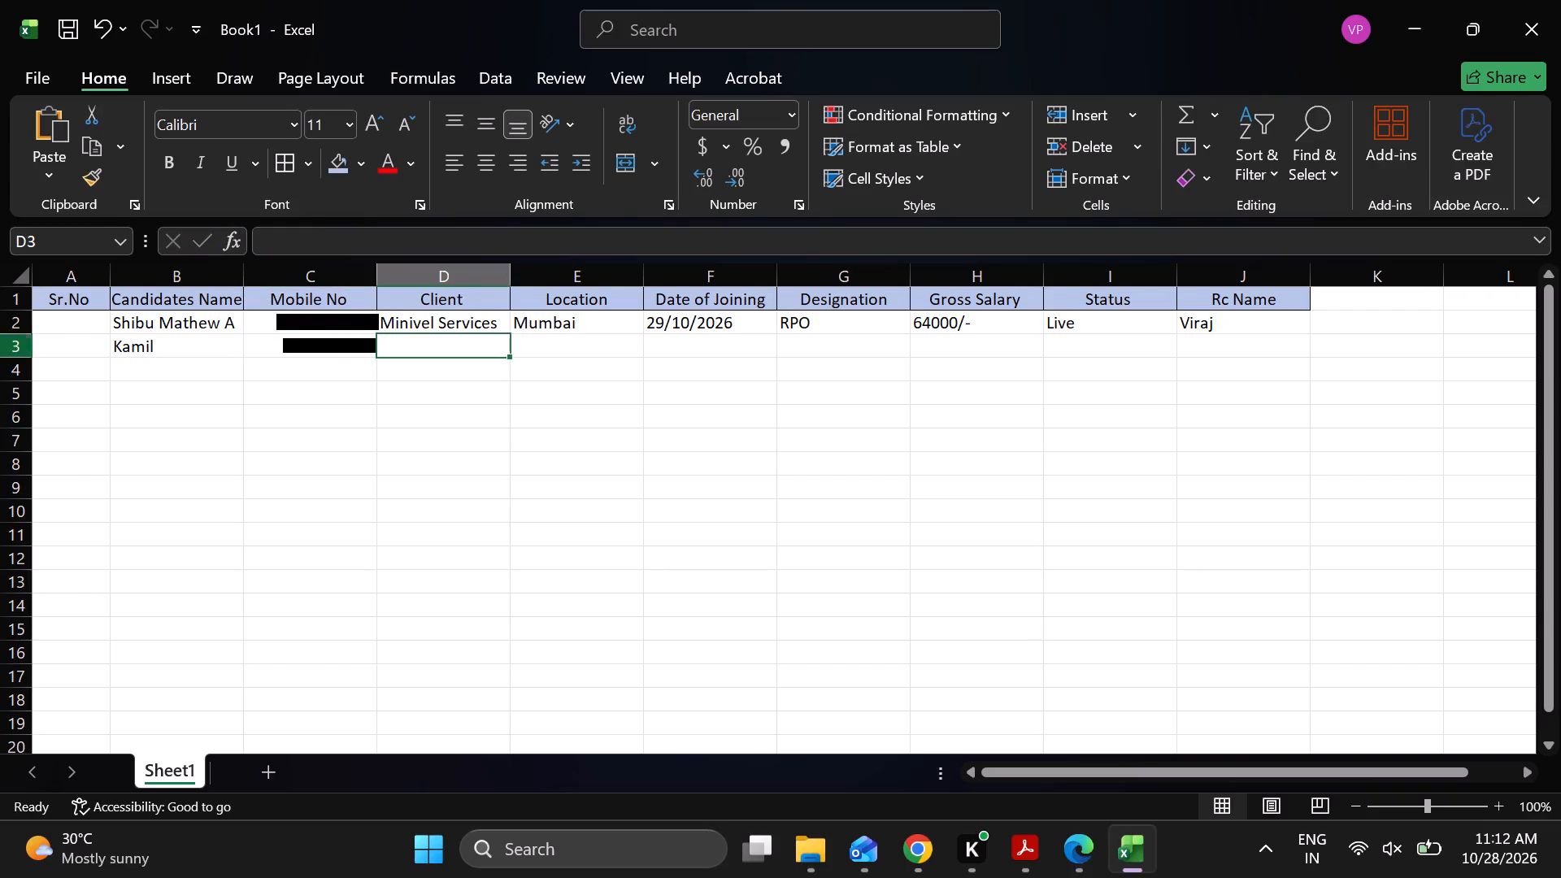
Erase the existing digits of the first candidate's mobile number in cell C2 so it can be re-entered.
double_click(298, 322)
left_click(285, 324)
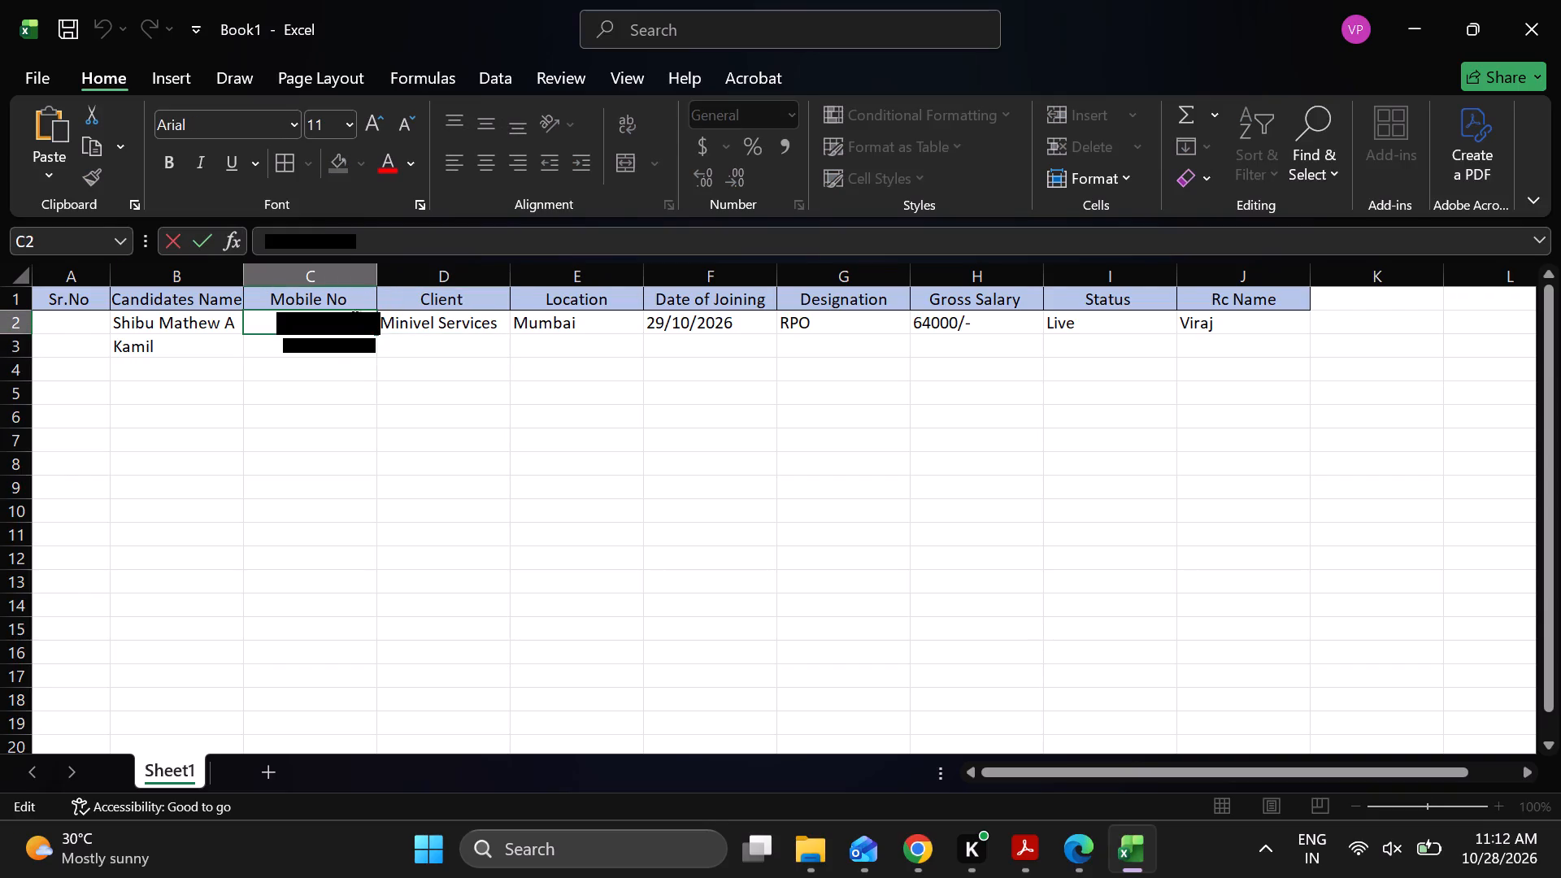
left_click(368, 319)
key("BackSpace")
key("BackSpace")
key("BackSpace")
key("BackSpace")
key("BackSpace")
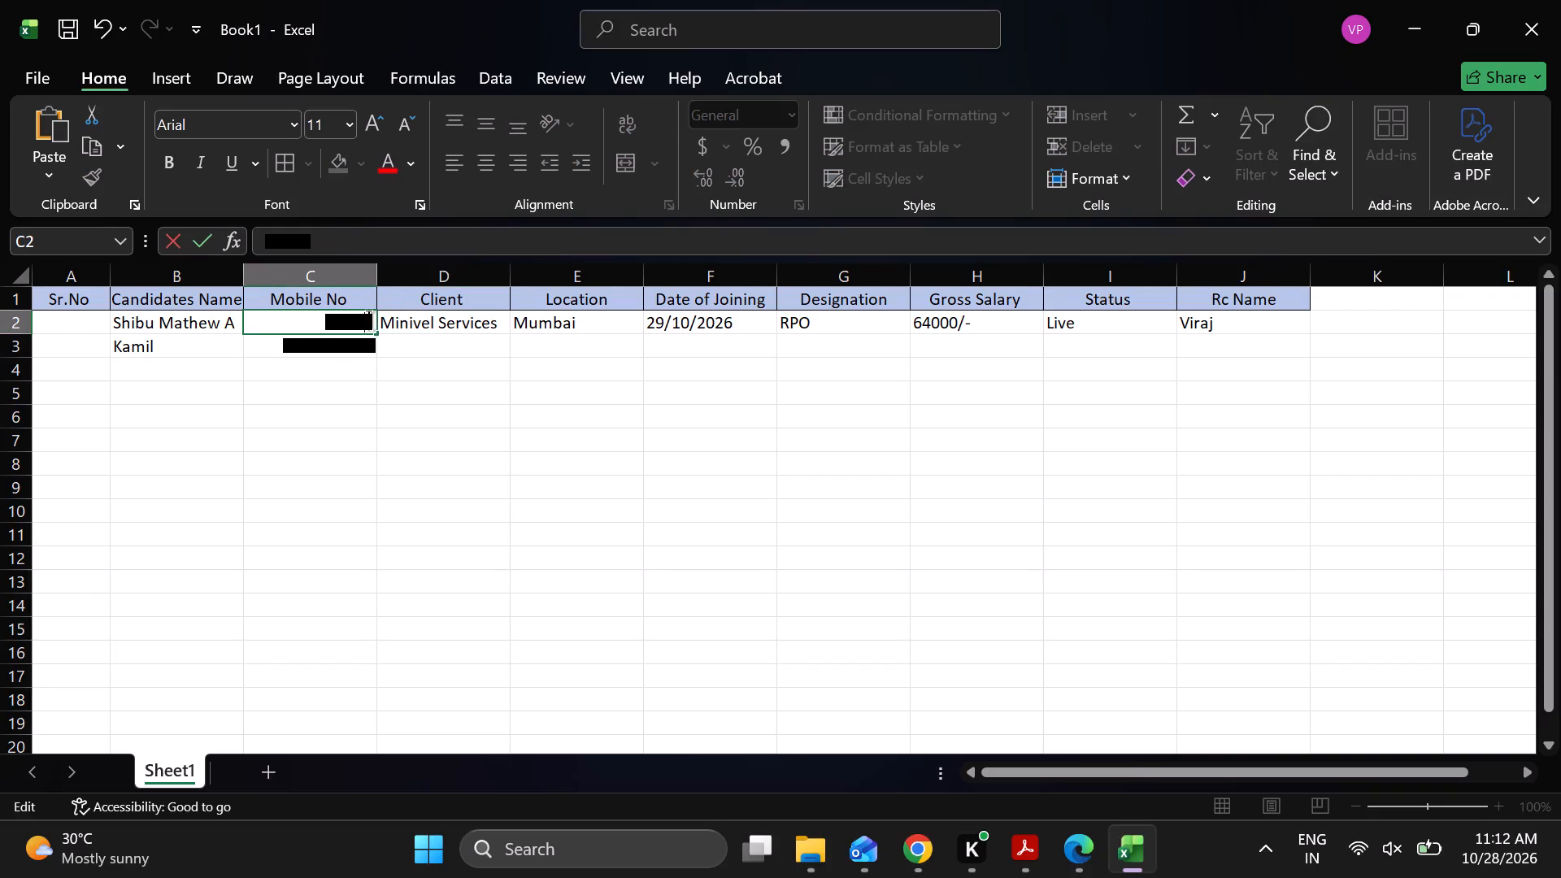
key("BackSpace")
key("BackSpace")
key("BackSpace")
key("BackSpace")
key("BackSpace")
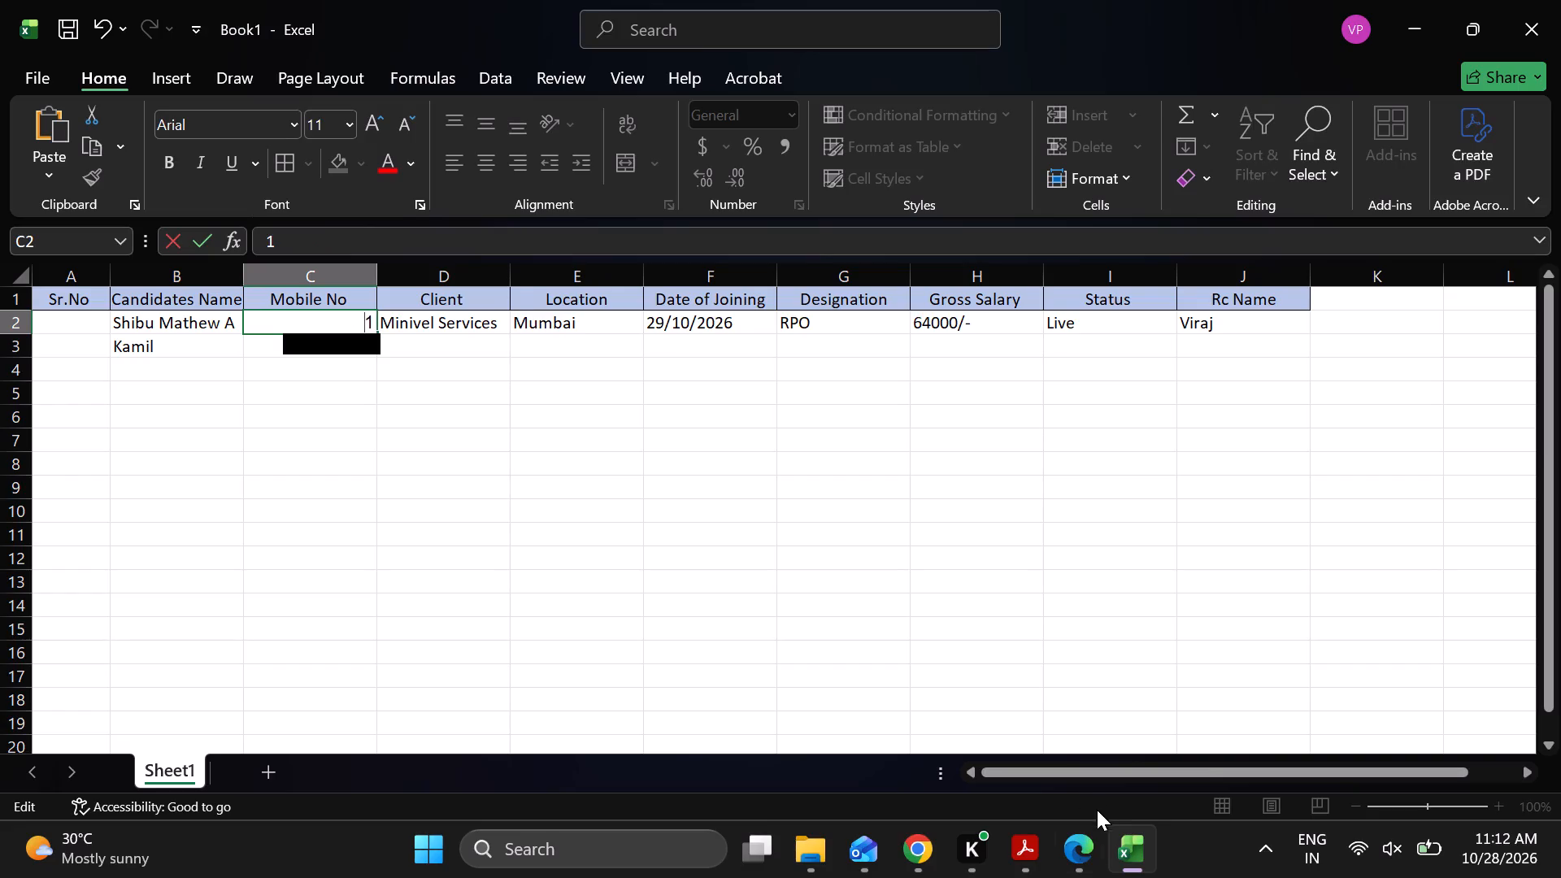
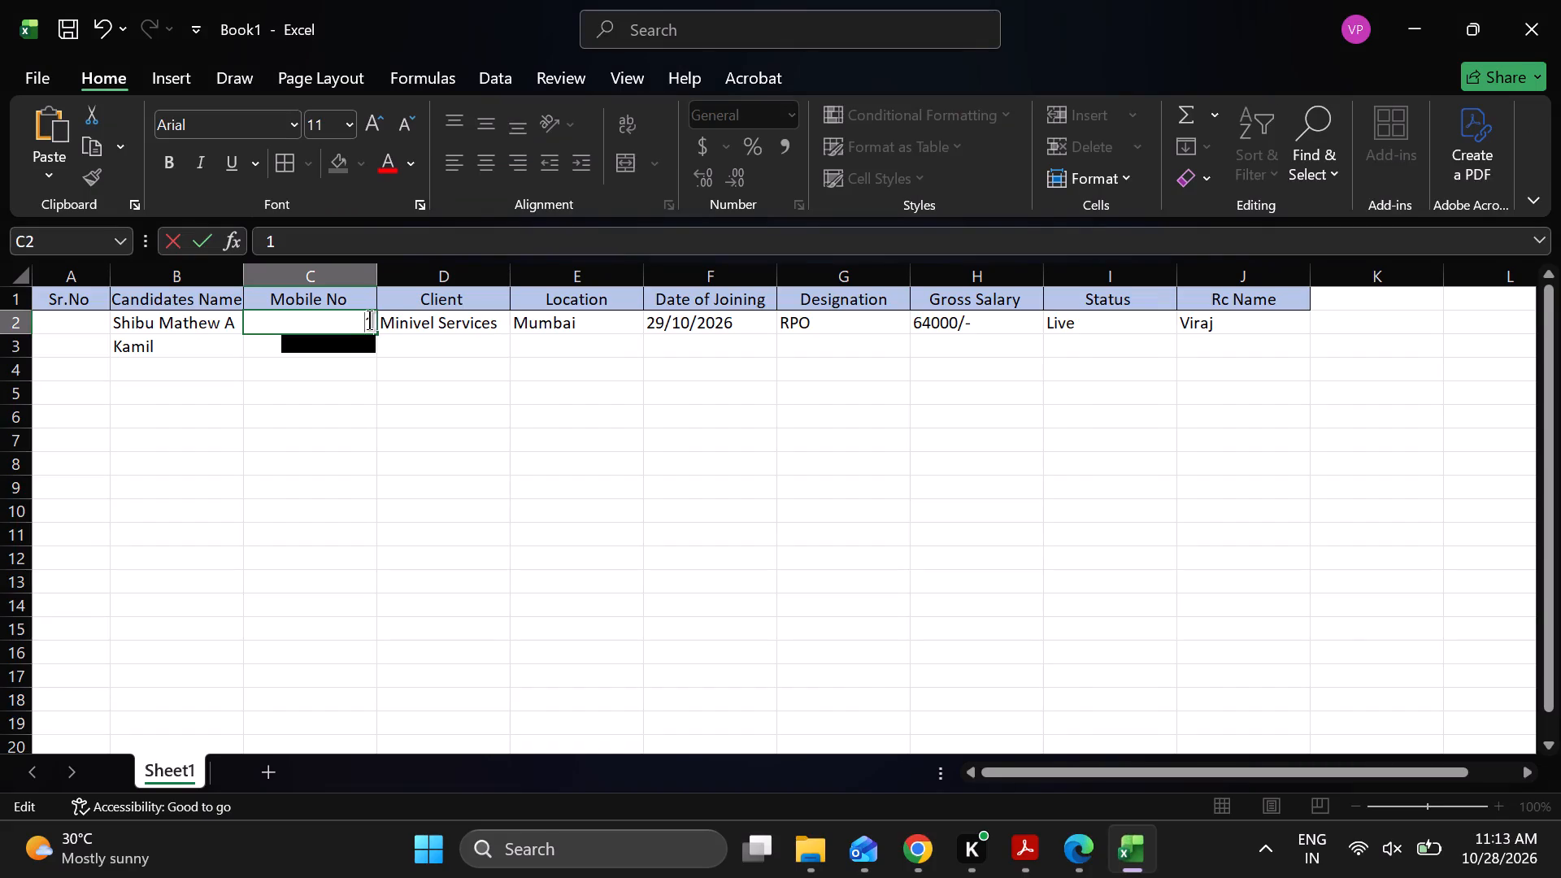
Replace the first candidate's Mobile No entry in cell C2 with the candidate's mobile number.
left_click(388, 323)
double_click(364, 324)
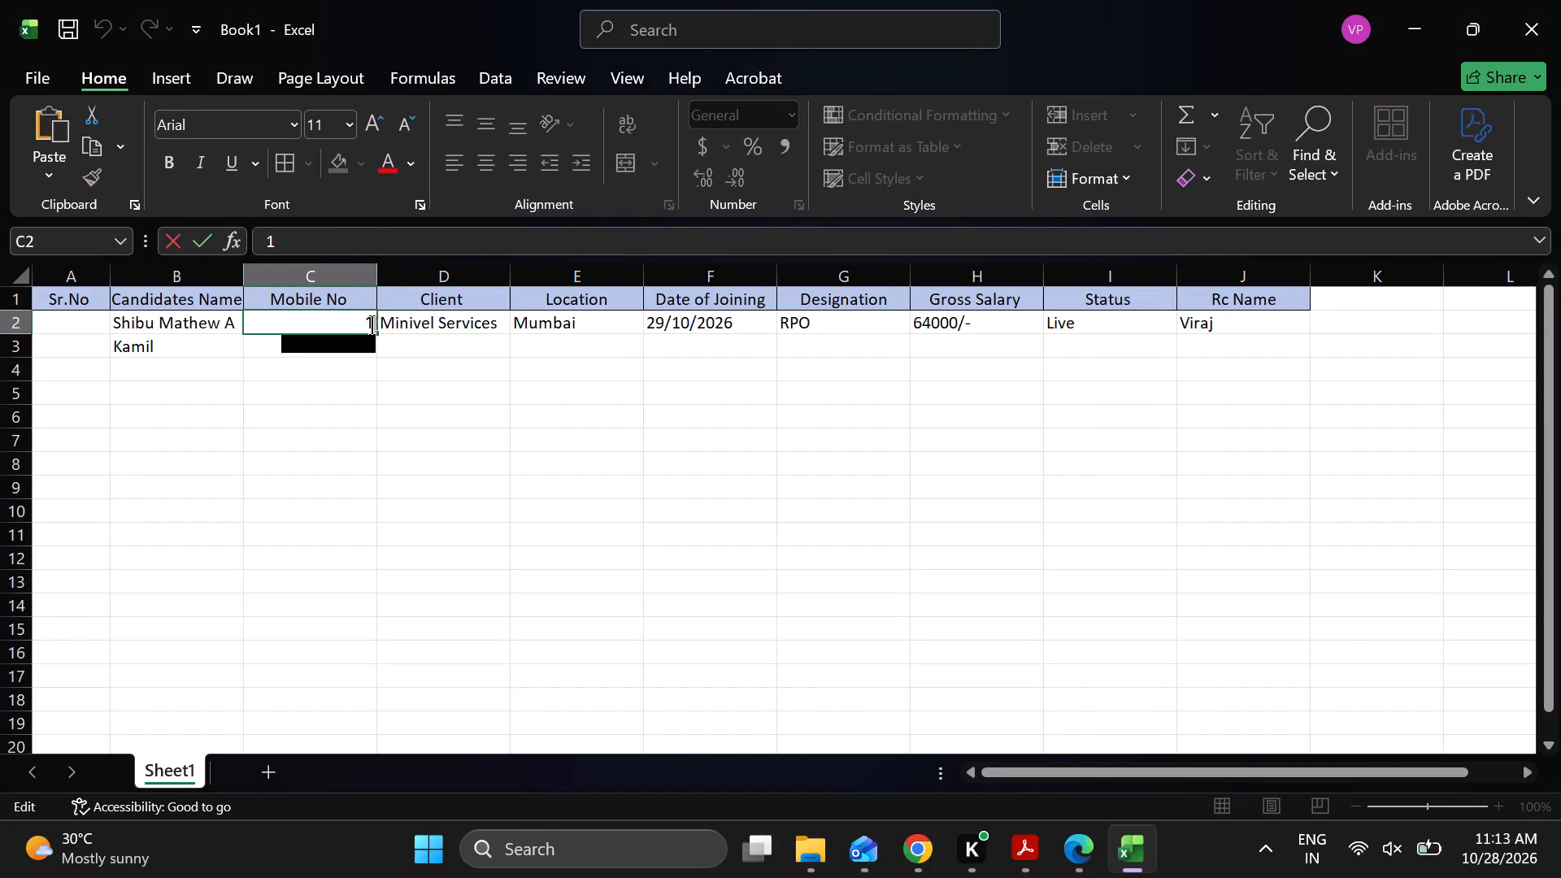
left_click(373, 324)
key("BackSpace")
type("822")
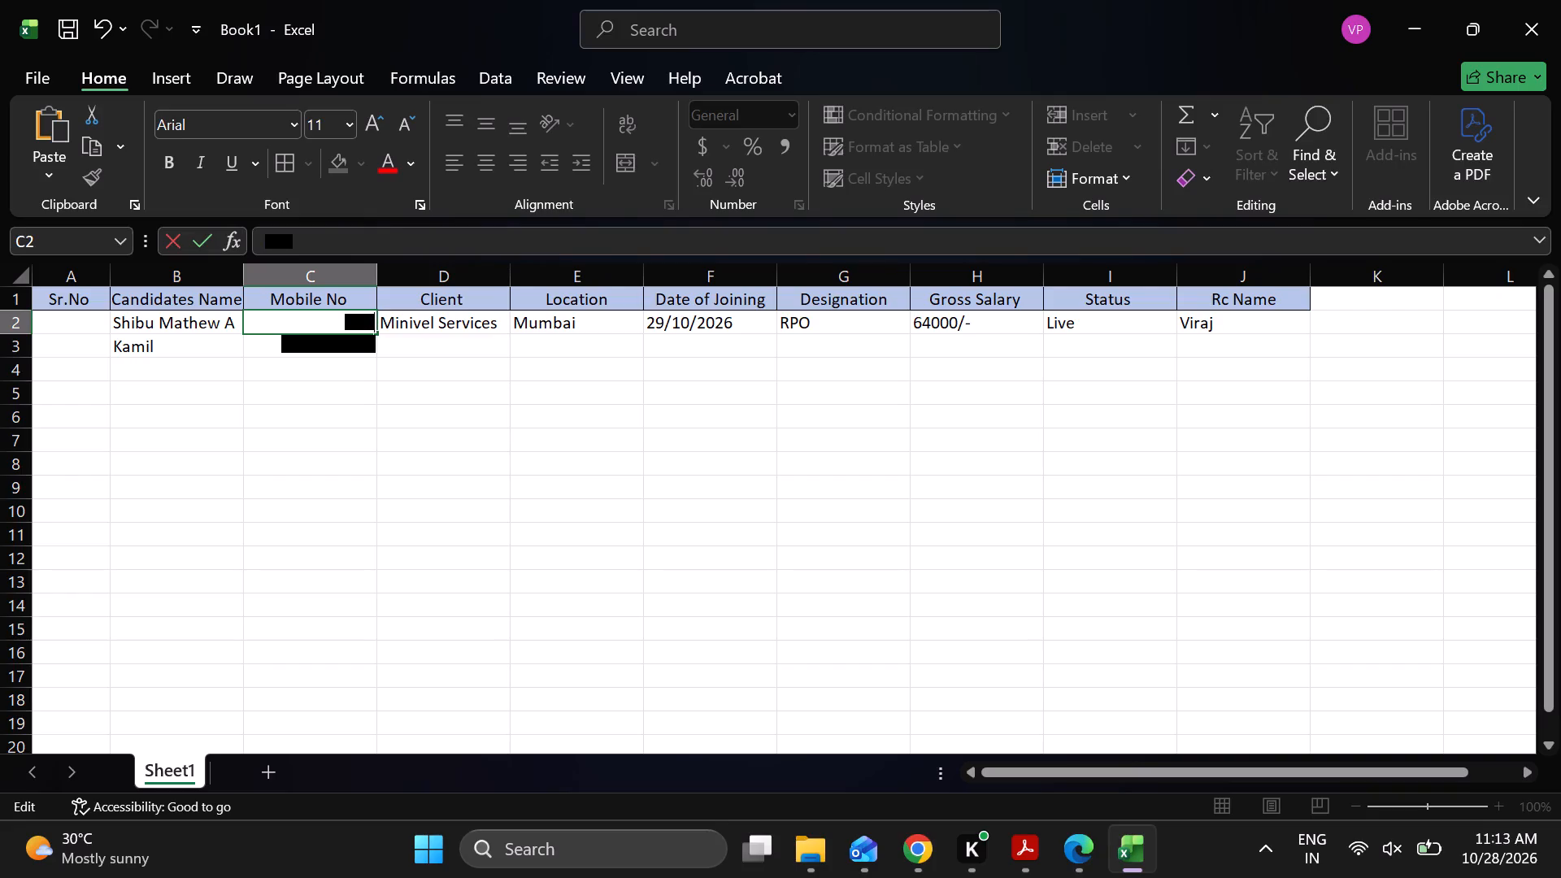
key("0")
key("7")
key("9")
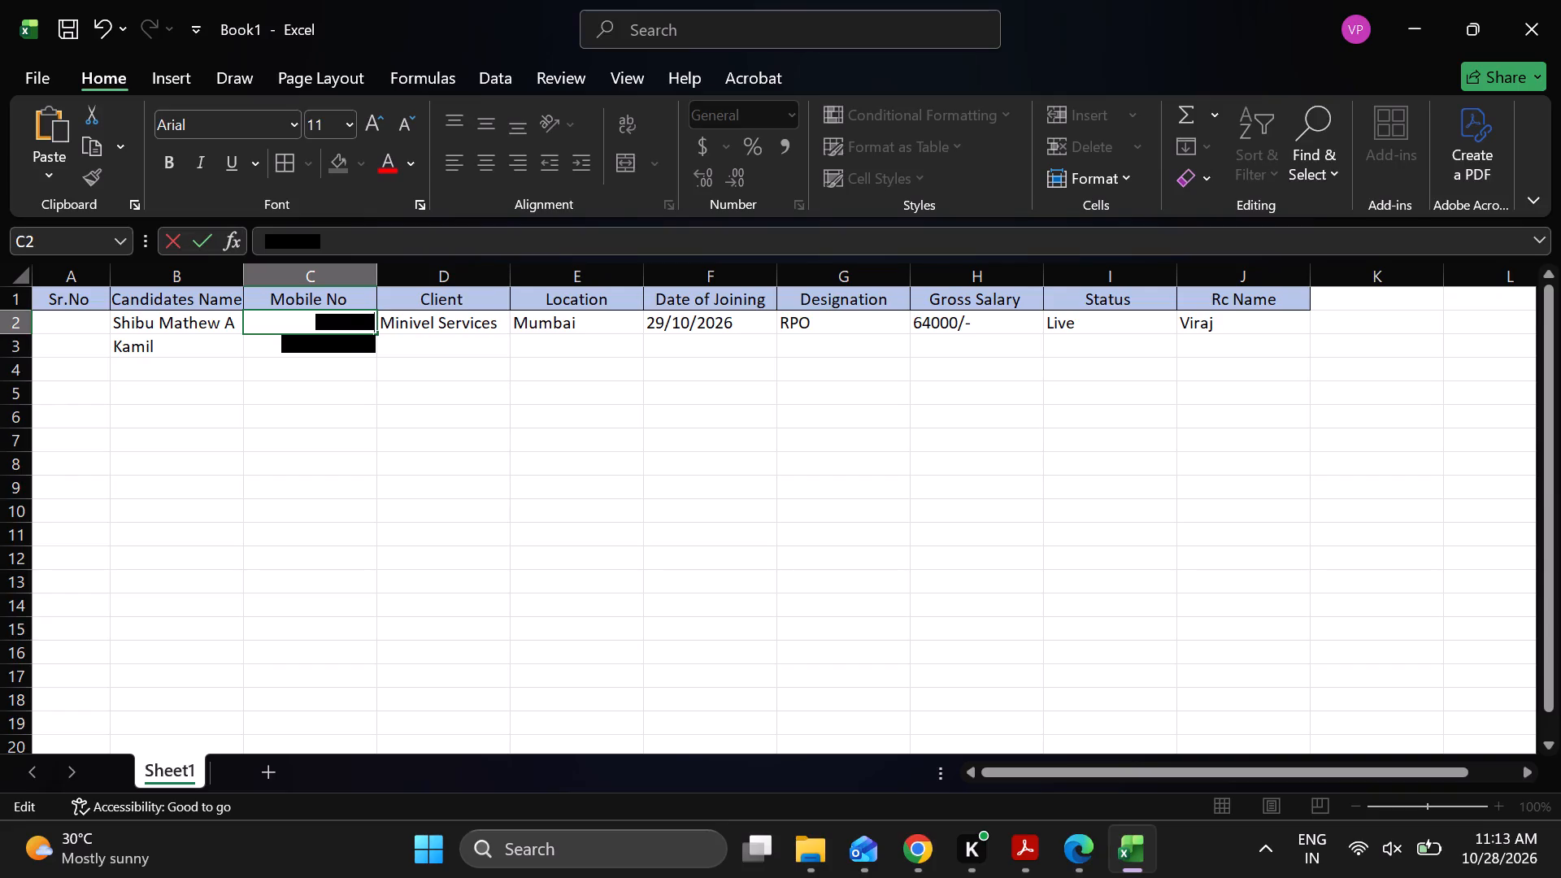
Complete the first candidate's mobile number in cell C2 under Mobile No.
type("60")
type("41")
left_click(335, 369)
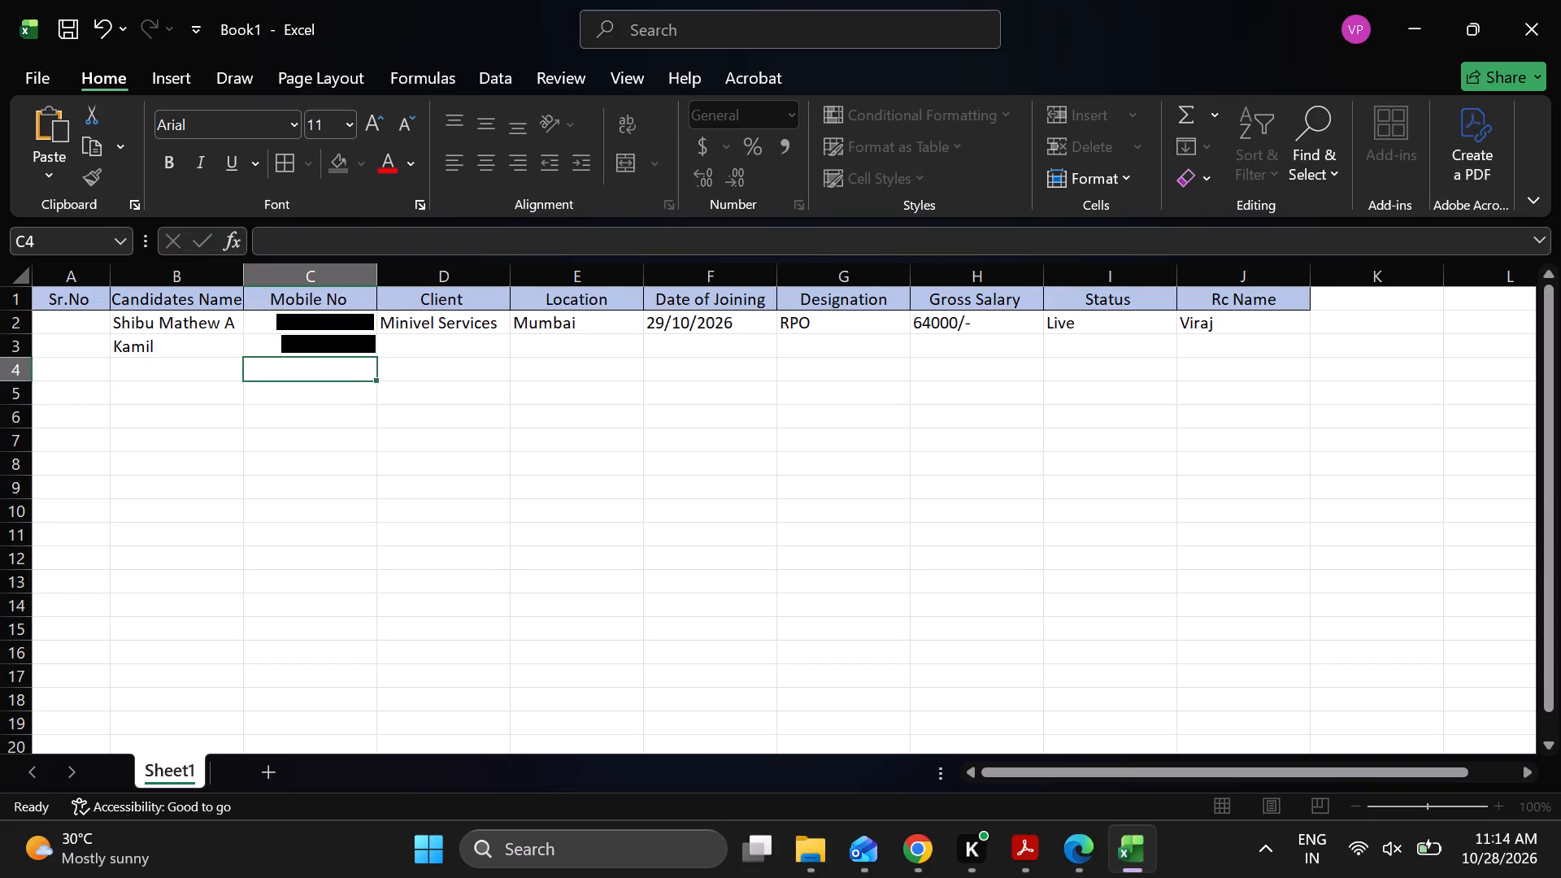
Set the font size of the first candidate's mobile number in cell C2 to 10.
triple_click(329, 347)
left_click(278, 325)
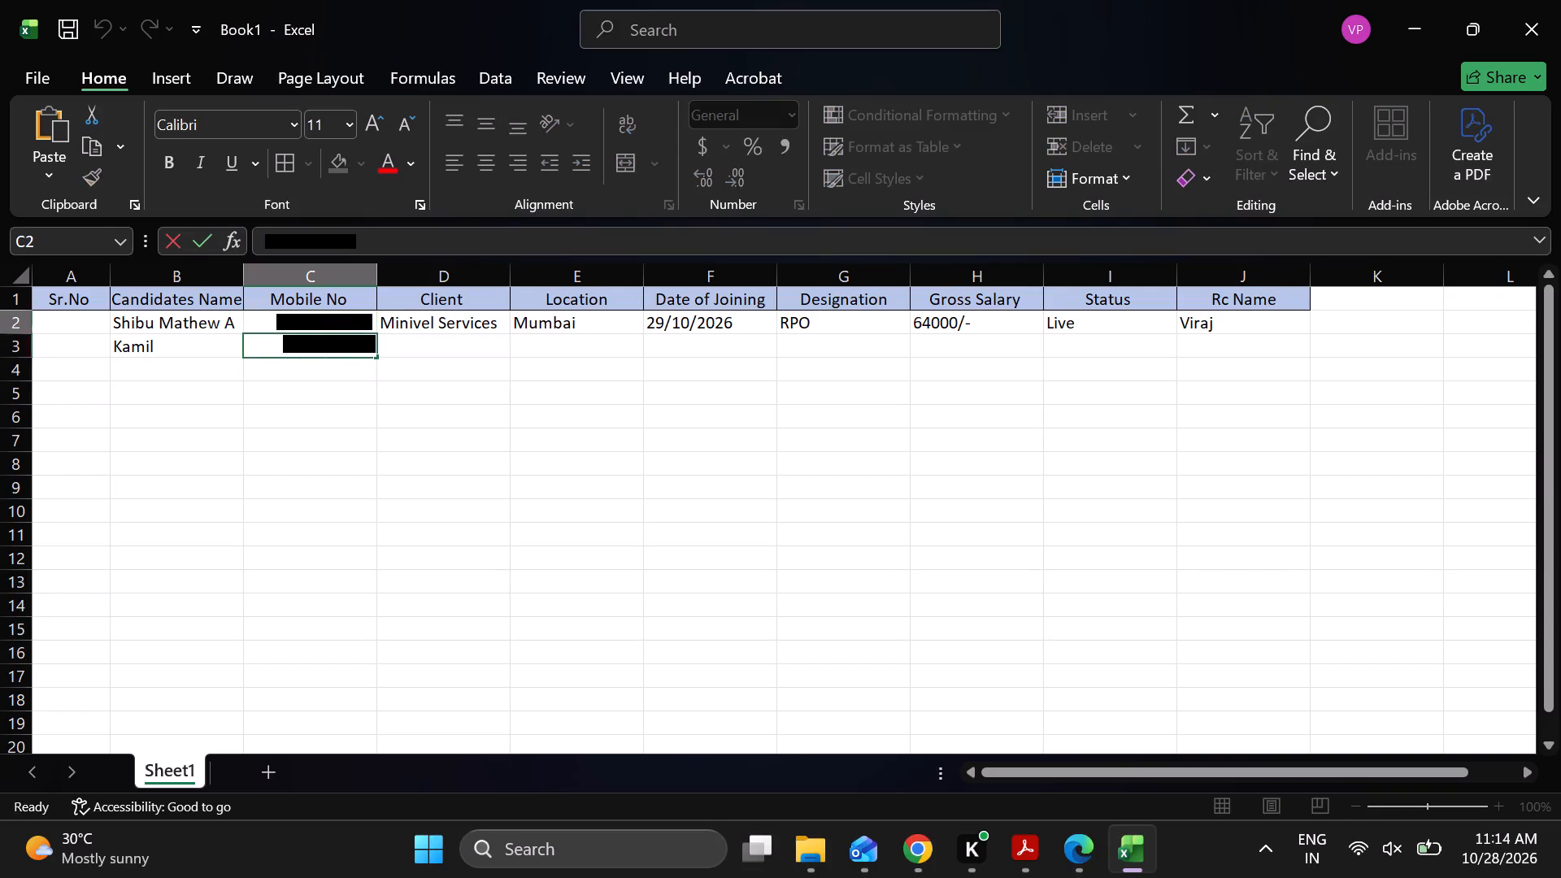
left_click(350, 123)
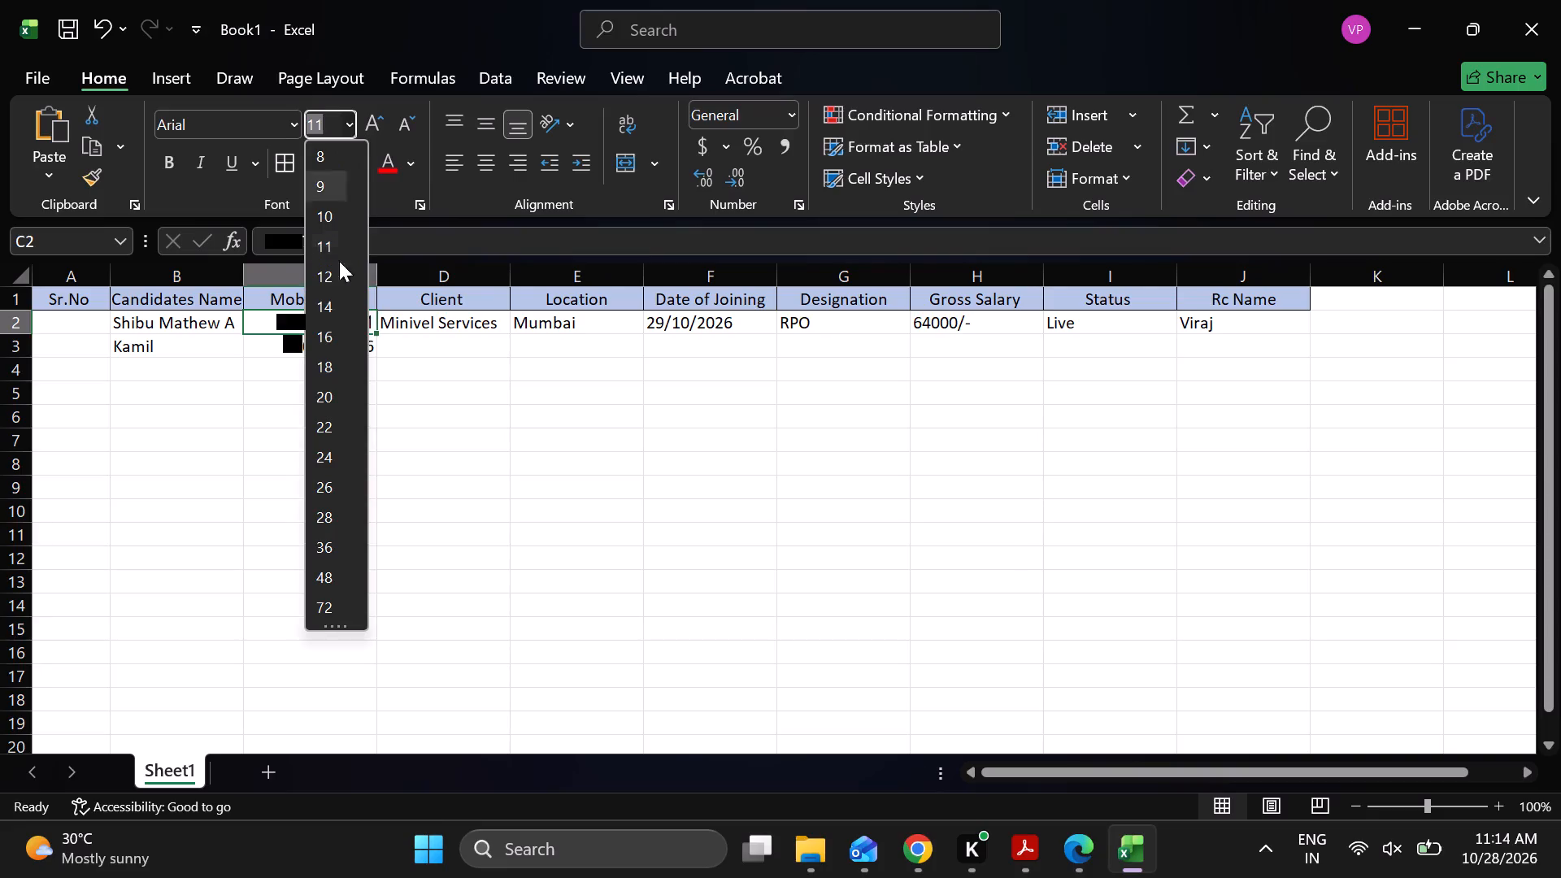
left_click(335, 217)
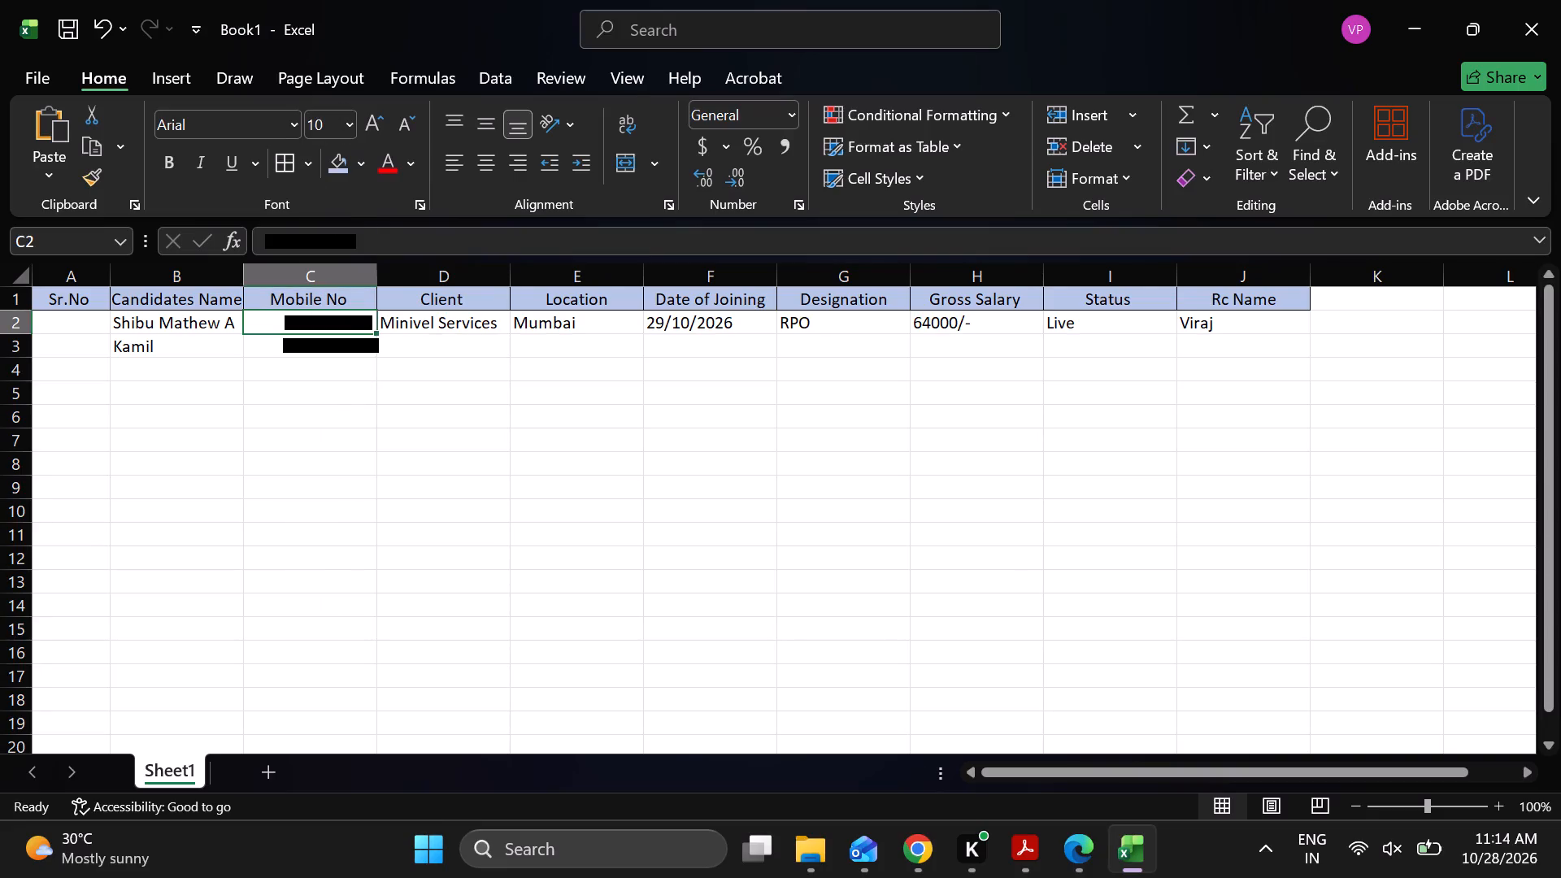
left_click(499, 392)
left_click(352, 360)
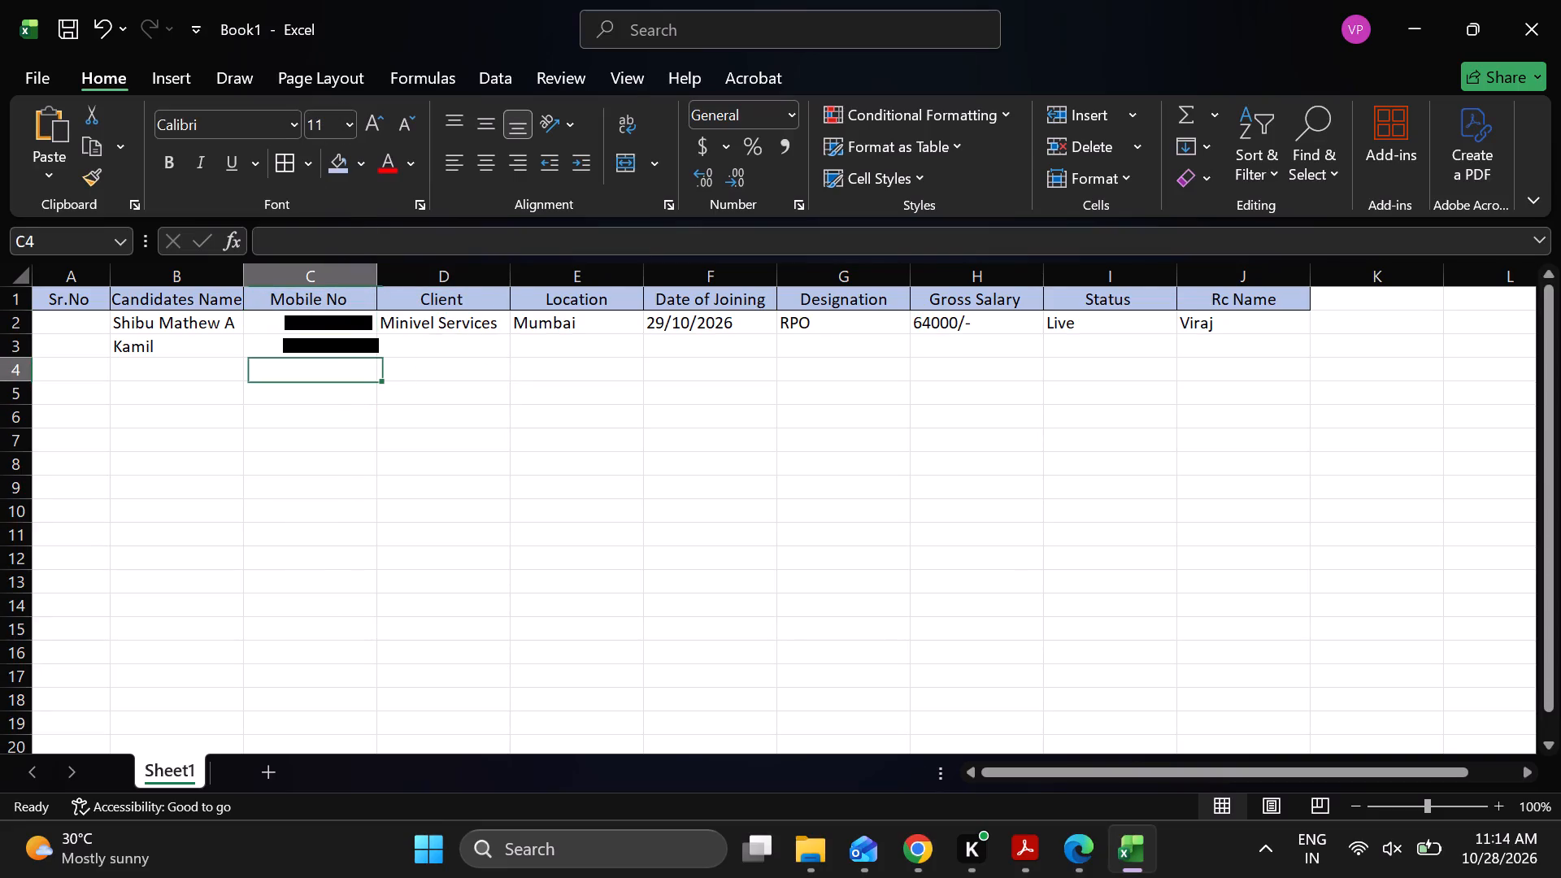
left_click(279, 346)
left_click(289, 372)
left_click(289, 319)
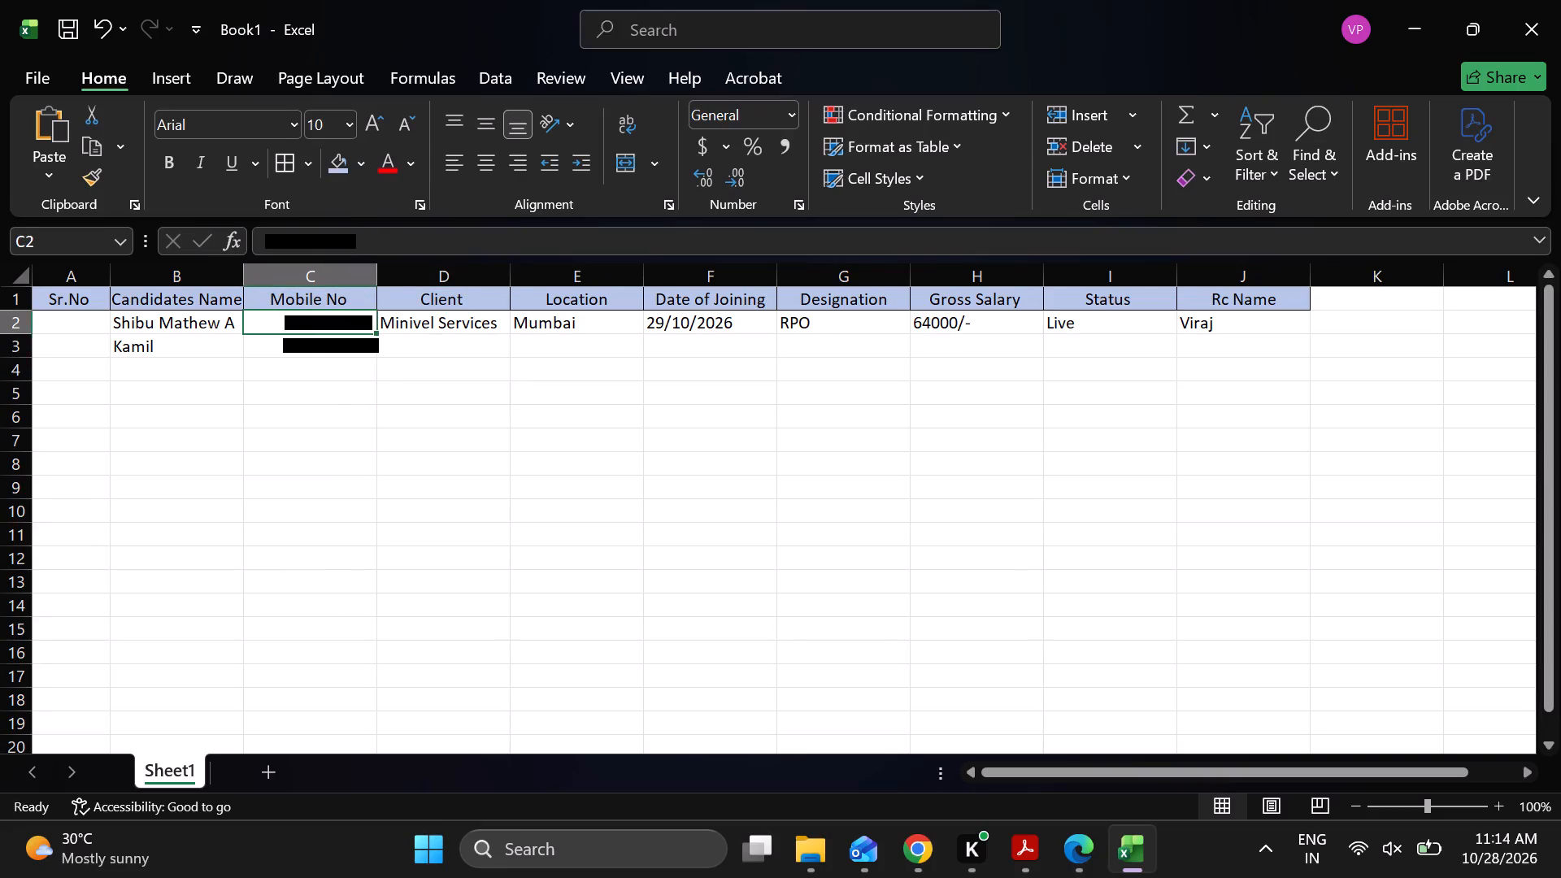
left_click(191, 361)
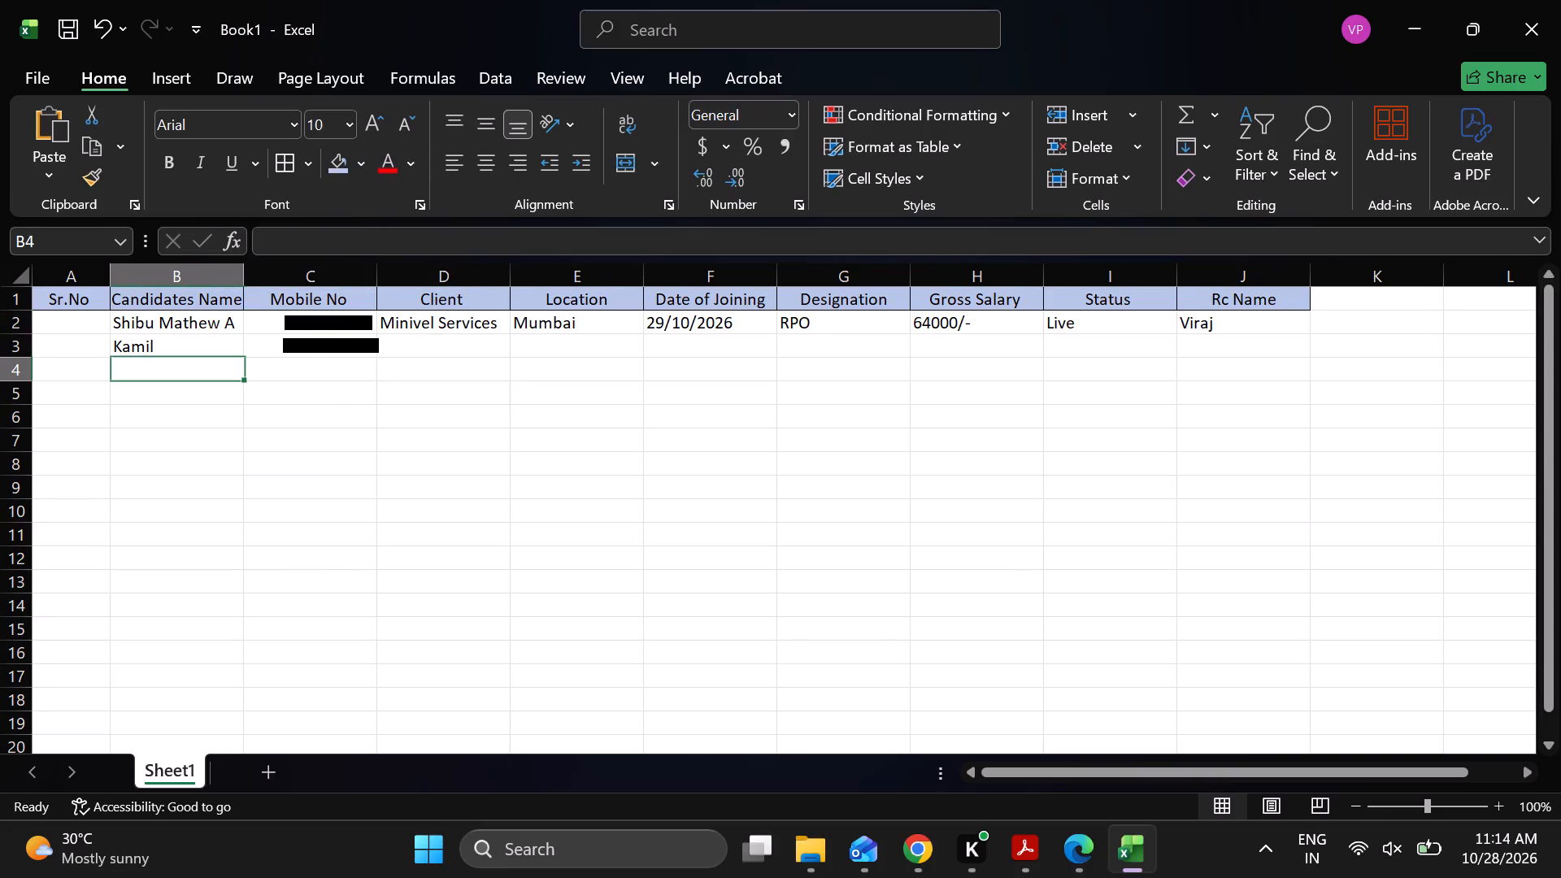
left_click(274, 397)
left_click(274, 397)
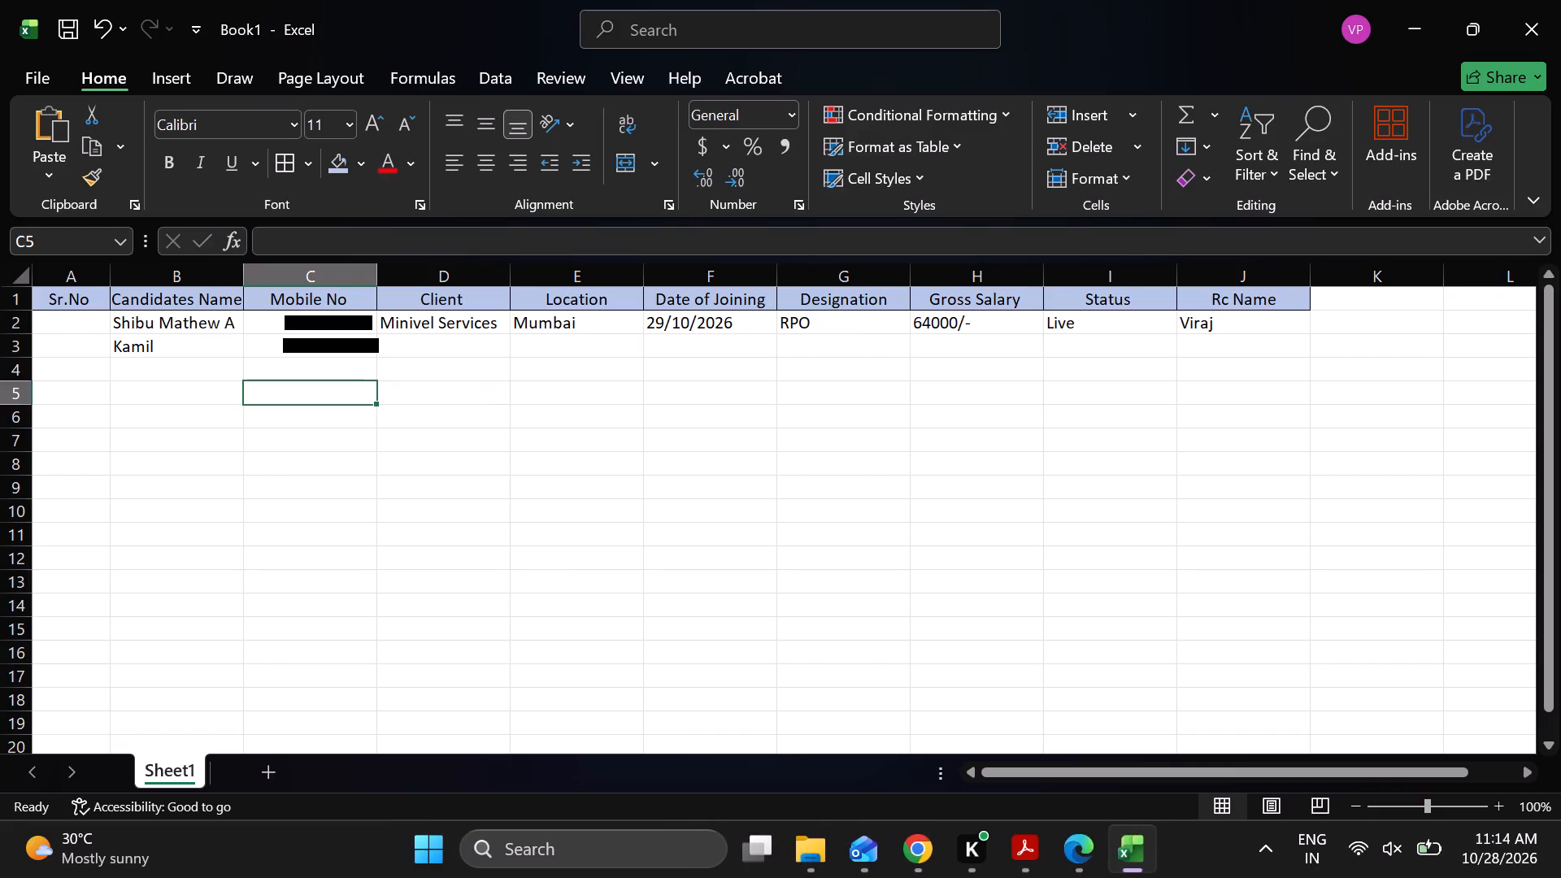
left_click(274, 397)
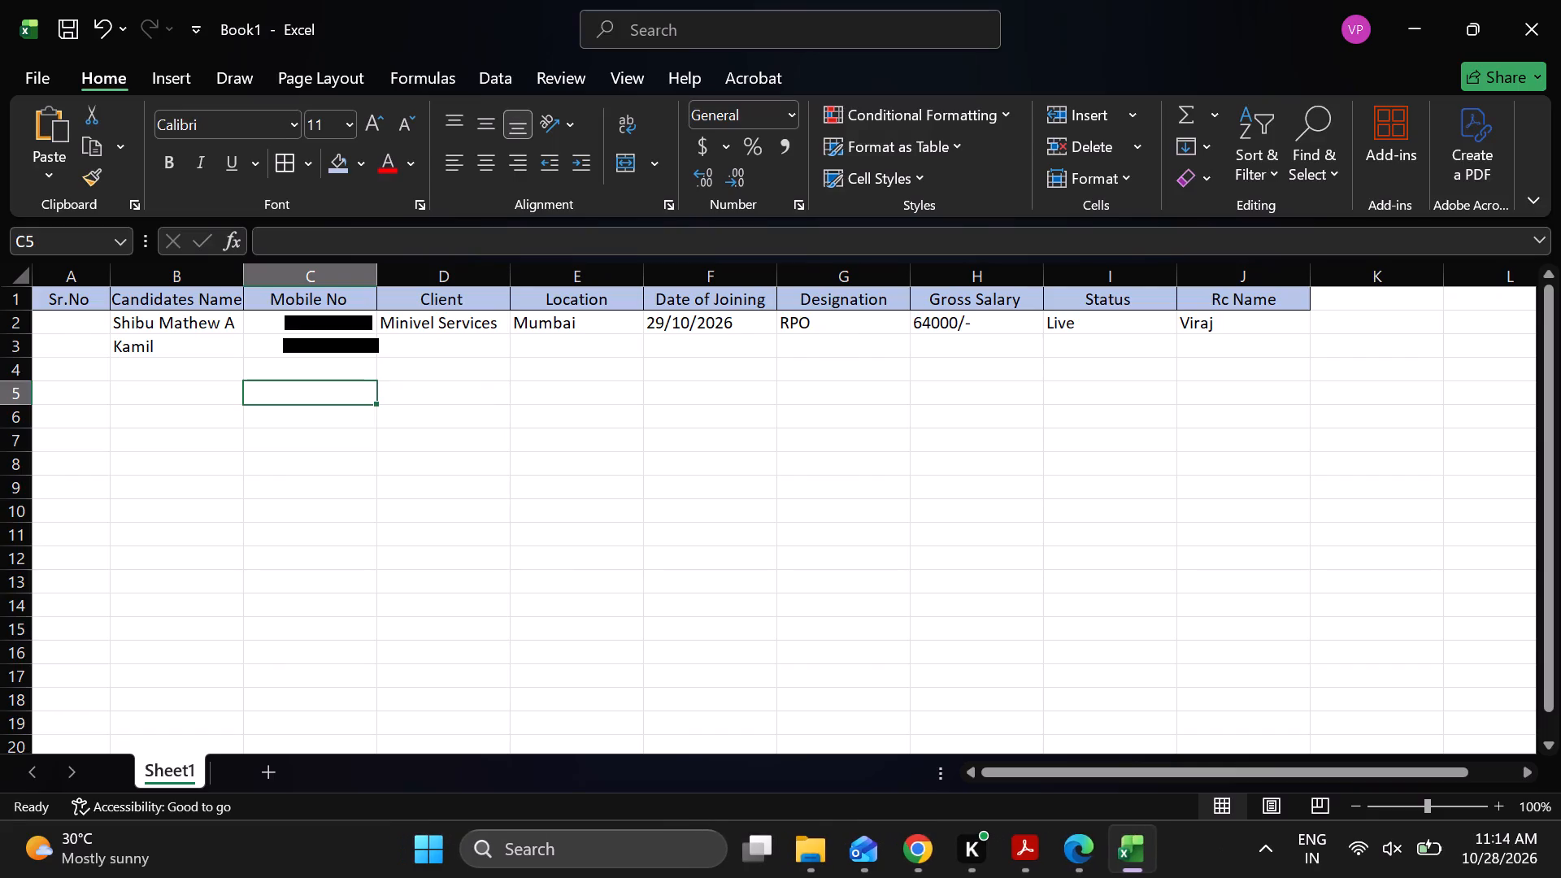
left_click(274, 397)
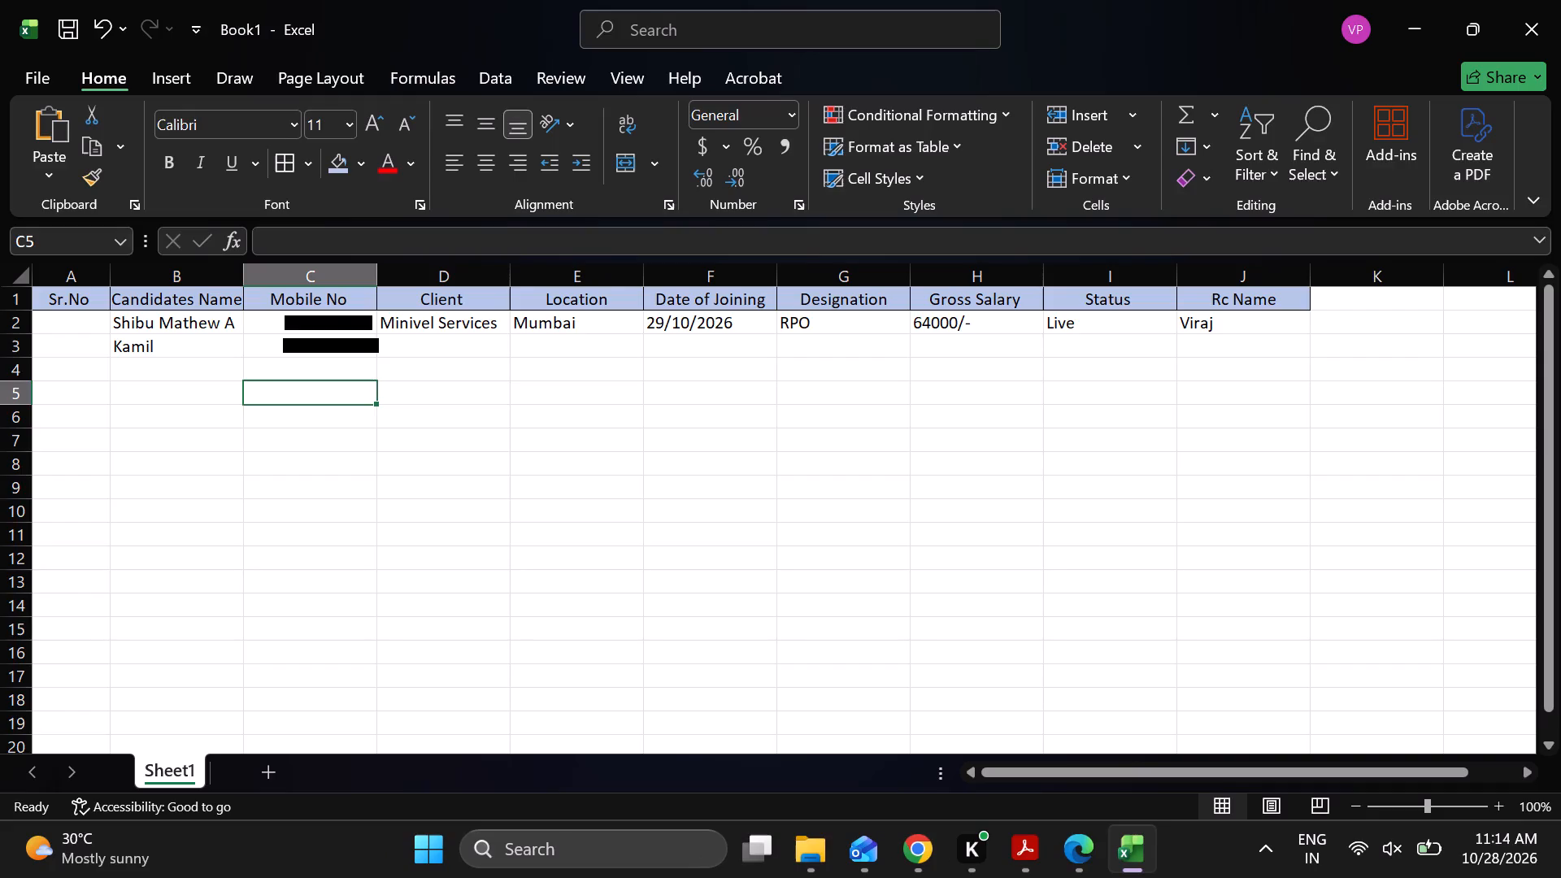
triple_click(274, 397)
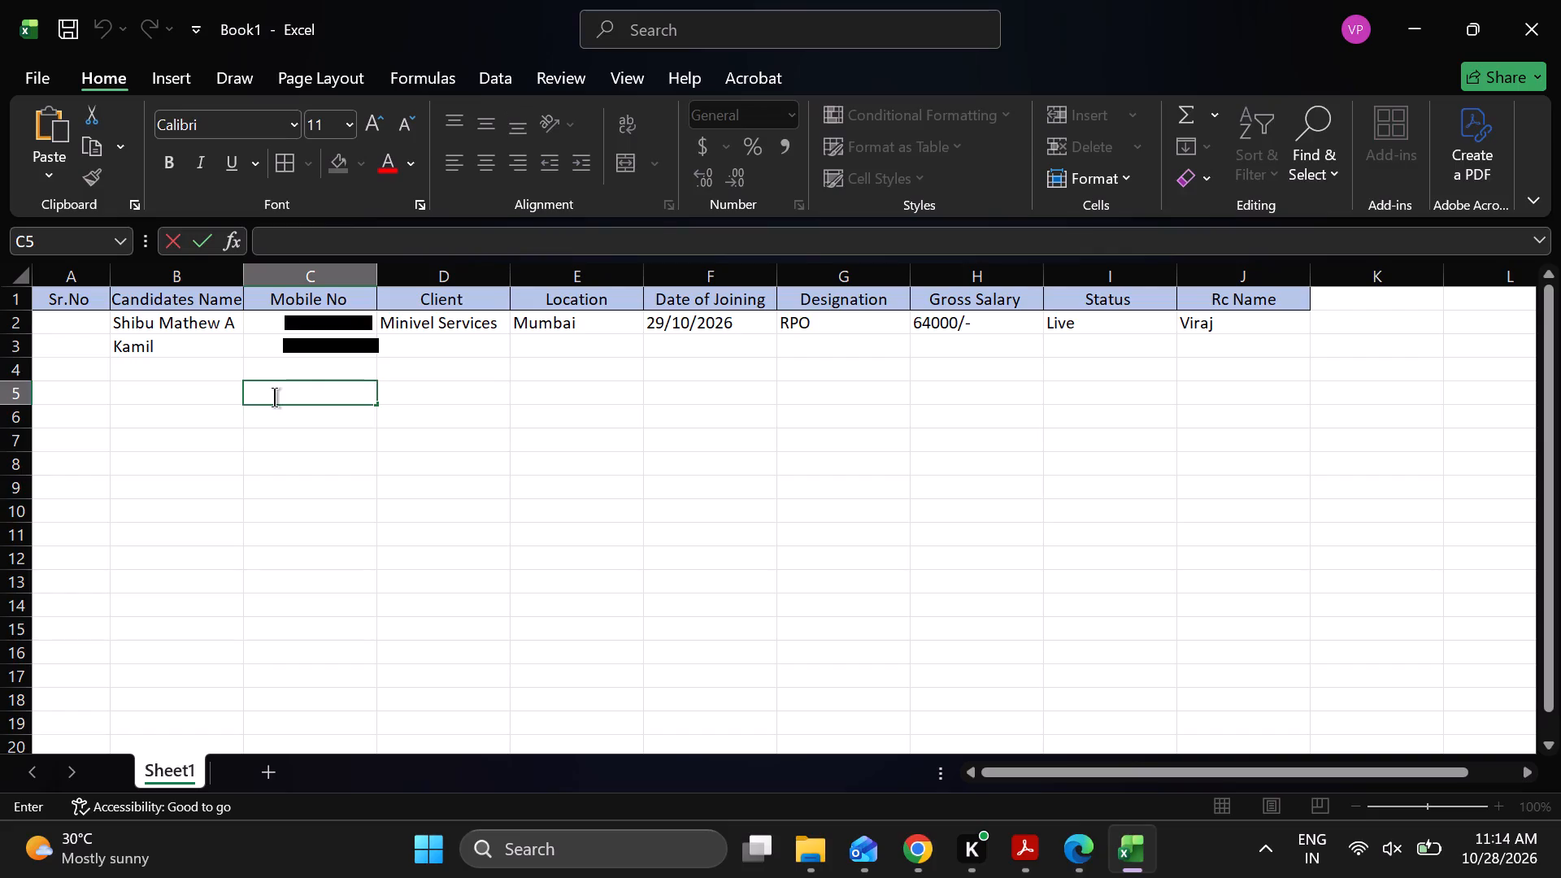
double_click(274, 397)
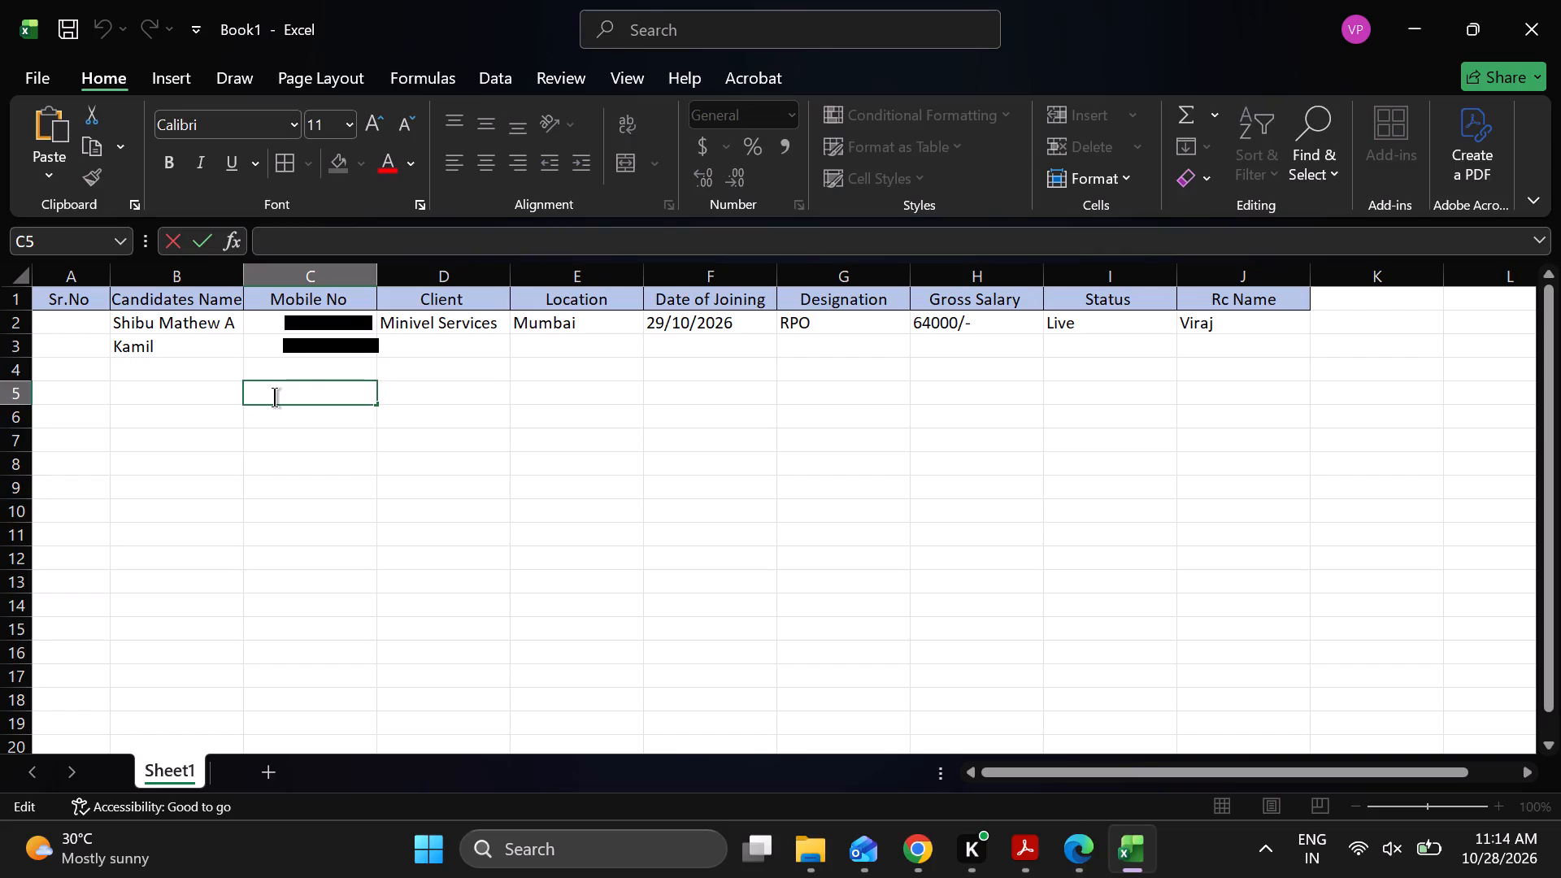
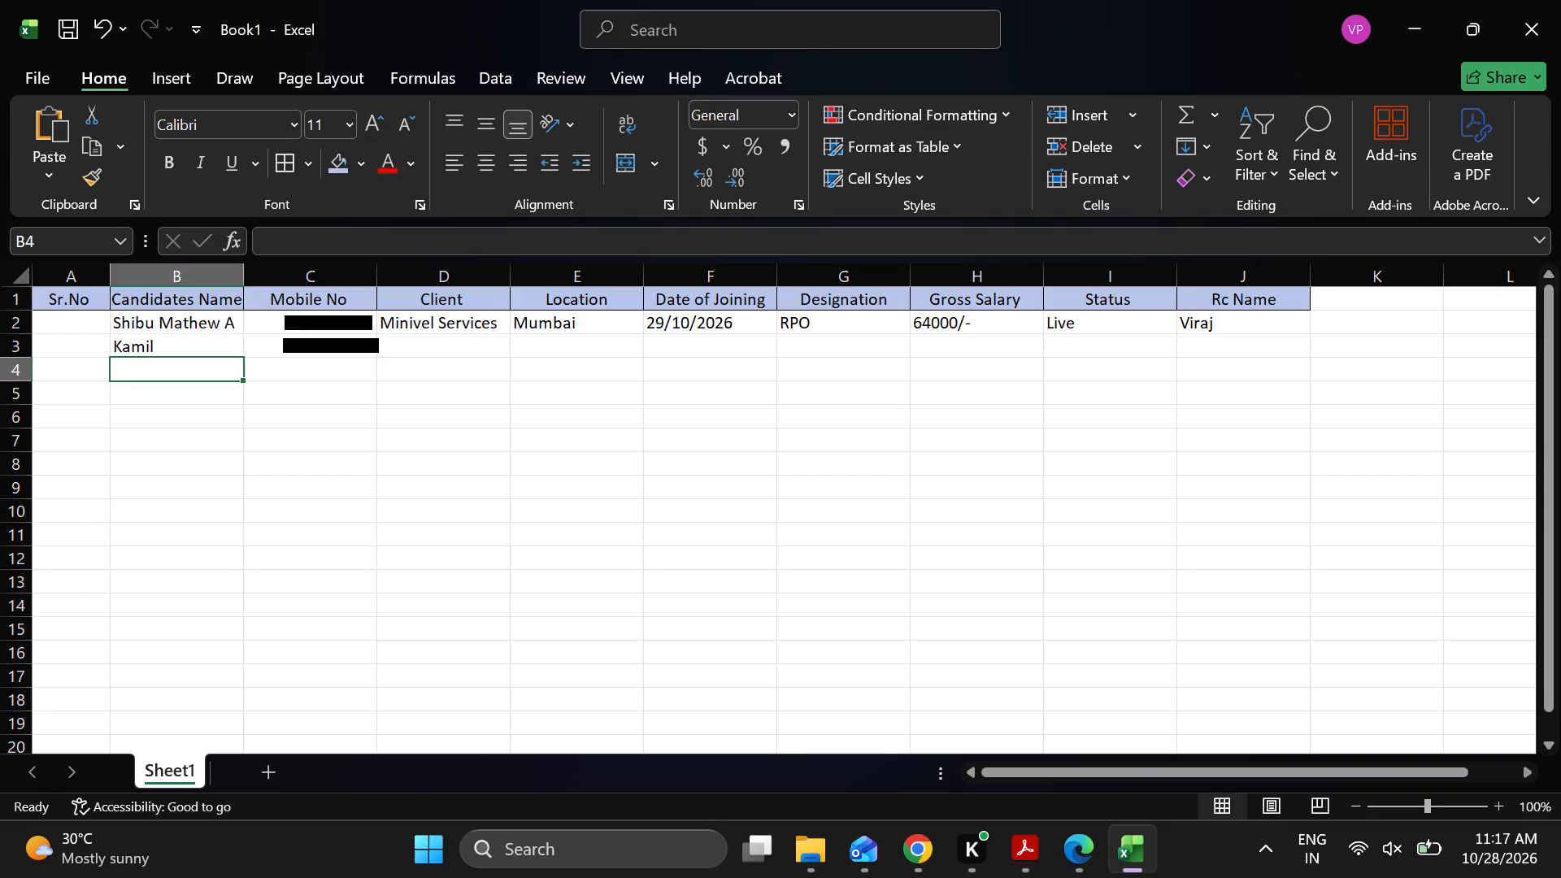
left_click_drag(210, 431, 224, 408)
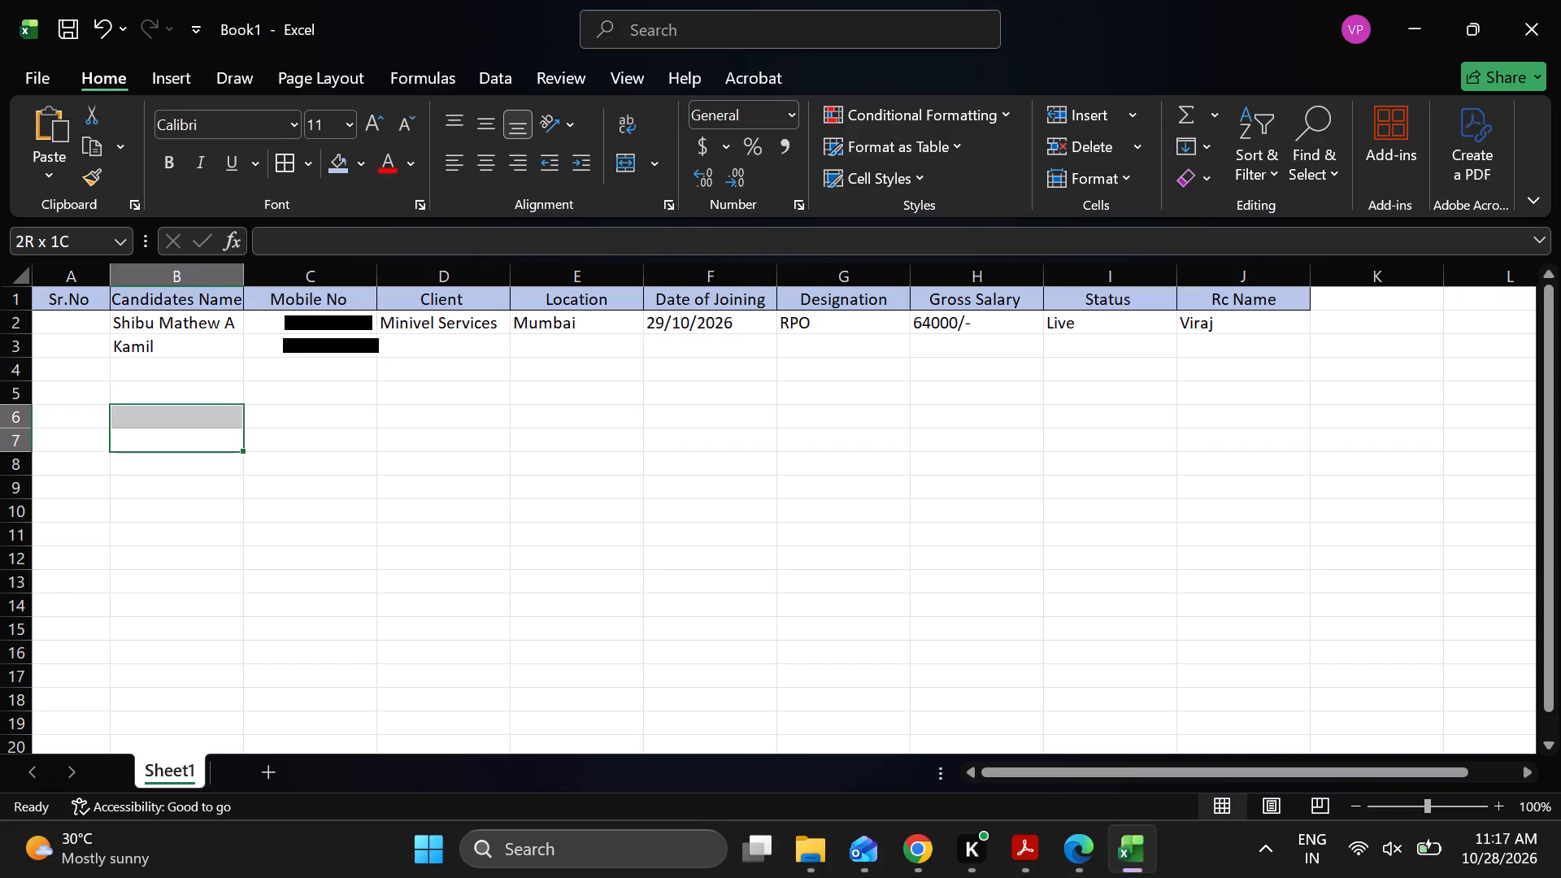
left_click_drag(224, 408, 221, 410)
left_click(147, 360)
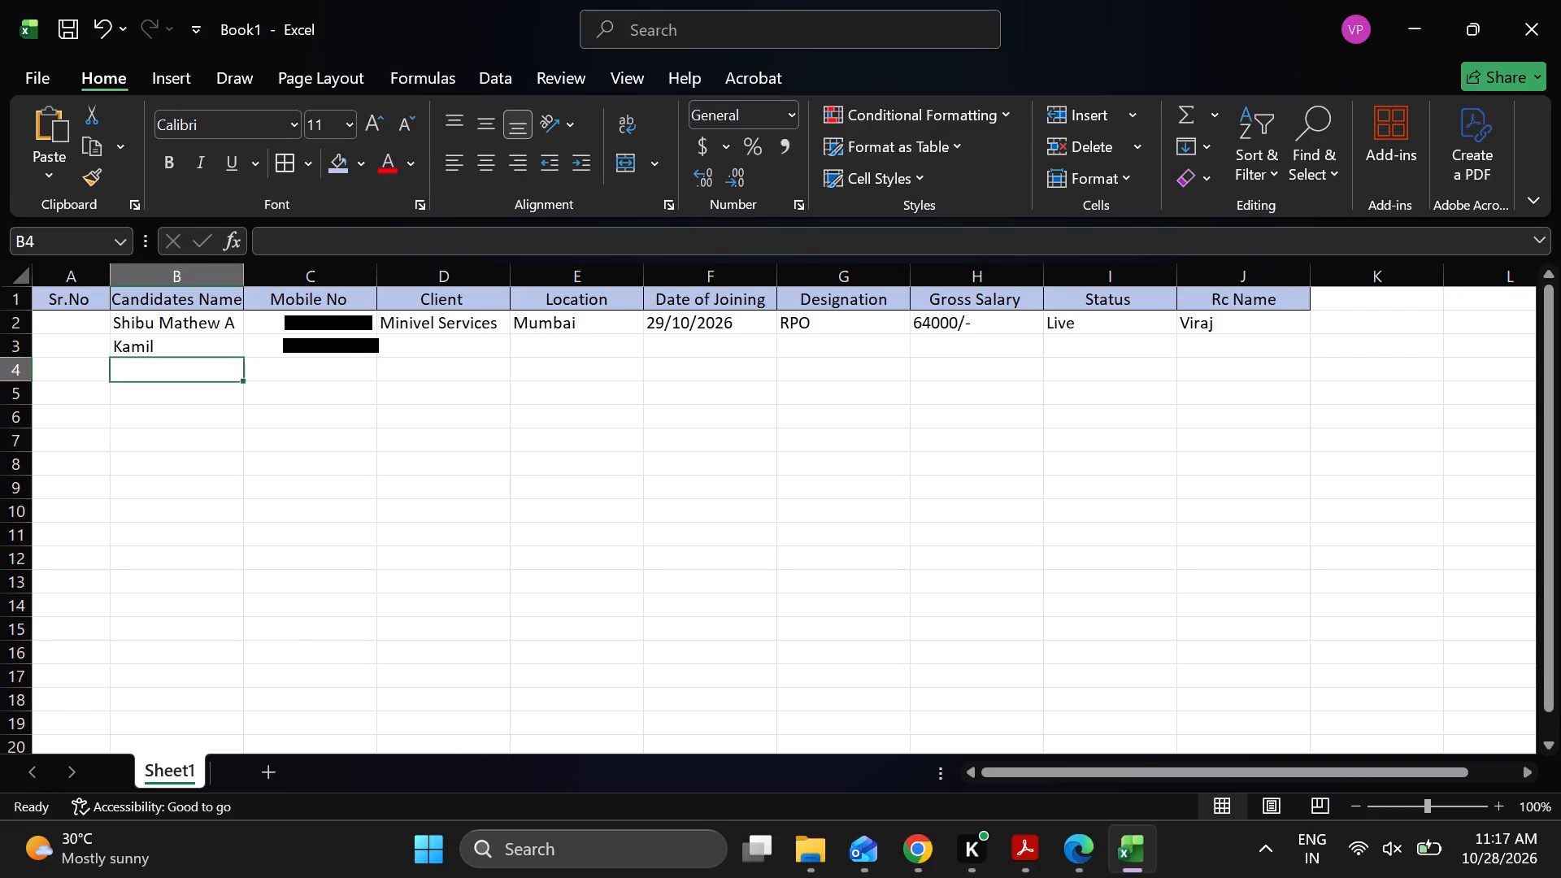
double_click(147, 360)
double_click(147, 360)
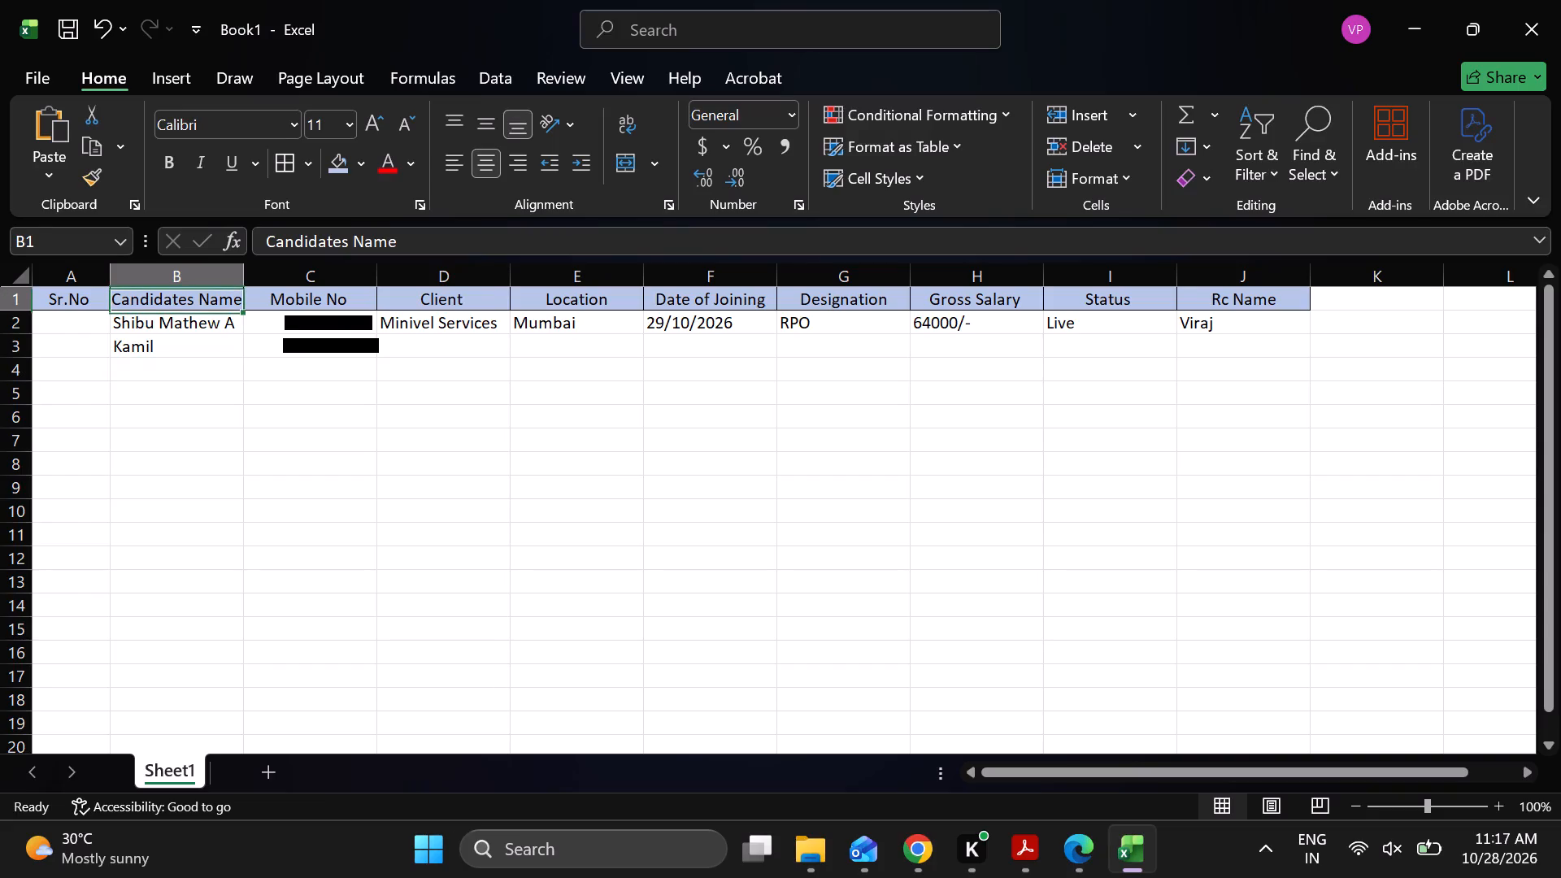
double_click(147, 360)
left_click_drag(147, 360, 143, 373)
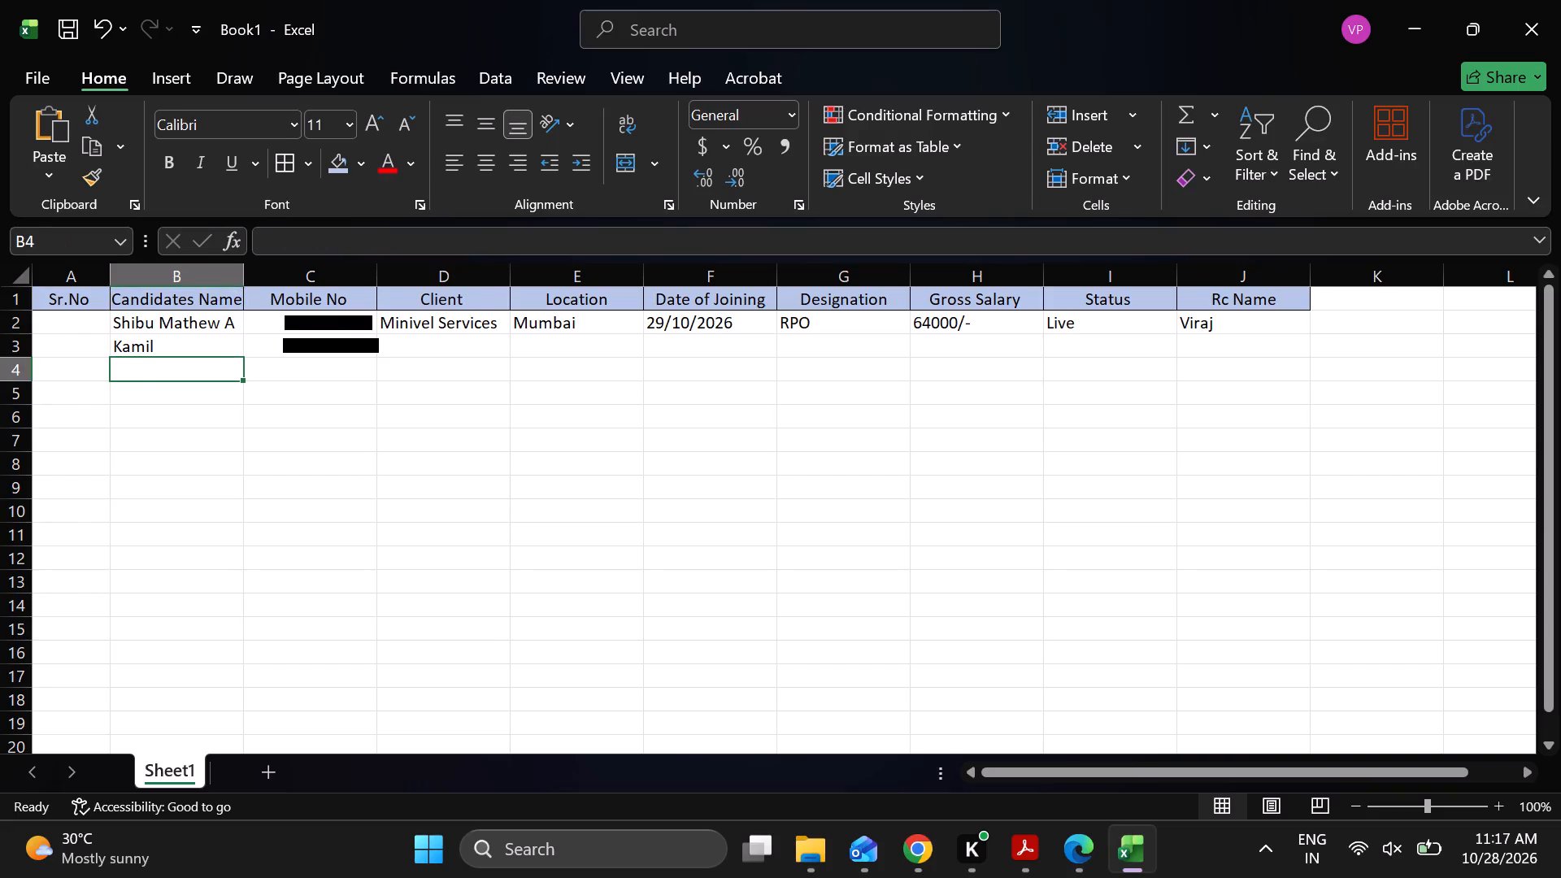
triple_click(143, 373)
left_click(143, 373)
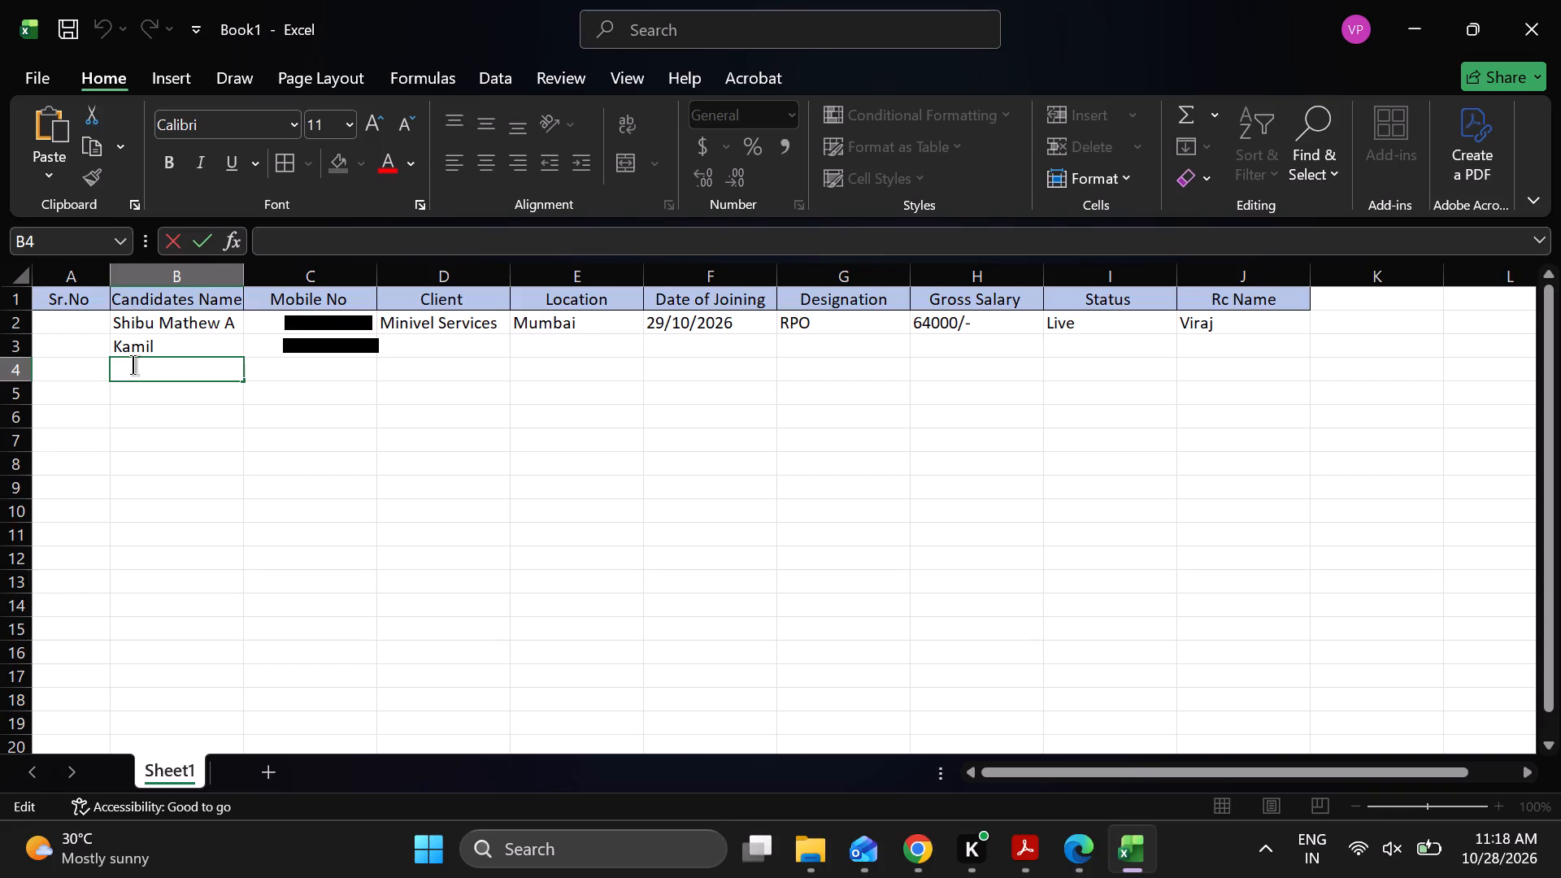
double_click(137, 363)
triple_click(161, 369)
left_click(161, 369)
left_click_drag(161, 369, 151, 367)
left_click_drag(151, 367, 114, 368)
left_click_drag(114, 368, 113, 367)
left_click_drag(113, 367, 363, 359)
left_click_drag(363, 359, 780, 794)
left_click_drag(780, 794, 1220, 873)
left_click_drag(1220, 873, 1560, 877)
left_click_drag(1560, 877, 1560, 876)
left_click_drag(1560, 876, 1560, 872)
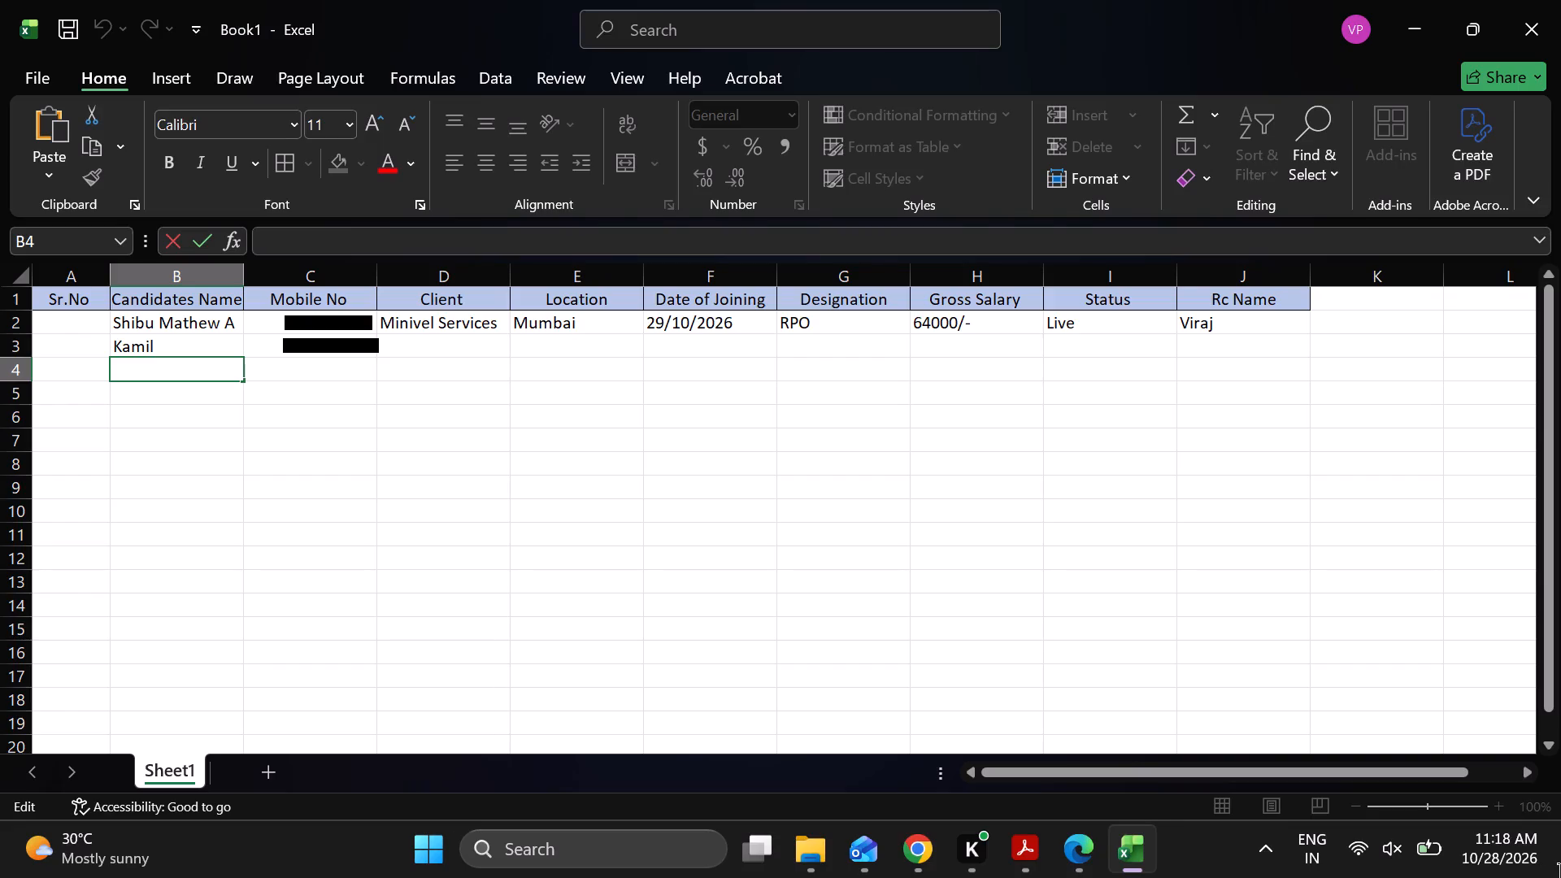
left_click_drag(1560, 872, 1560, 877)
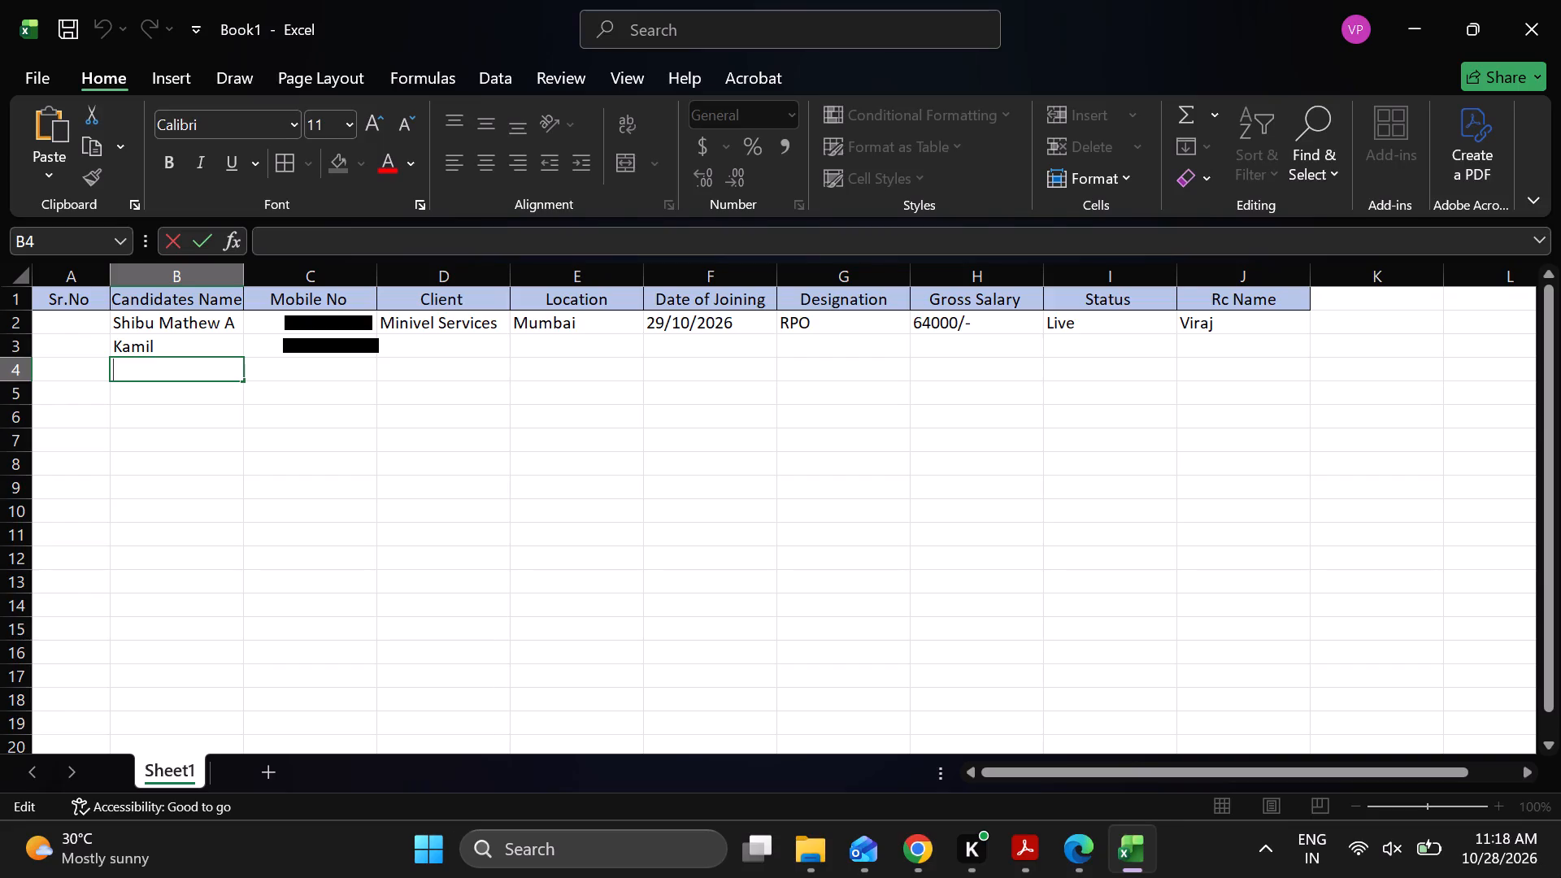
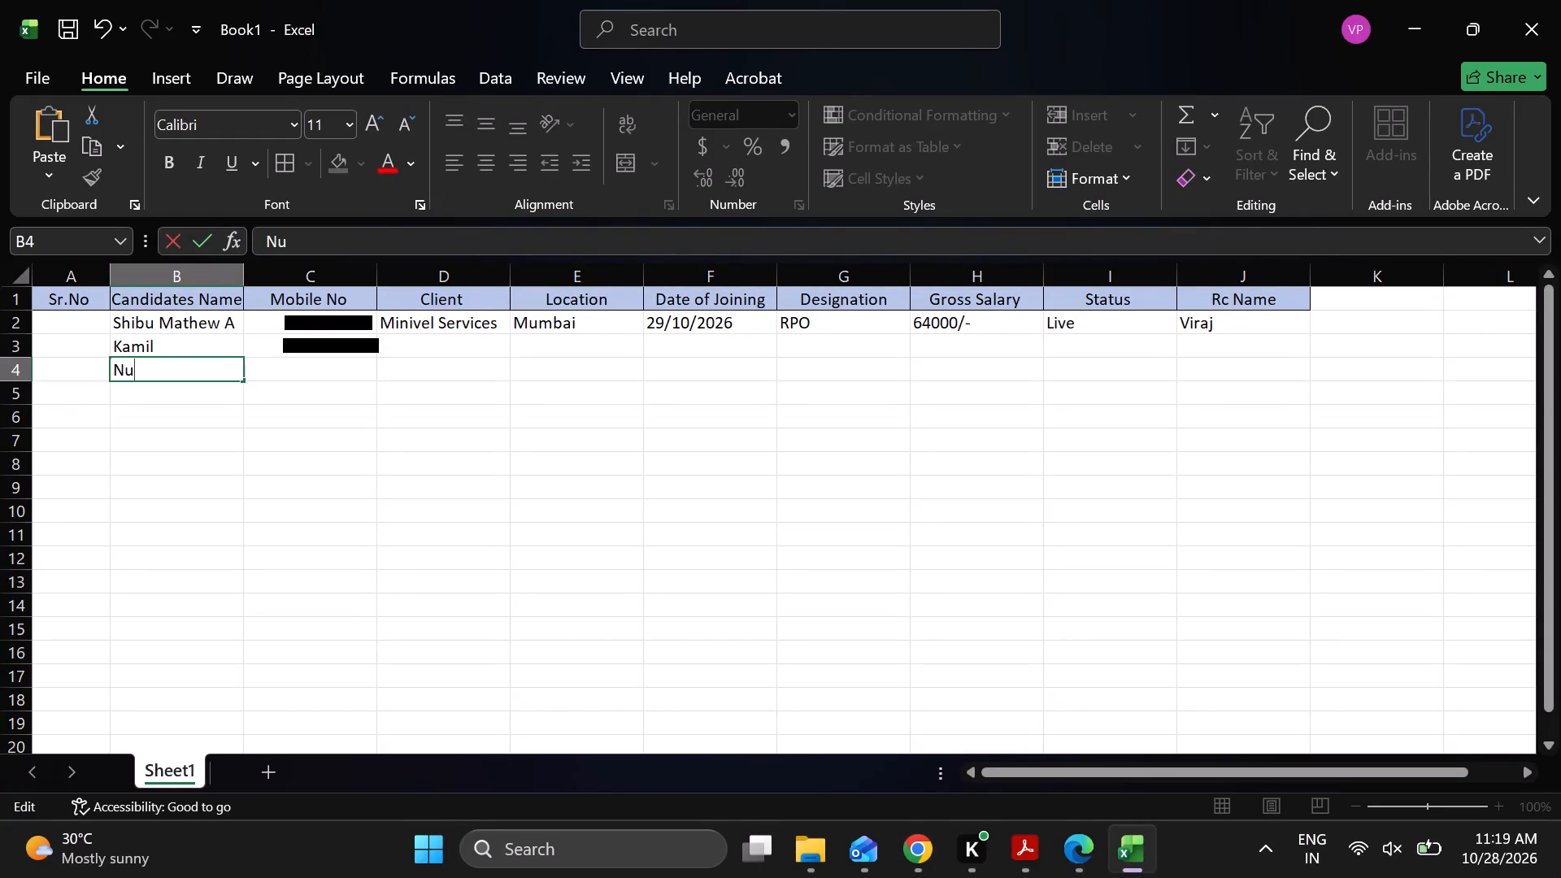
Complete the third candidate's full name in cell B4 of the Candidates Name column.
type("par")
key("space")
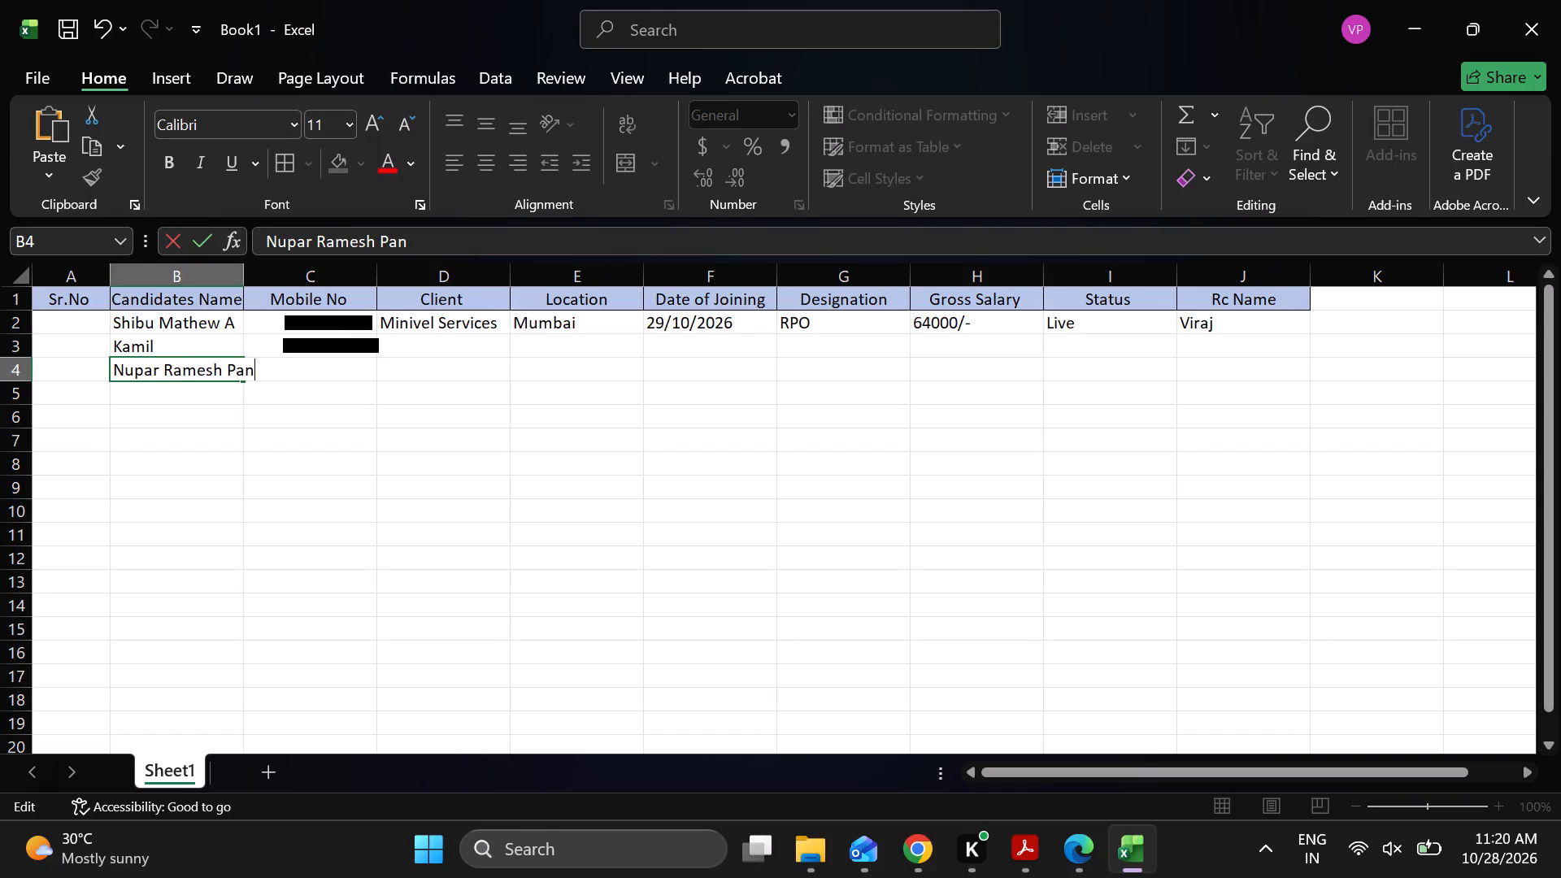
type("dit")
left_click(232, 288)
Select the whole sheet and widen all columns equally so the longest candidate name fits within its cell.
double_click(86, 262)
double_click(75, 281)
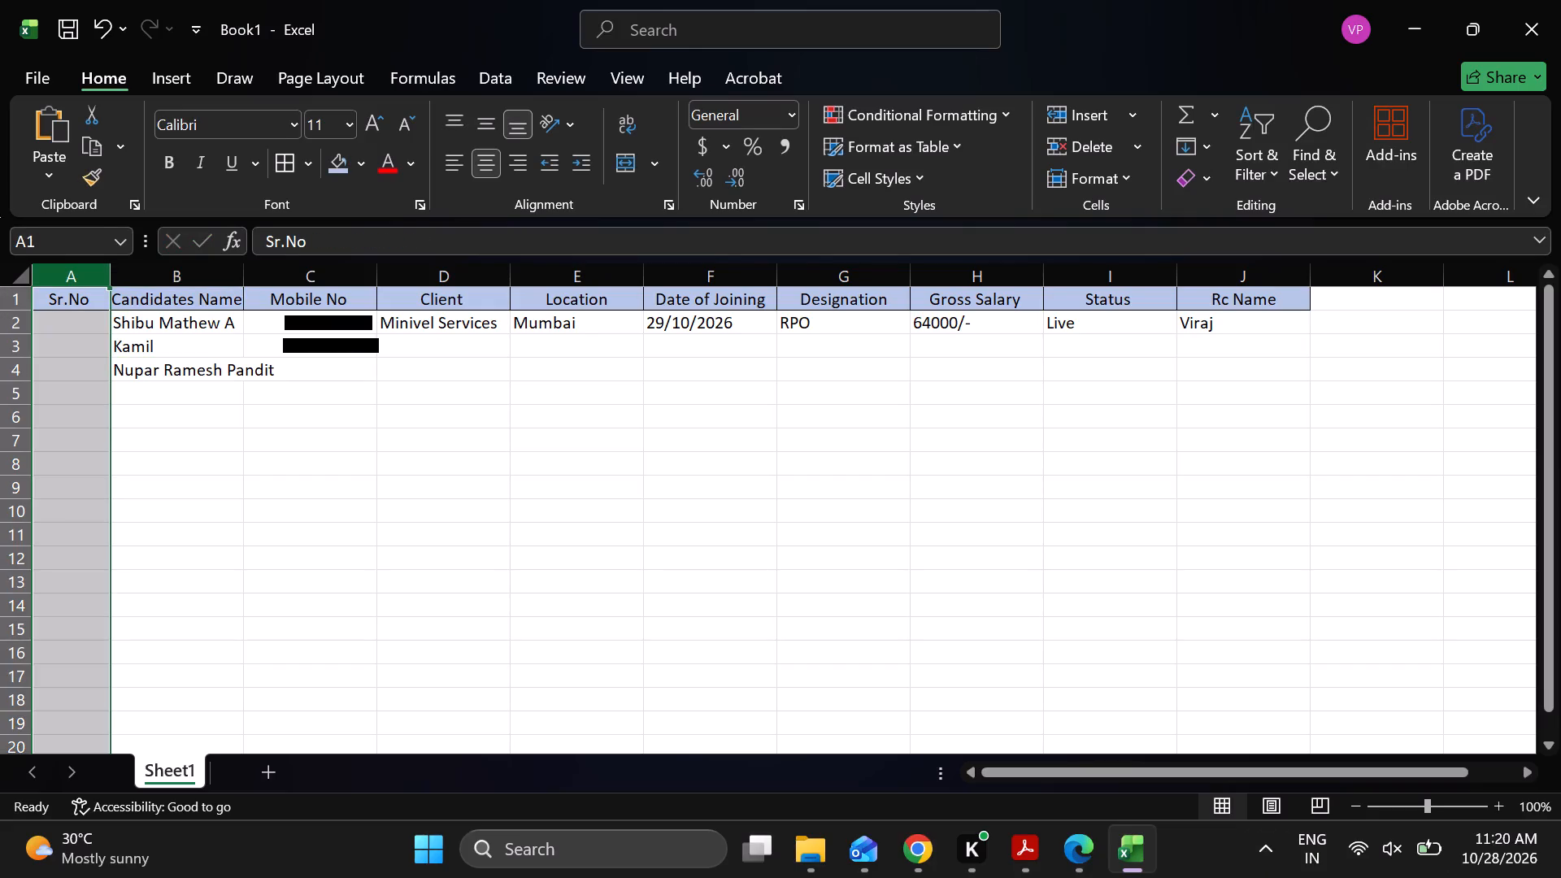
double_click(16, 277)
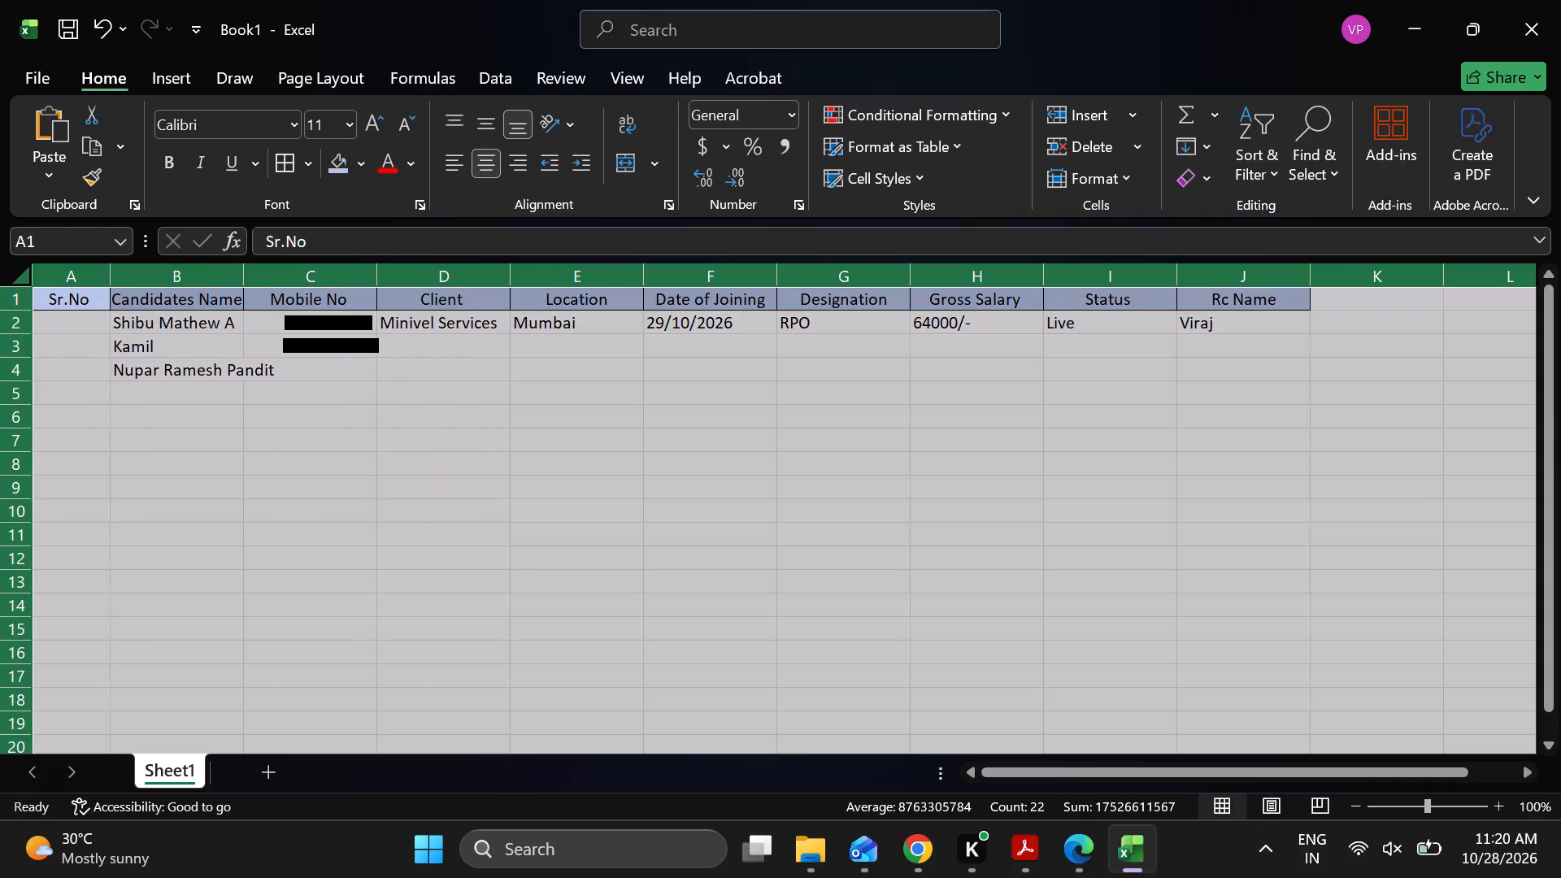
double_click(30, 277)
double_click(24, 285)
left_click_drag(245, 280, 278, 289)
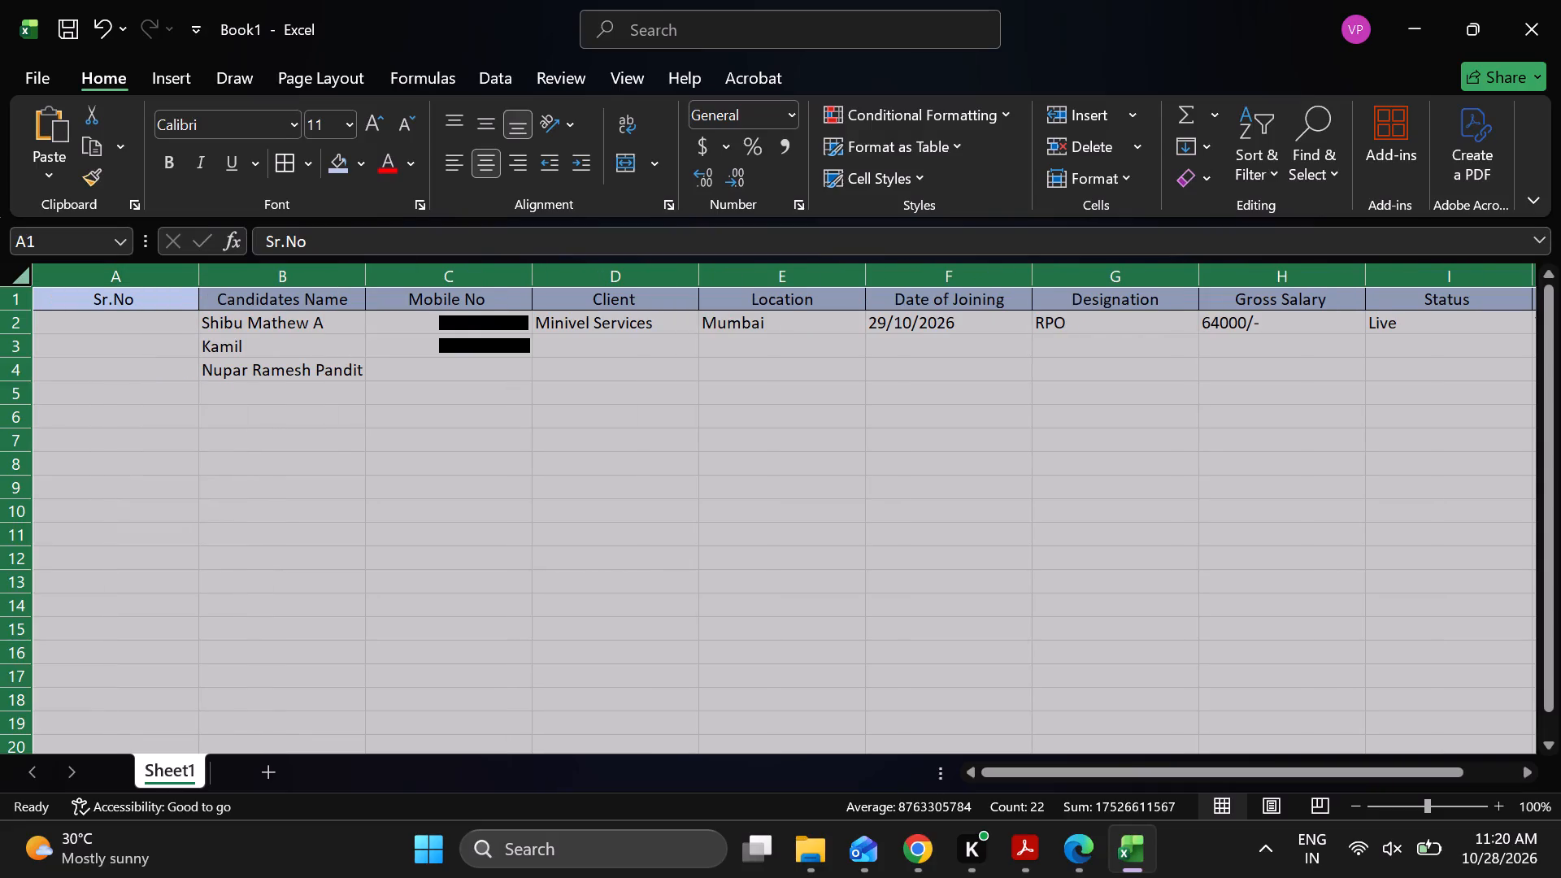
left_click_drag(198, 277, 78, 272)
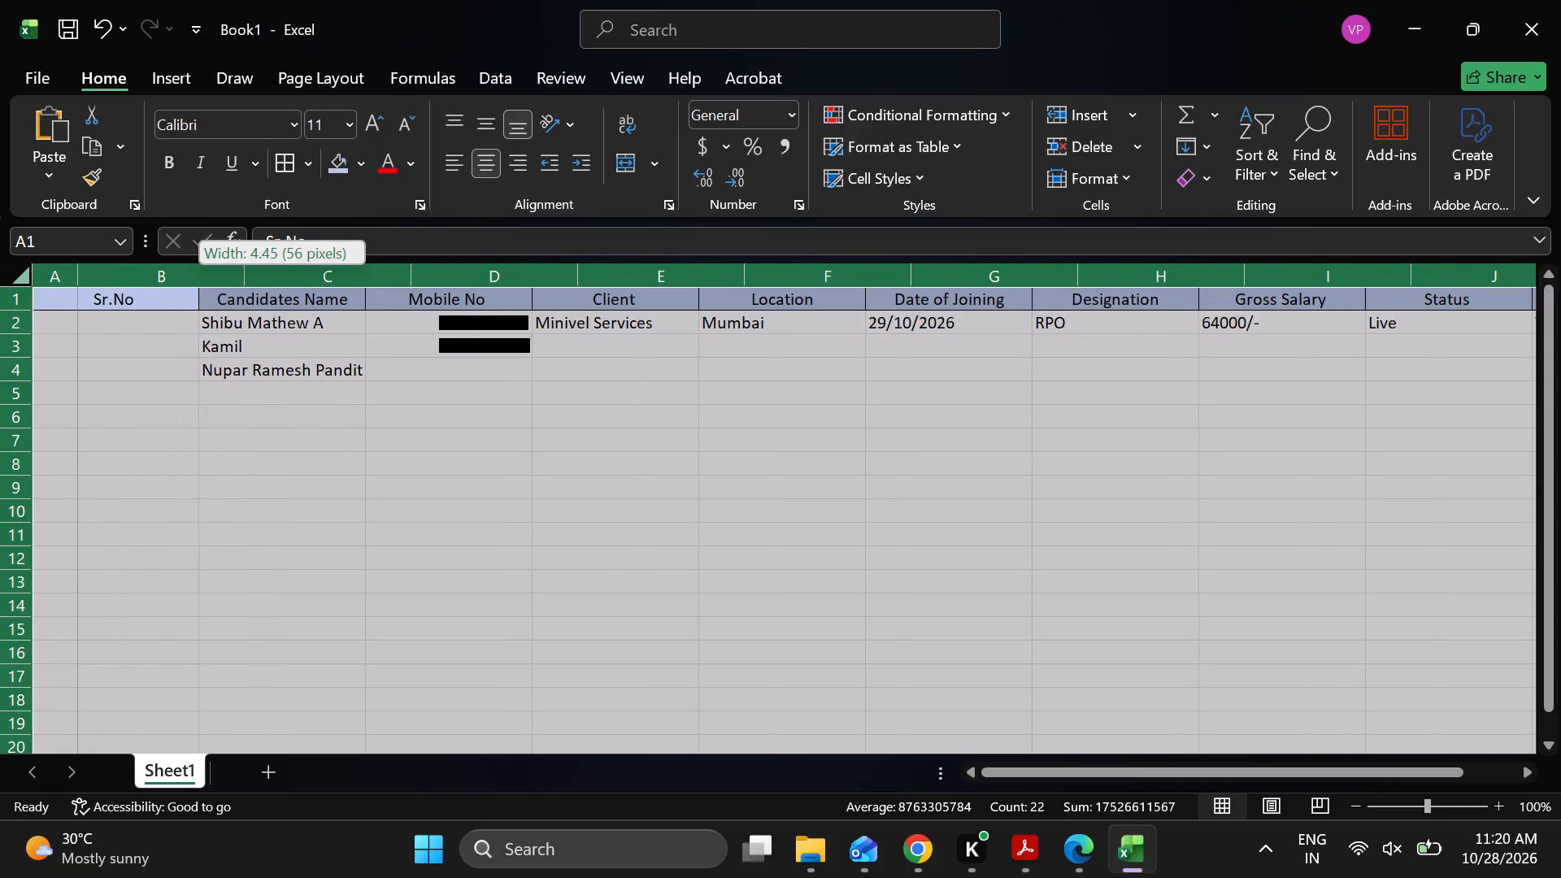
left_click_drag(78, 272, 95, 275)
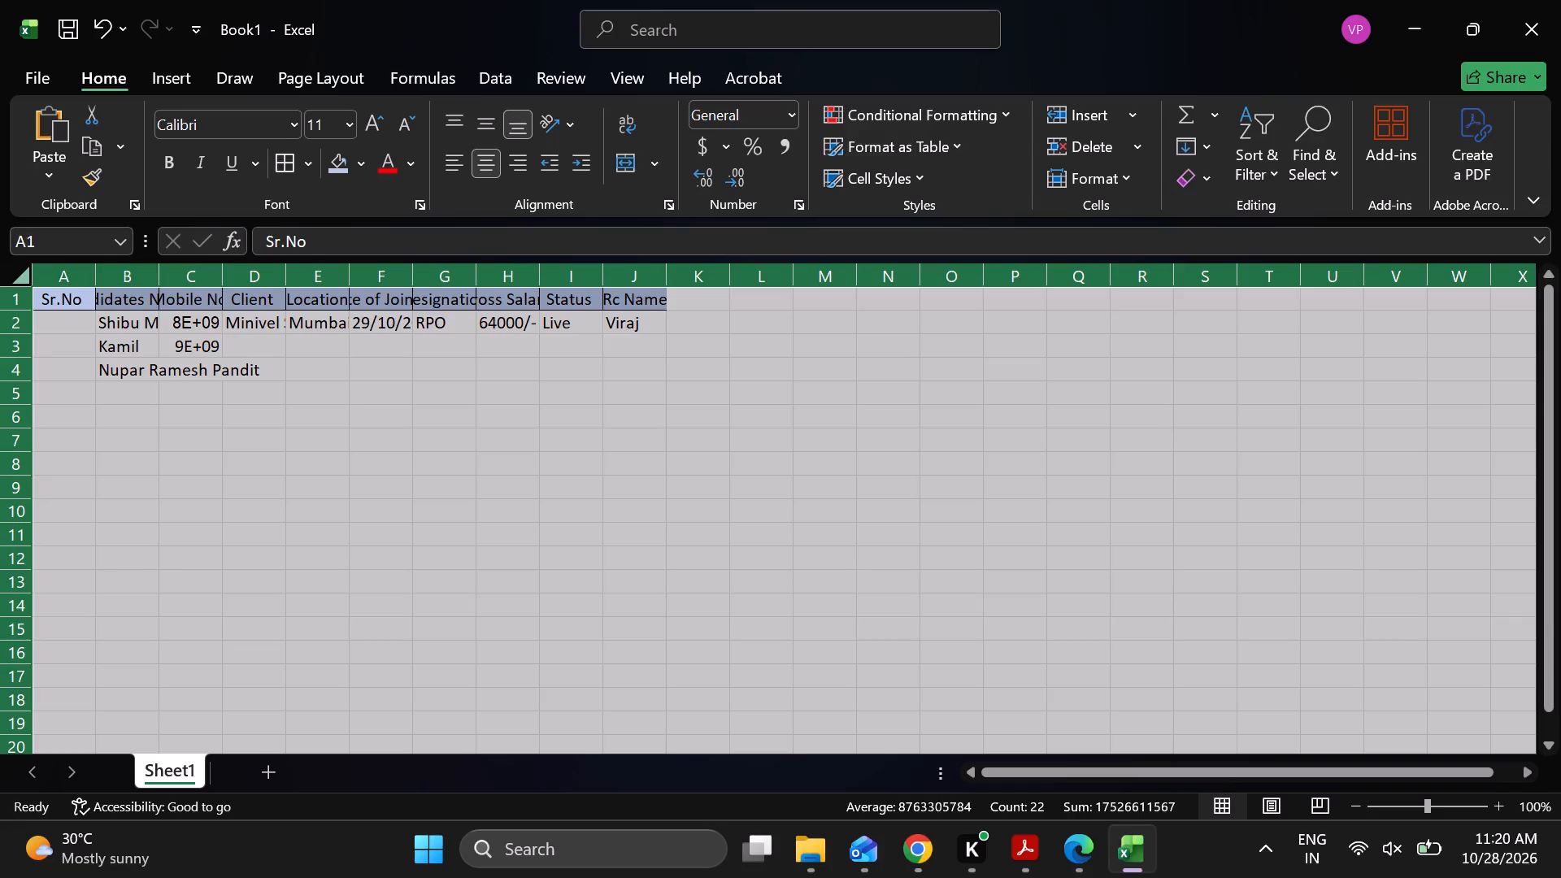
left_click_drag(159, 280, 267, 280)
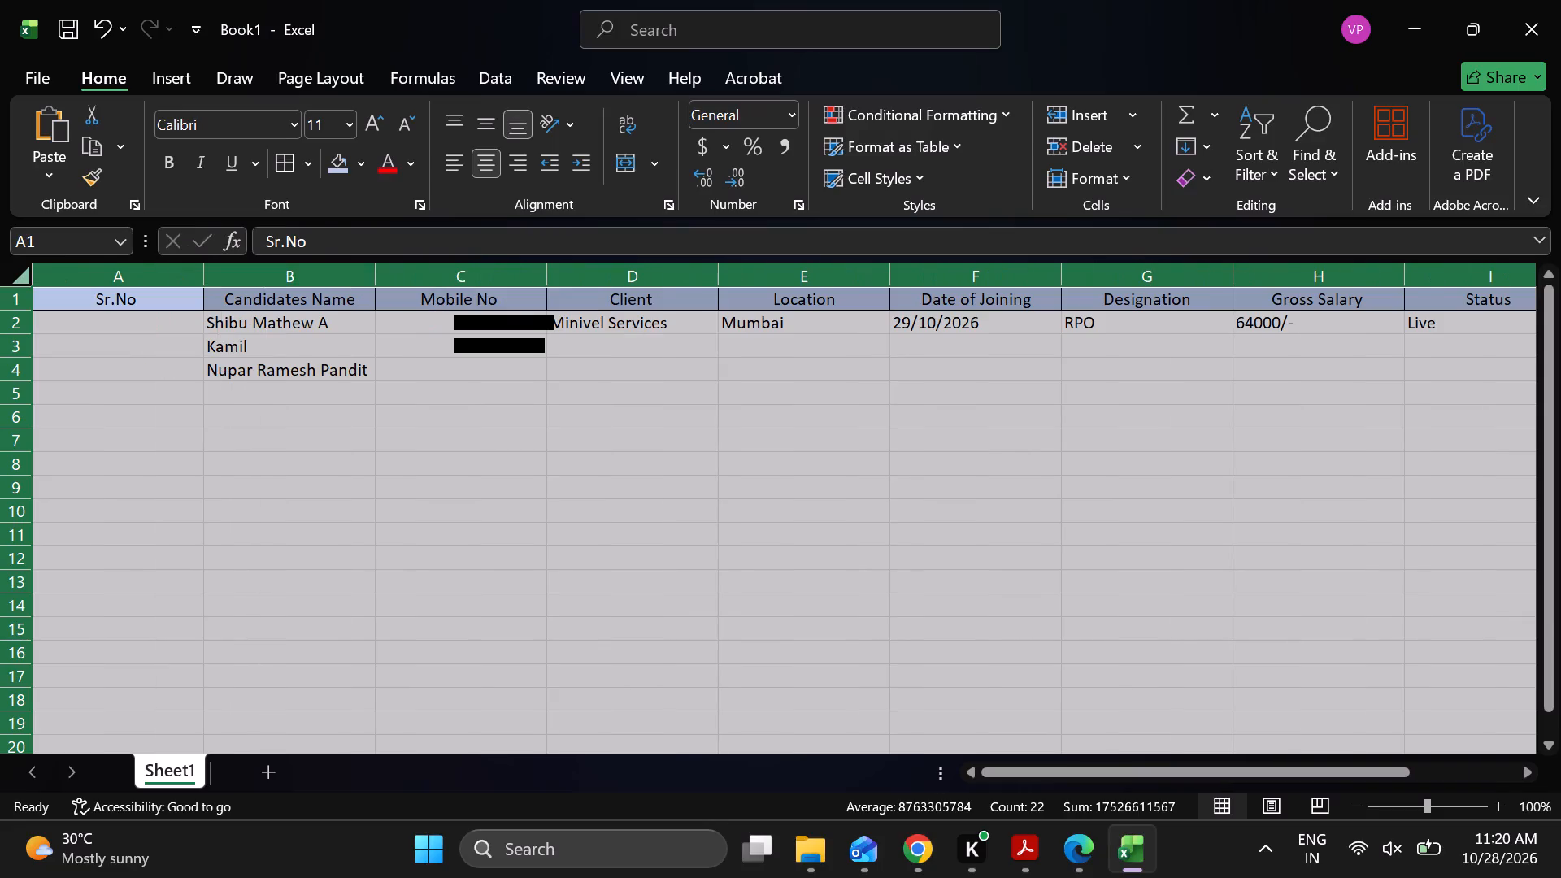
Narrow only the Sr.No column to fit its heading, and select the first empty Candidates Name cell, B5.
left_click(93, 326)
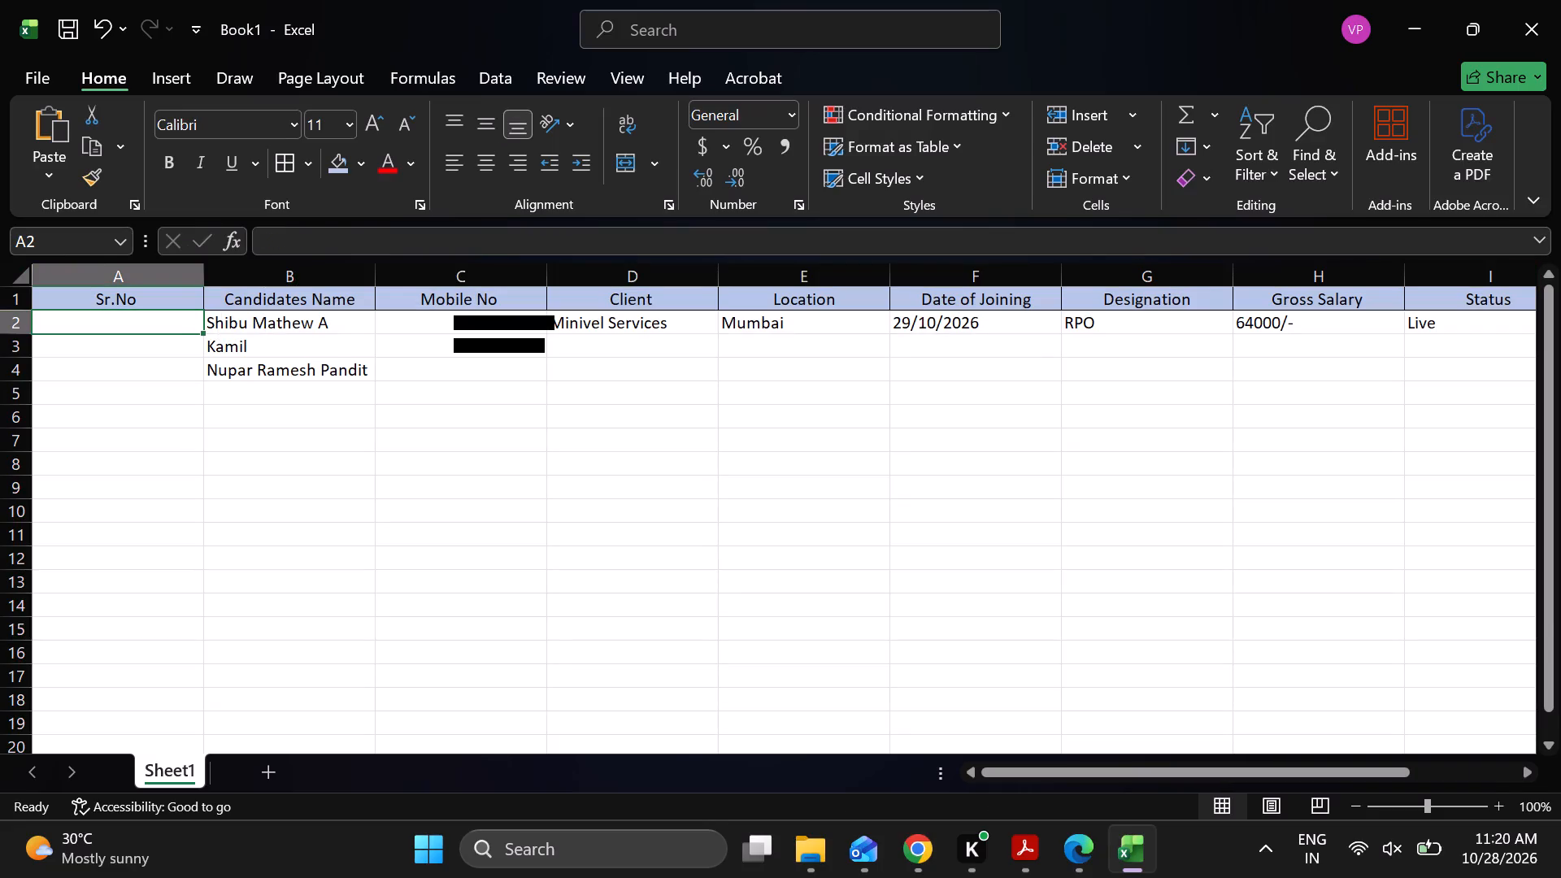
left_click(207, 279)
left_click_drag(207, 279, 102, 292)
left_click(133, 436)
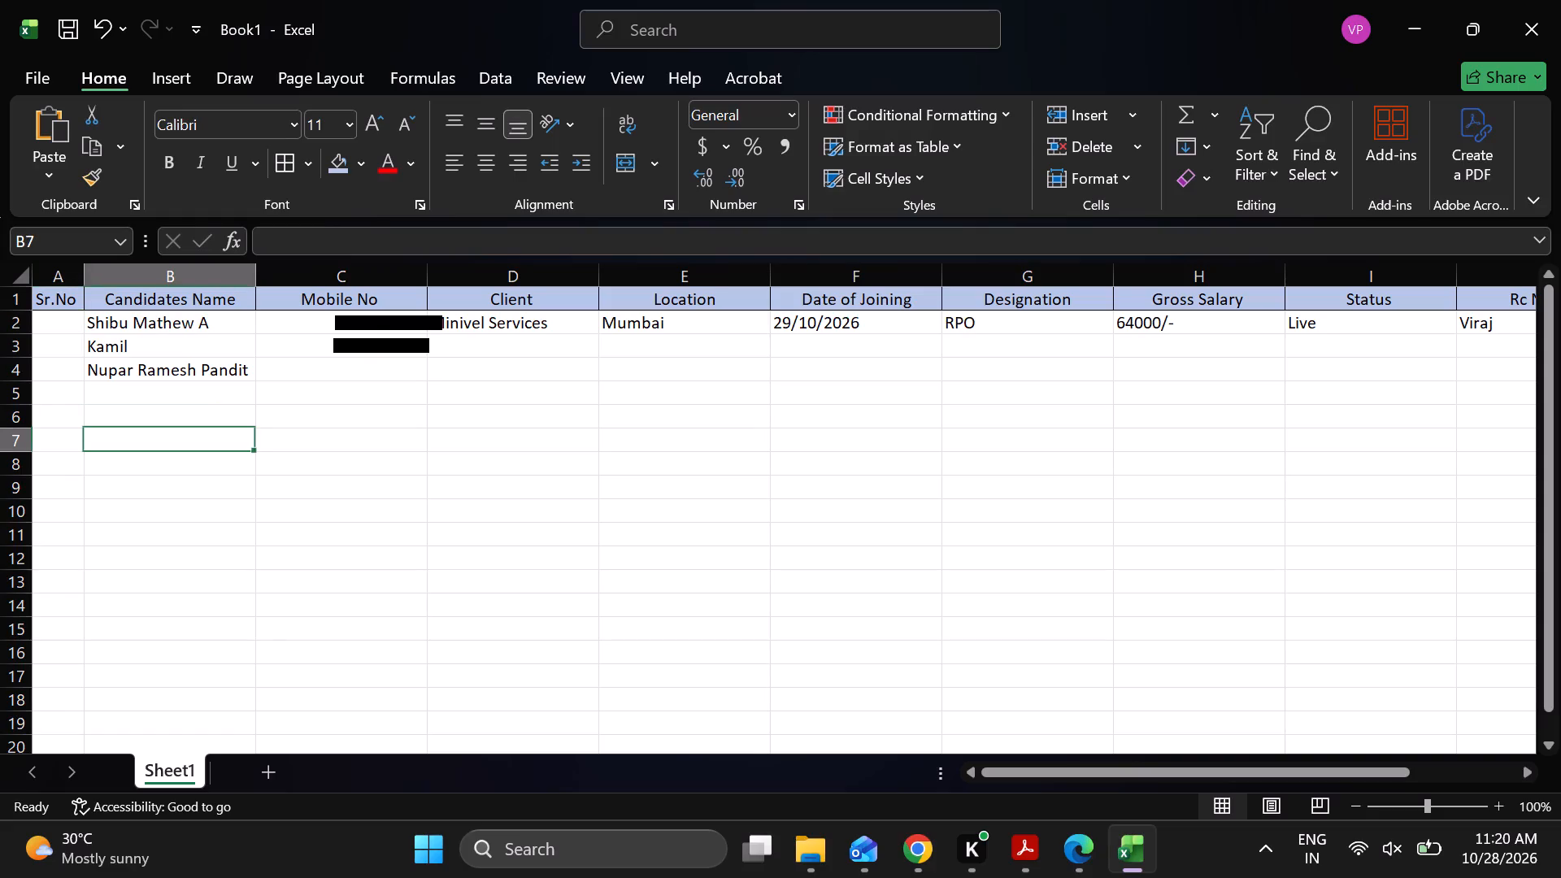
left_click(124, 396)
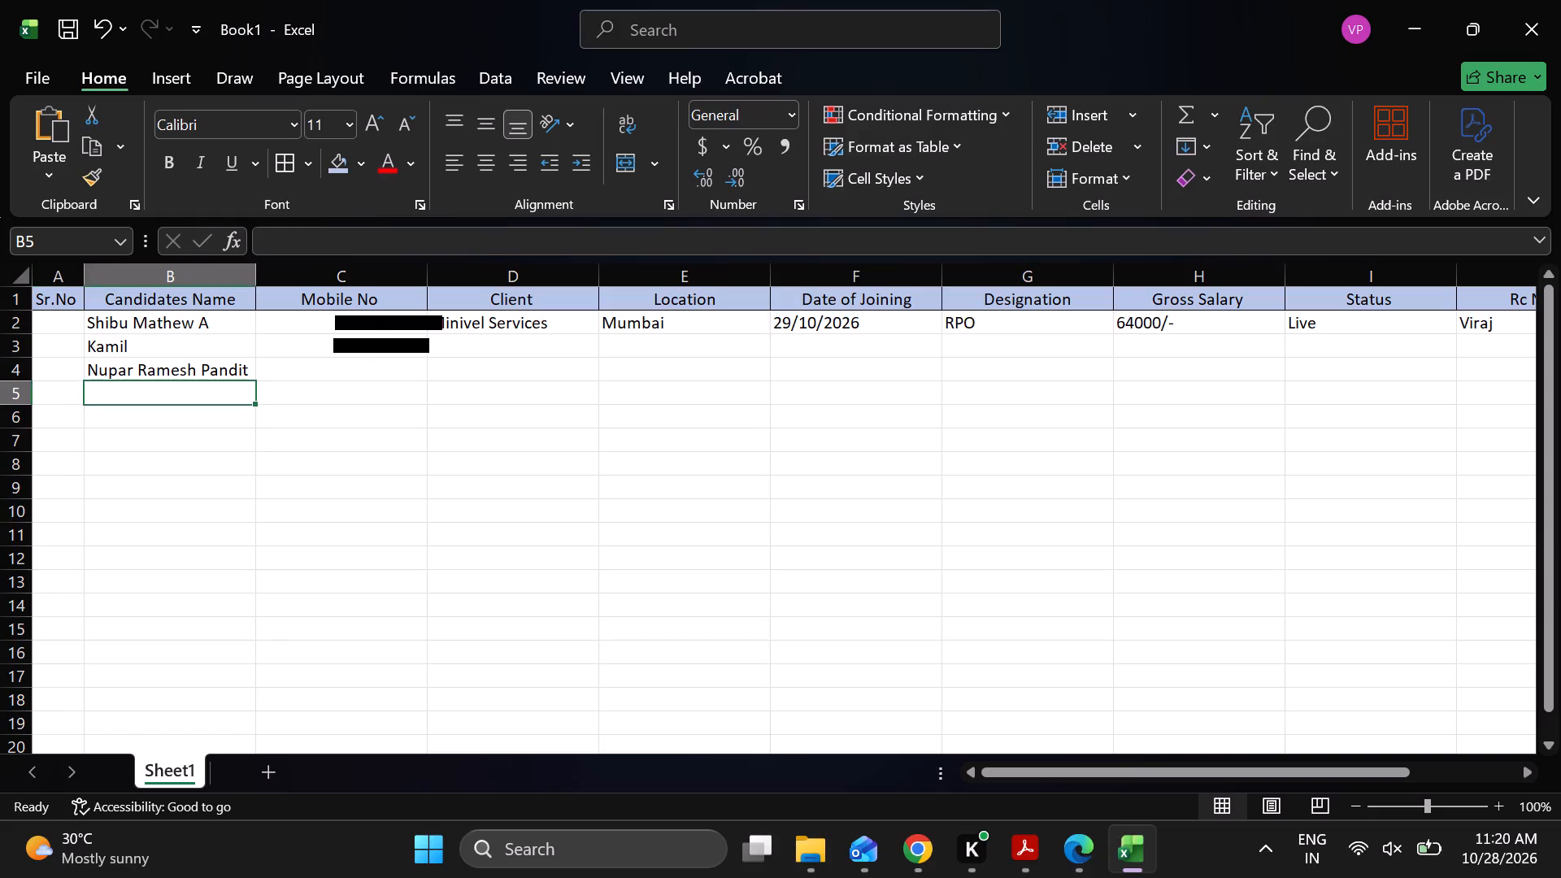
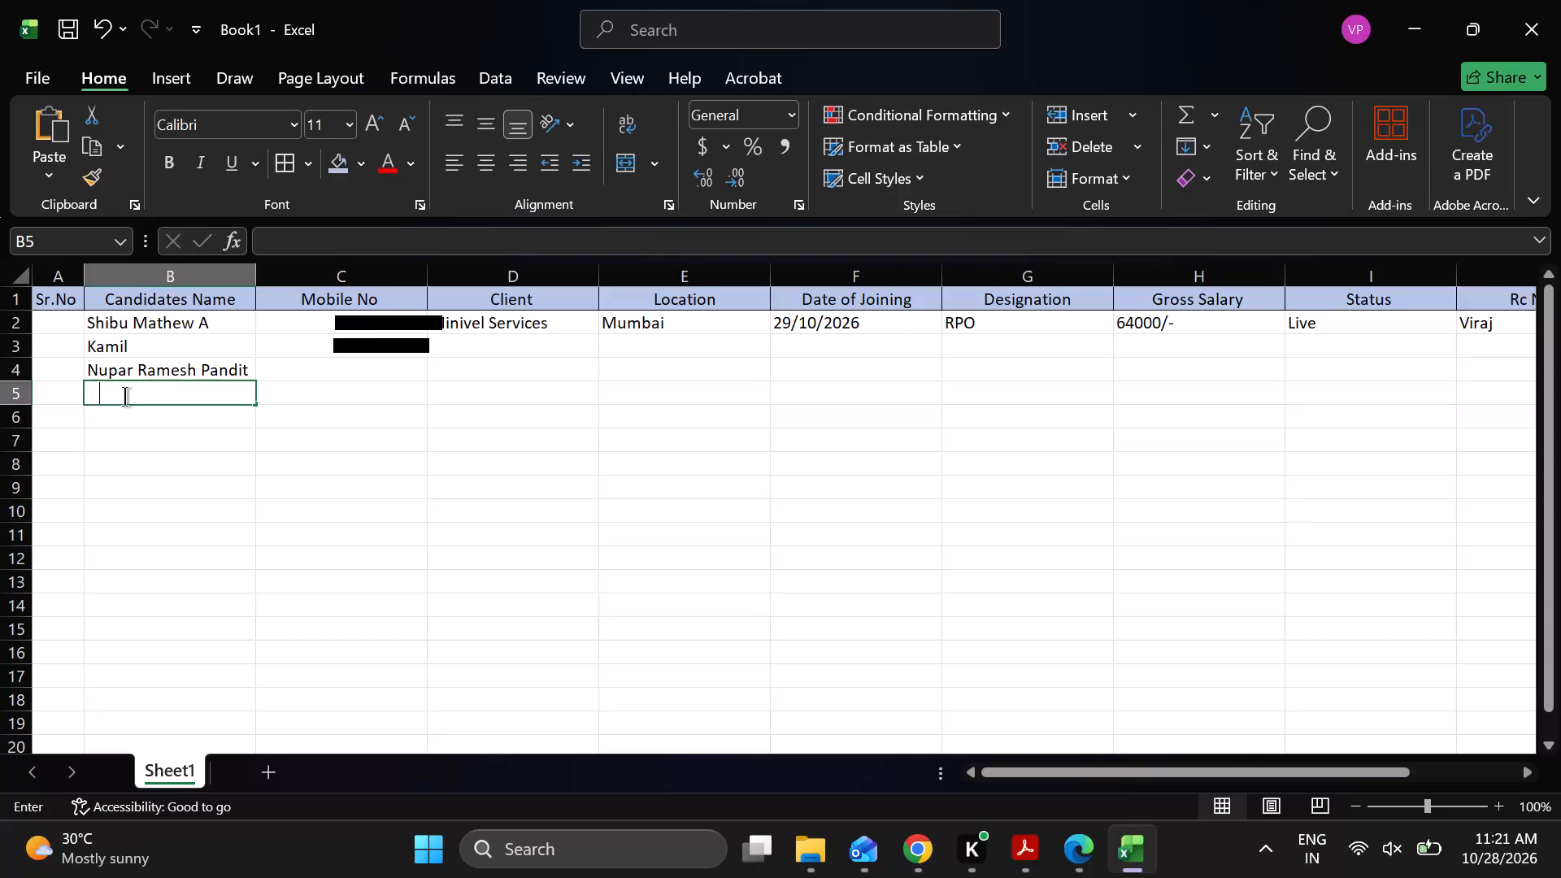
Enter the fourth candidate's full name in cell B5 of the Candidates Name column.
key("BackSpace")
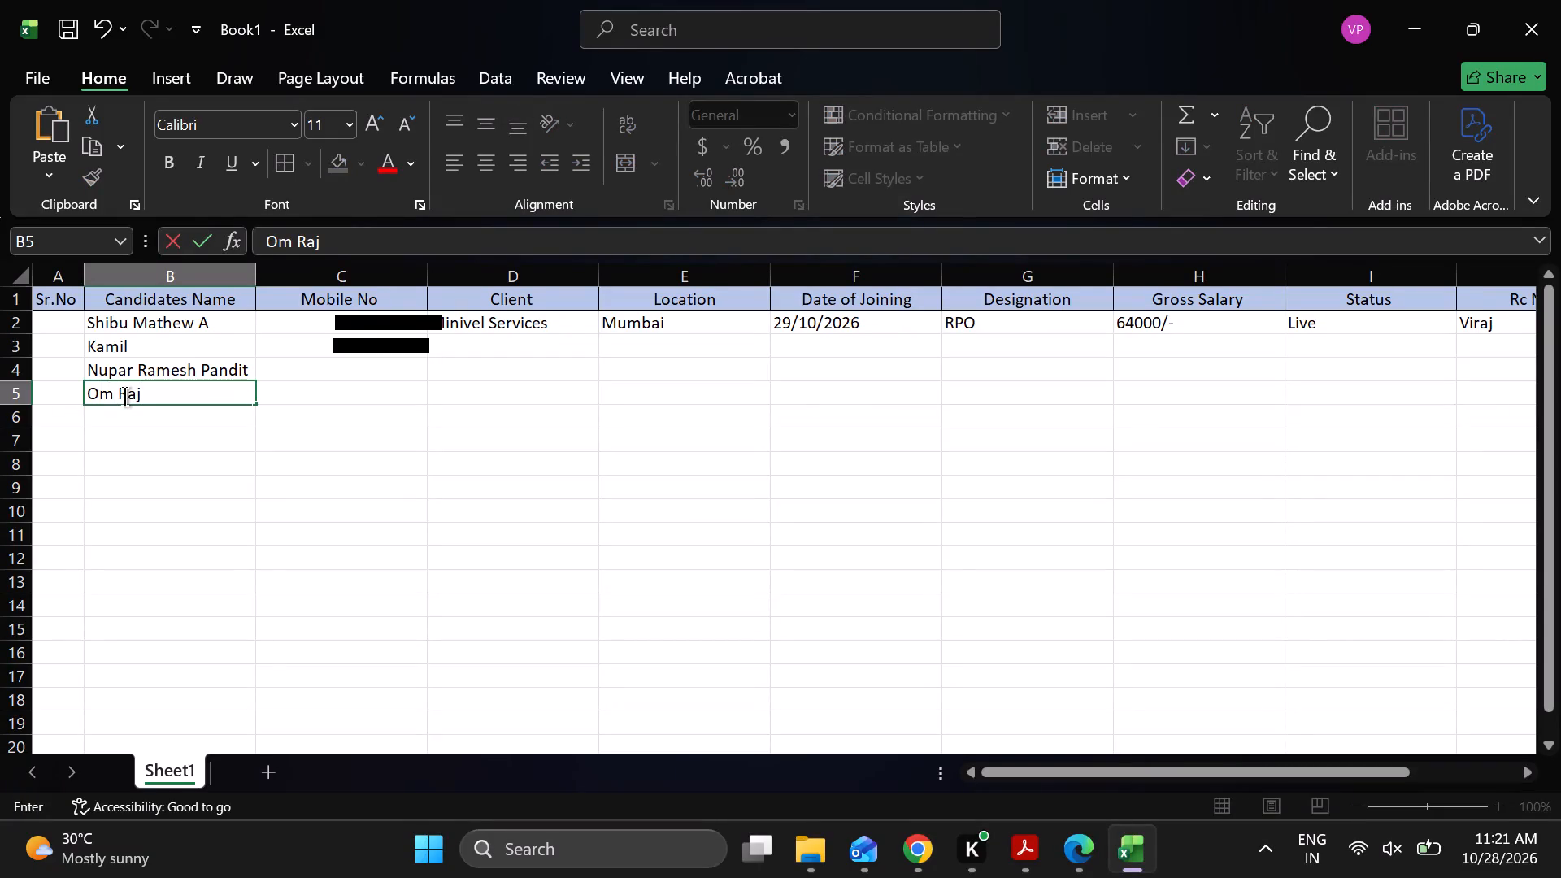
type("gu")
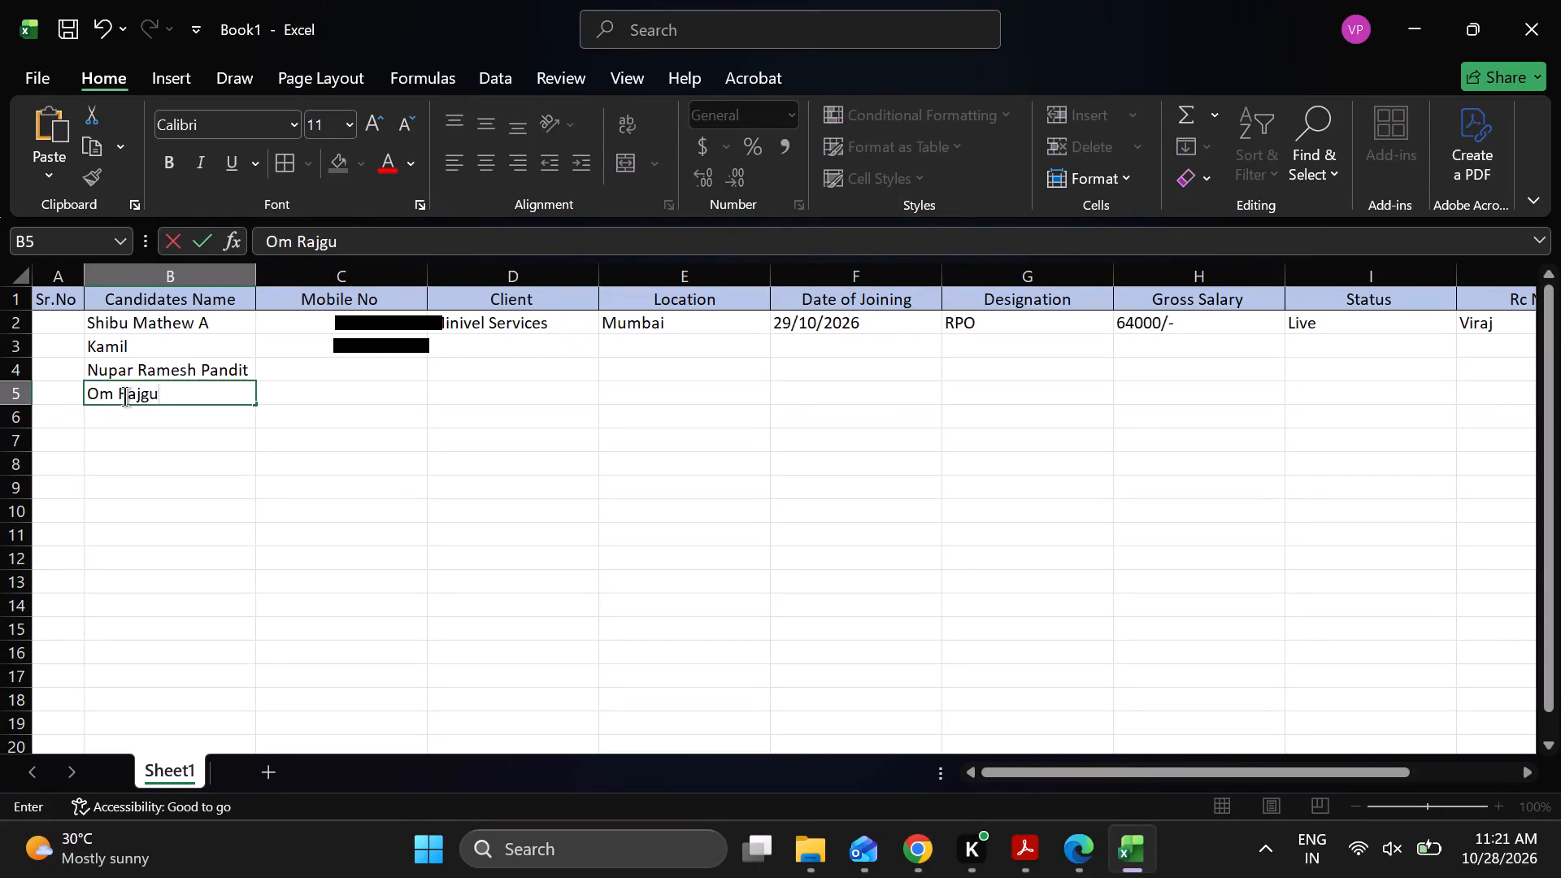
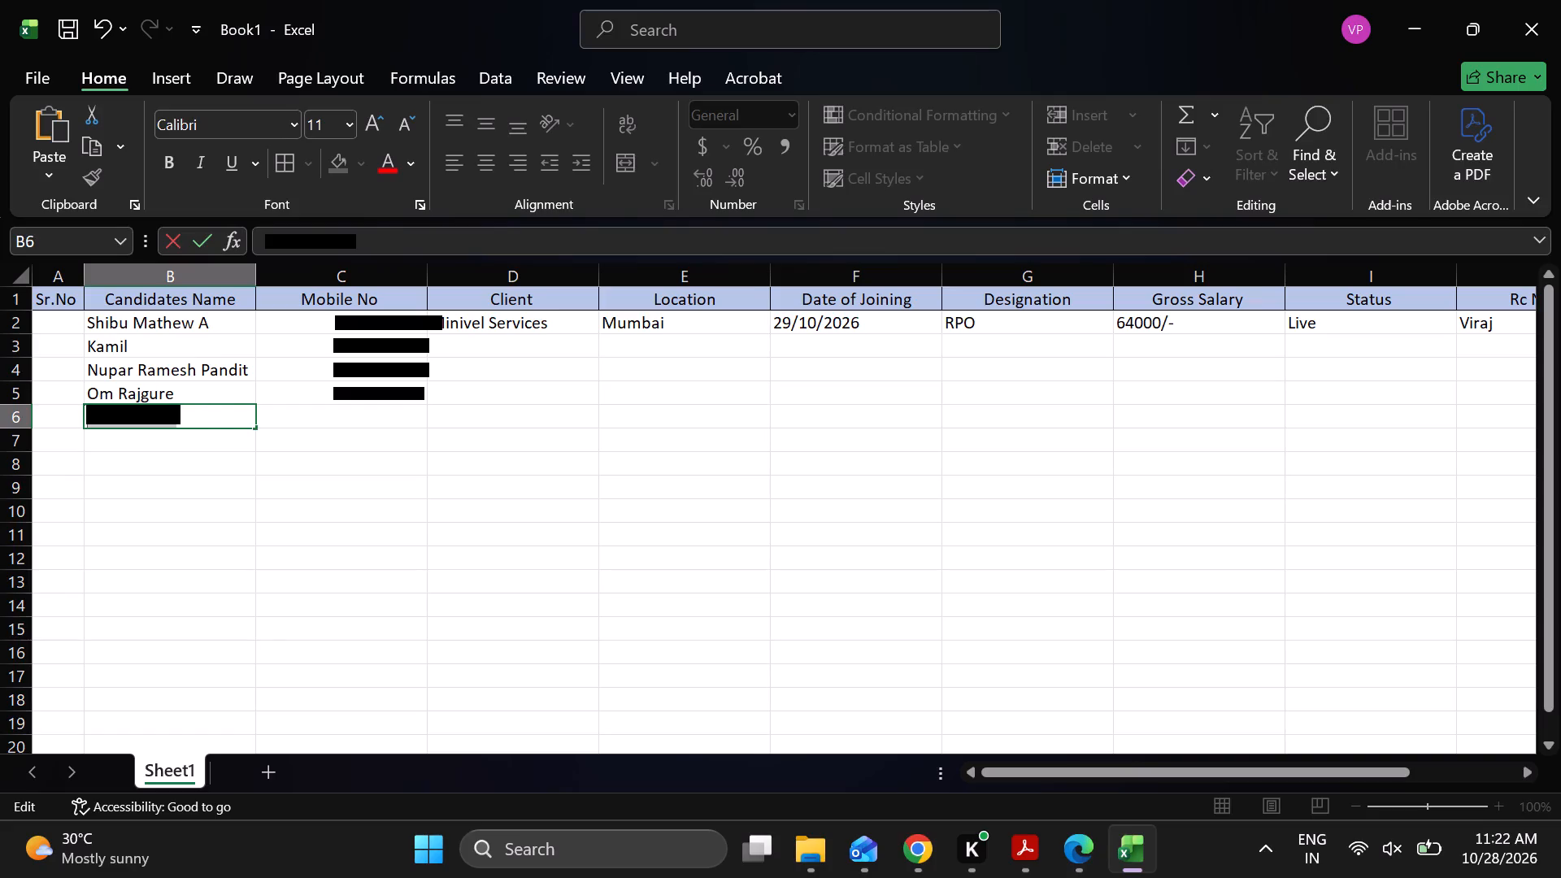
Paste the fifth candidate's mobile number into cell C6 of the Mobile No column.
left_click(312, 419)
key("ctrl+v")
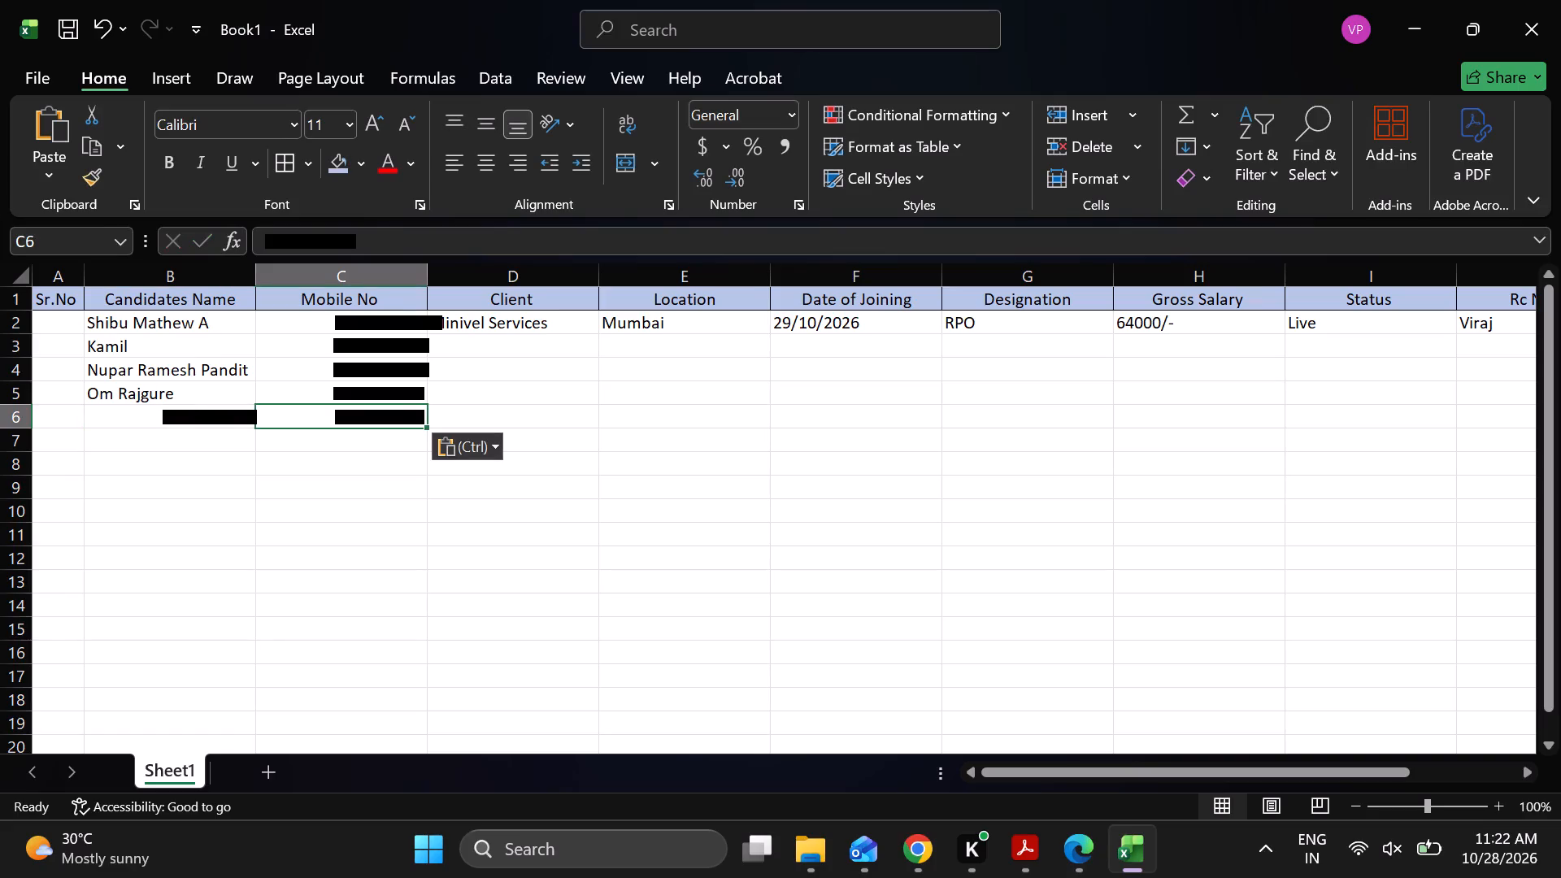
Replace the misplaced number in cell B6 of the Candidates Name column with the fifth candidate's full name.
triple_click(250, 409)
left_click_drag(250, 409, 163, 415)
key("BackSpace")
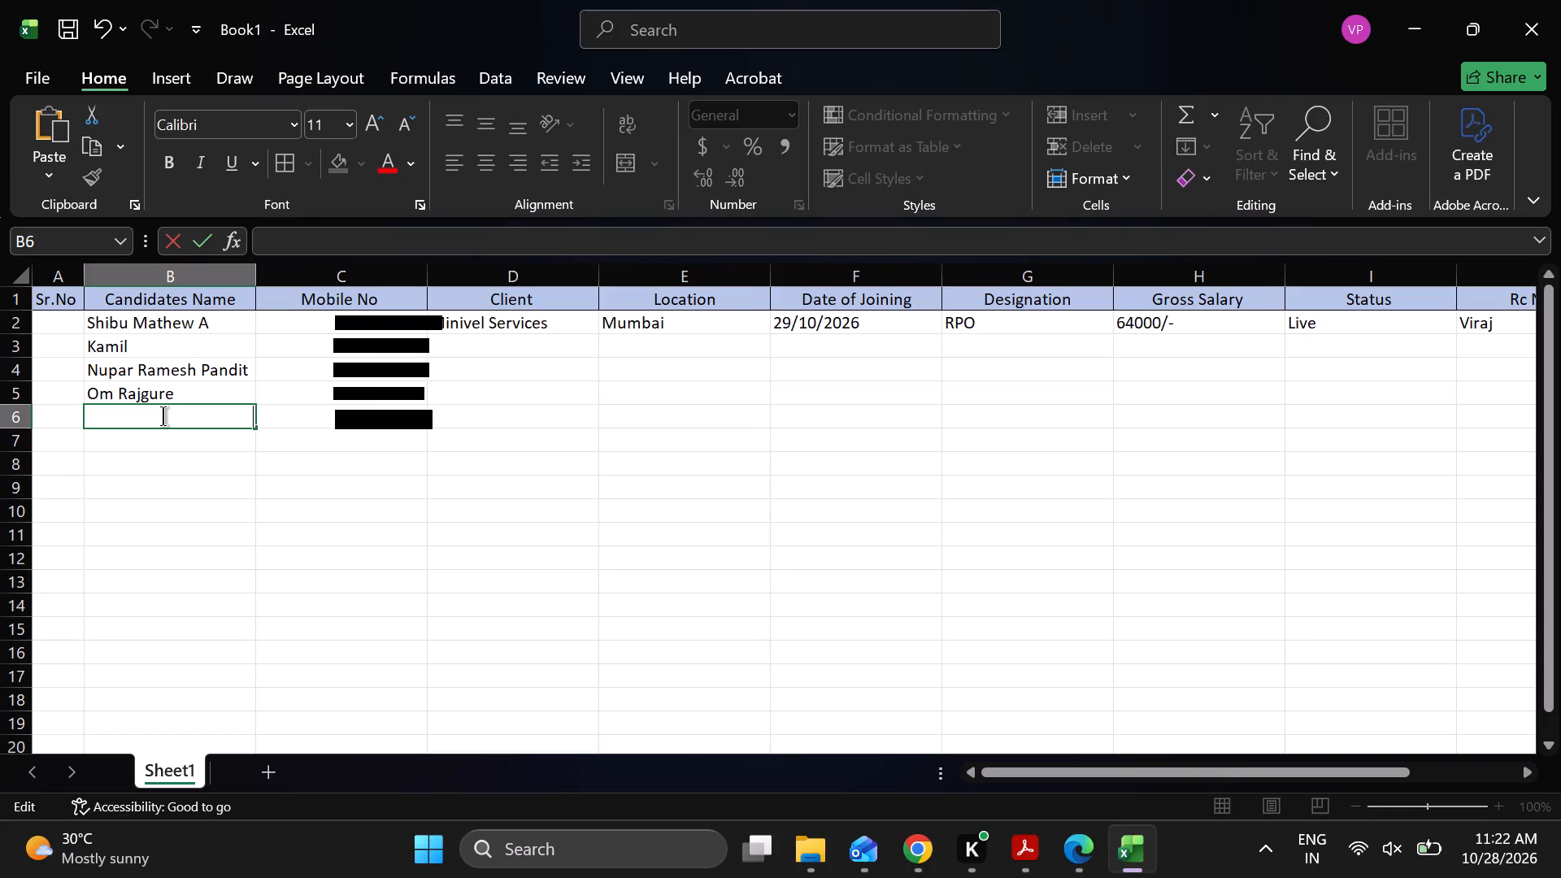
left_click(163, 415)
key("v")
key("BackSpace")
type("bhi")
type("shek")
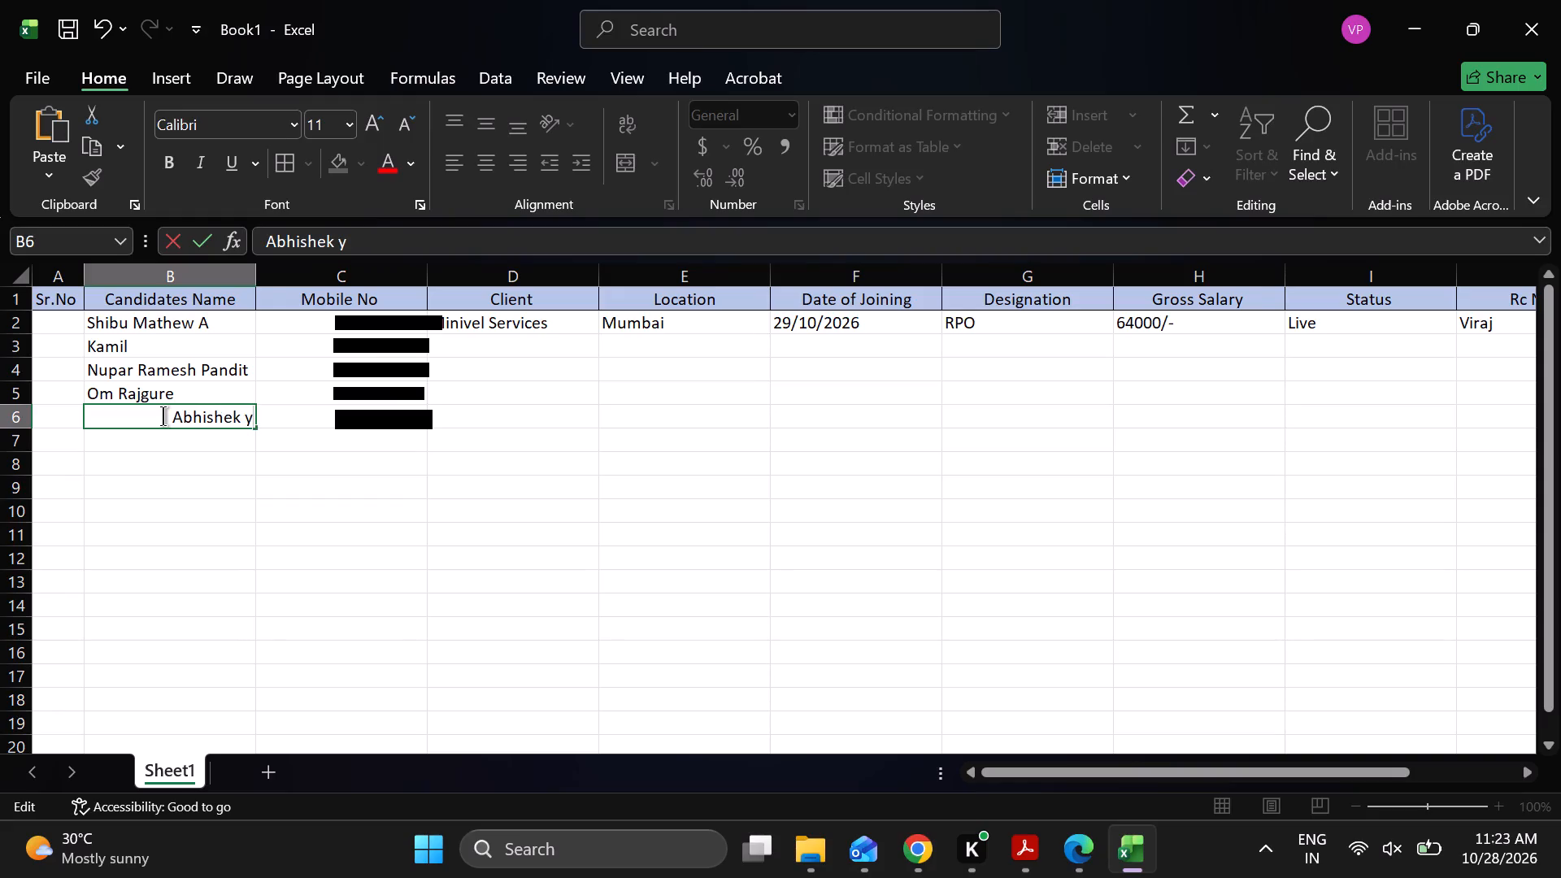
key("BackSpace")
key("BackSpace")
Enter the sixth candidate's full name in cell B7 of the Candidates Name column.
left_click(174, 438)
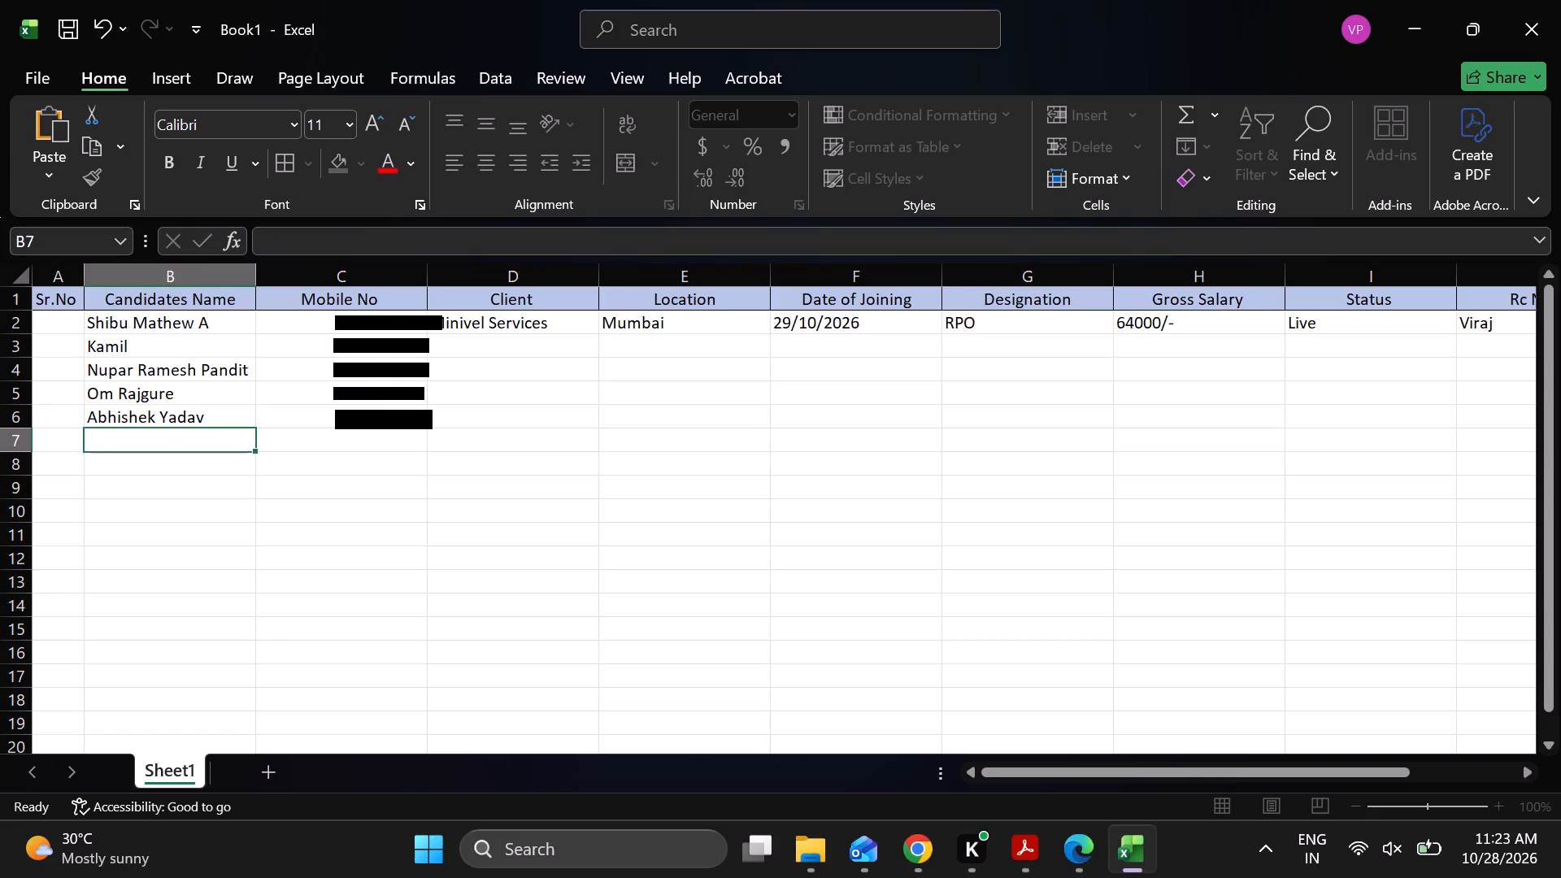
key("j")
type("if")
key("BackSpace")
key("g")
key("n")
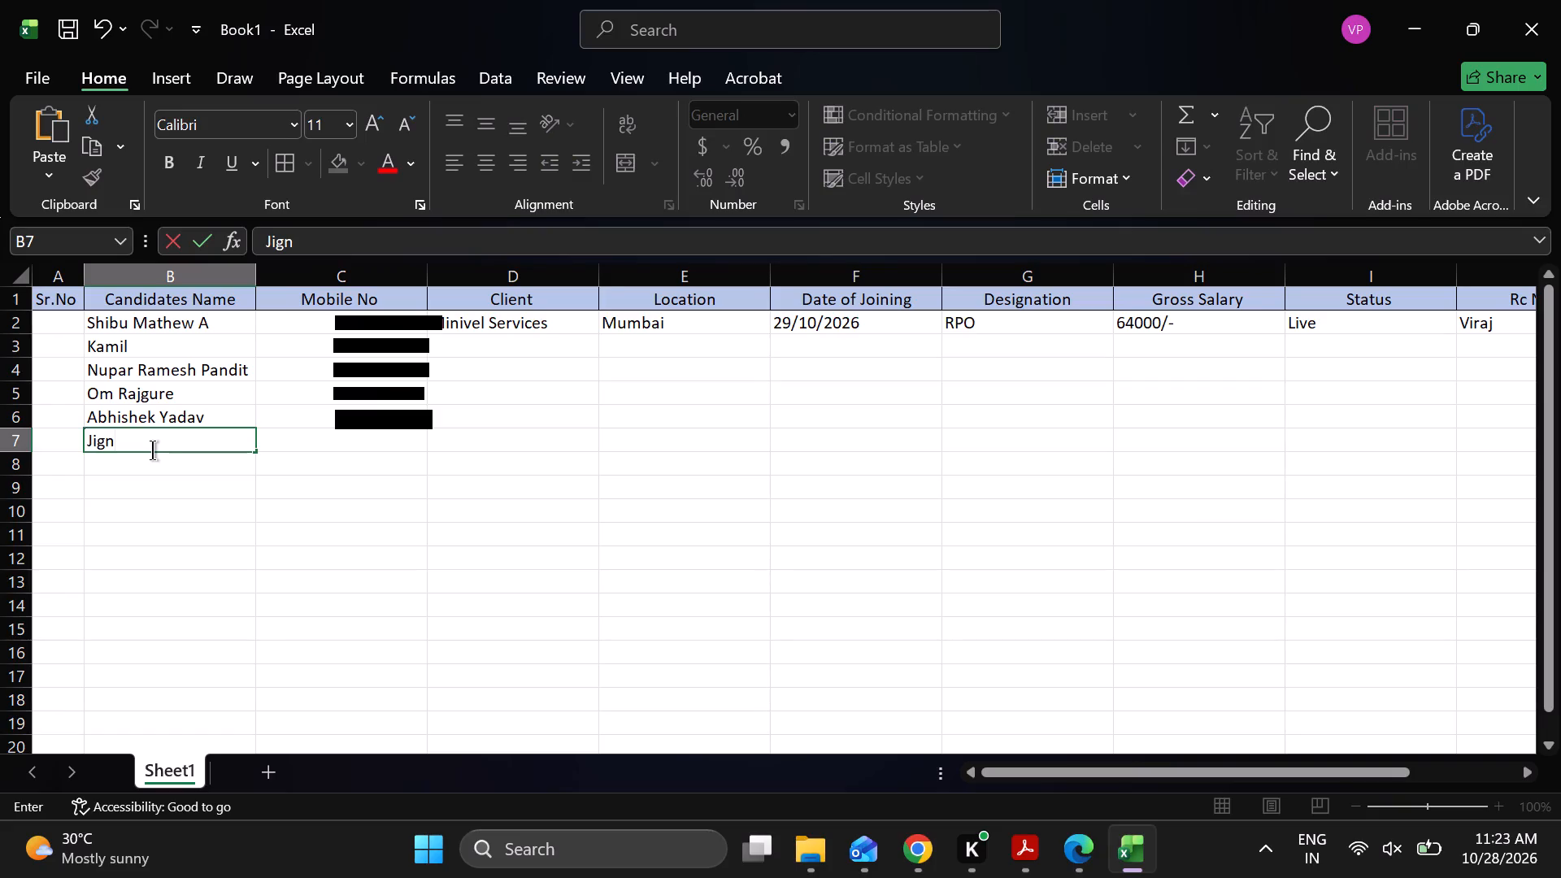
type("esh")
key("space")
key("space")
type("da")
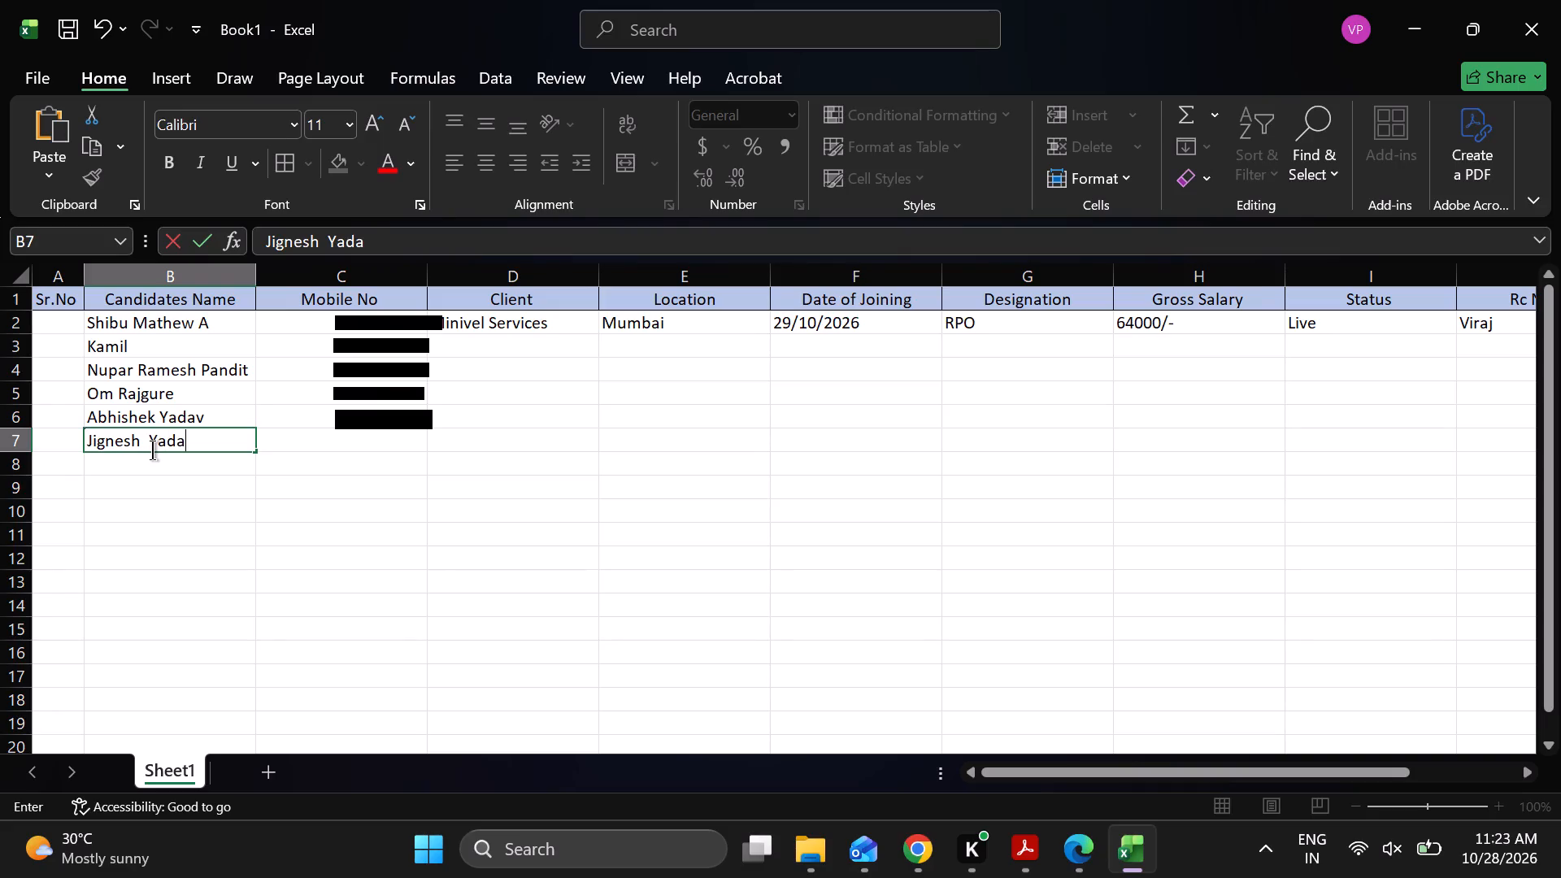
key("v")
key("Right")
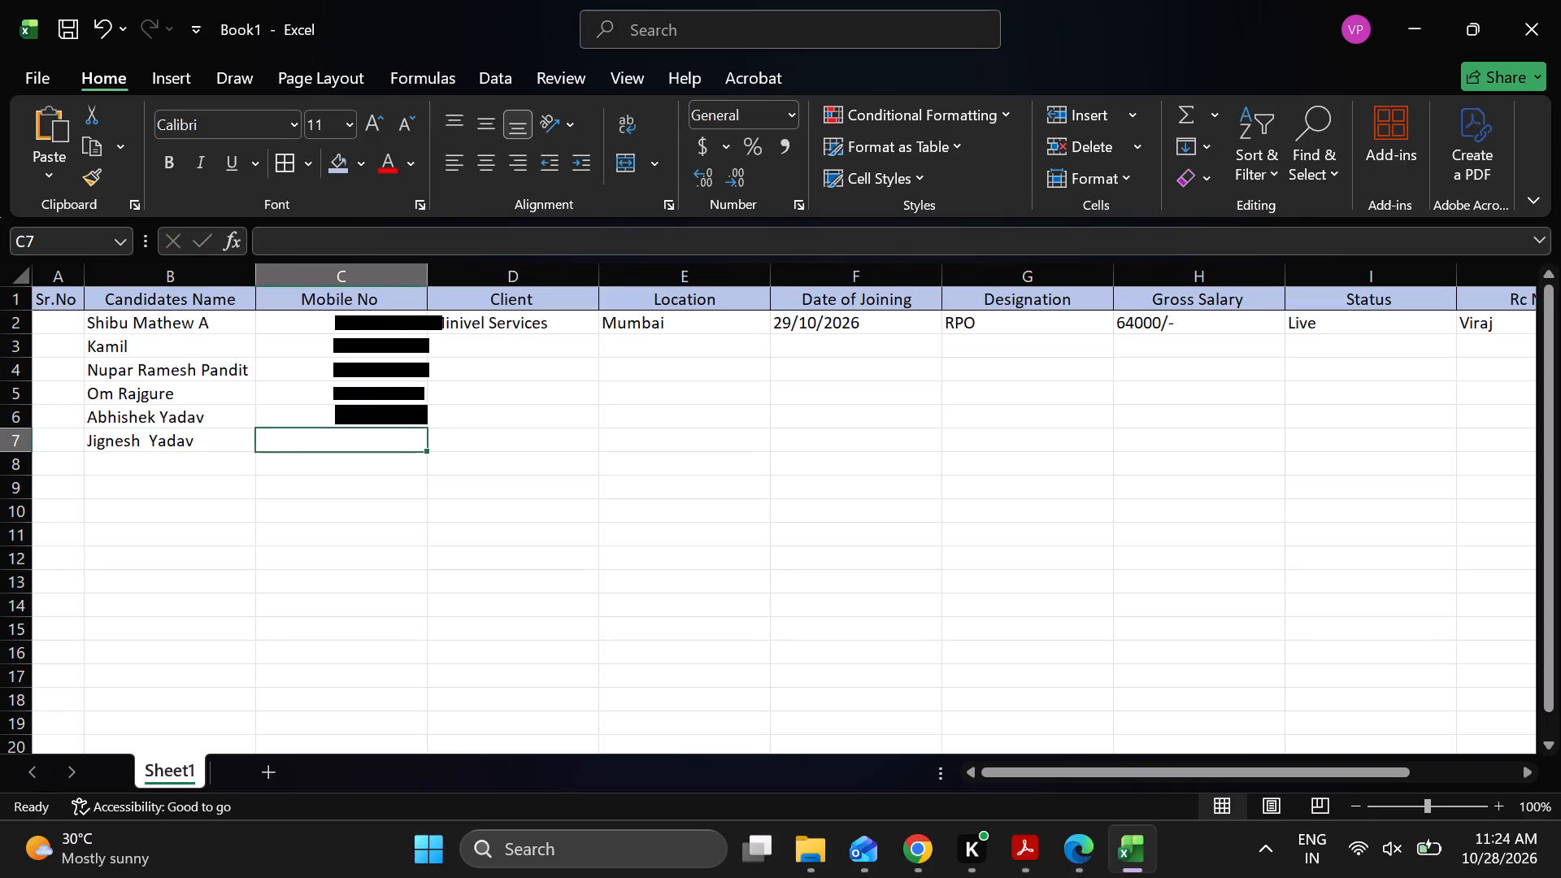
Enter the sixth candidate's mobile number in cell C7 of the Mobile No column.
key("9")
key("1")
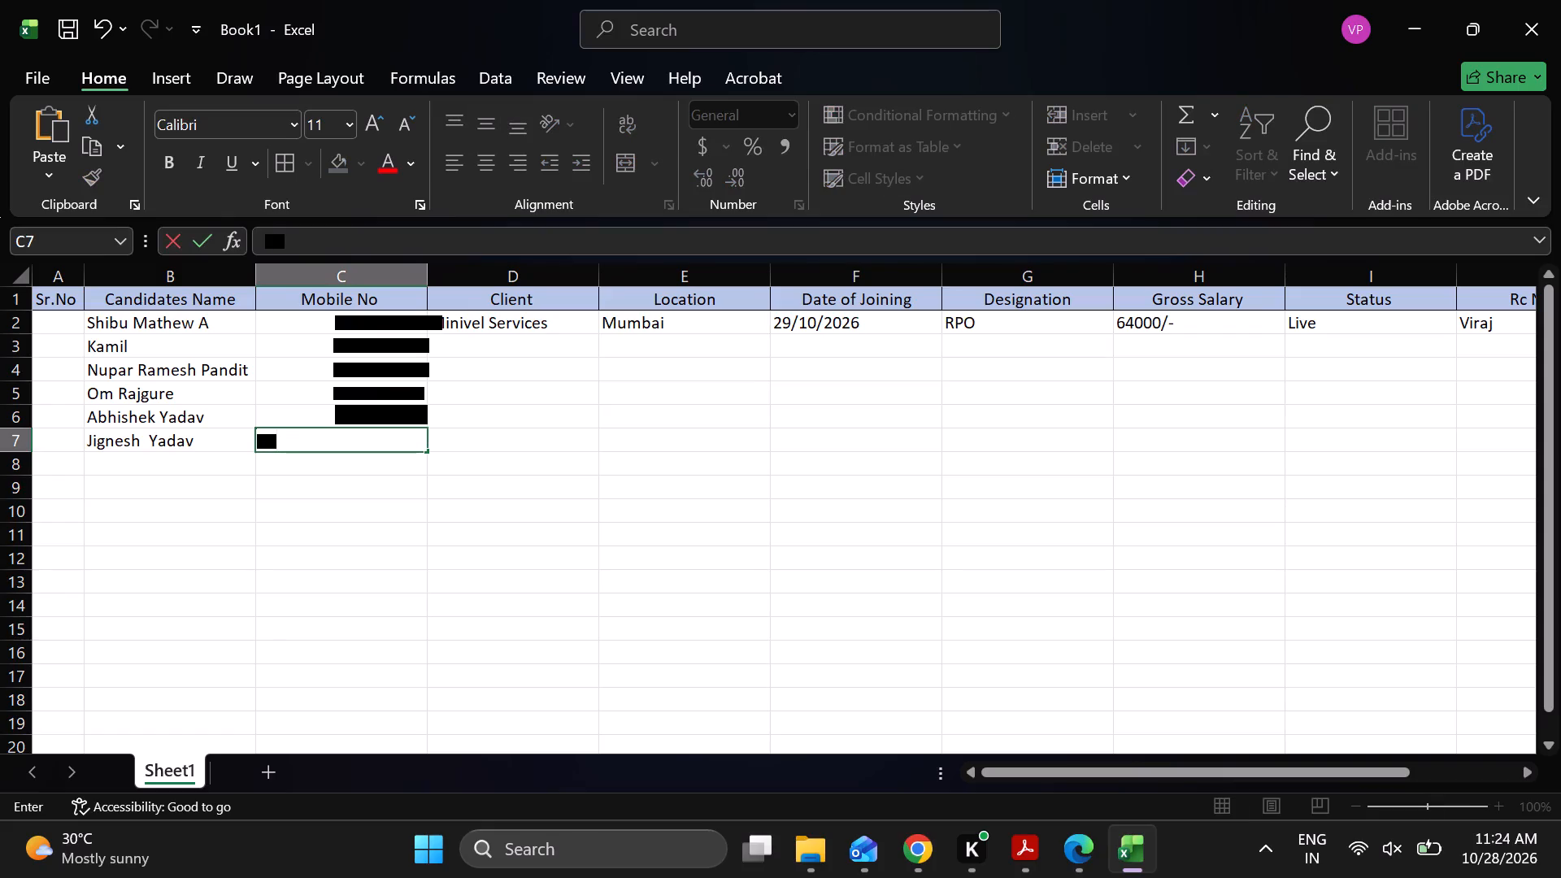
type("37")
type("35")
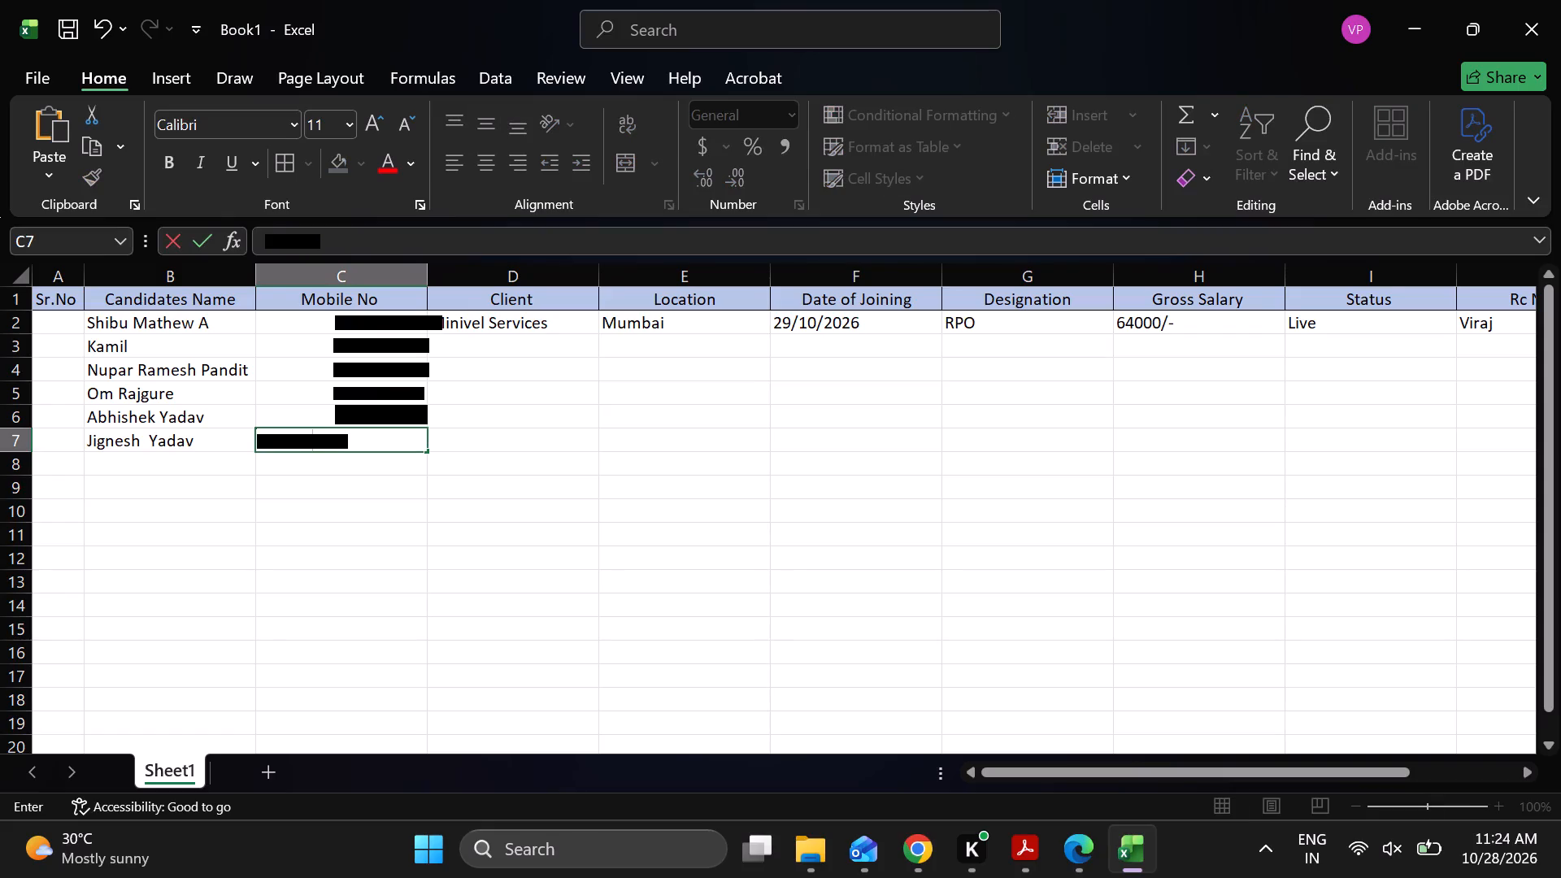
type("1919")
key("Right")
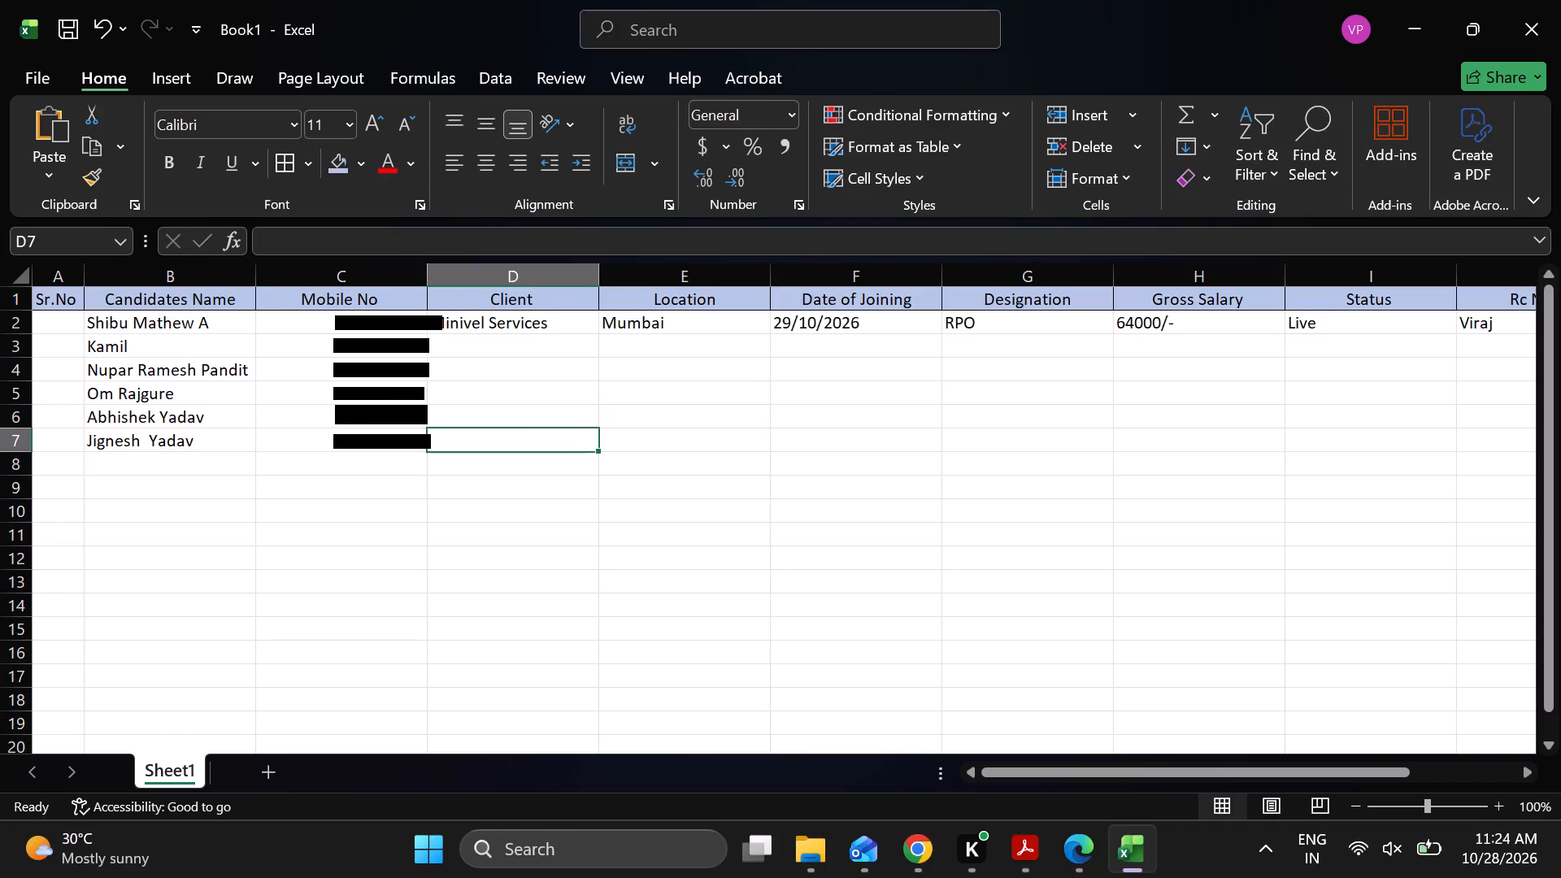
Fill the client Minivel Services from cell D2 down through D7 for the remaining candidates.
left_click(494, 325)
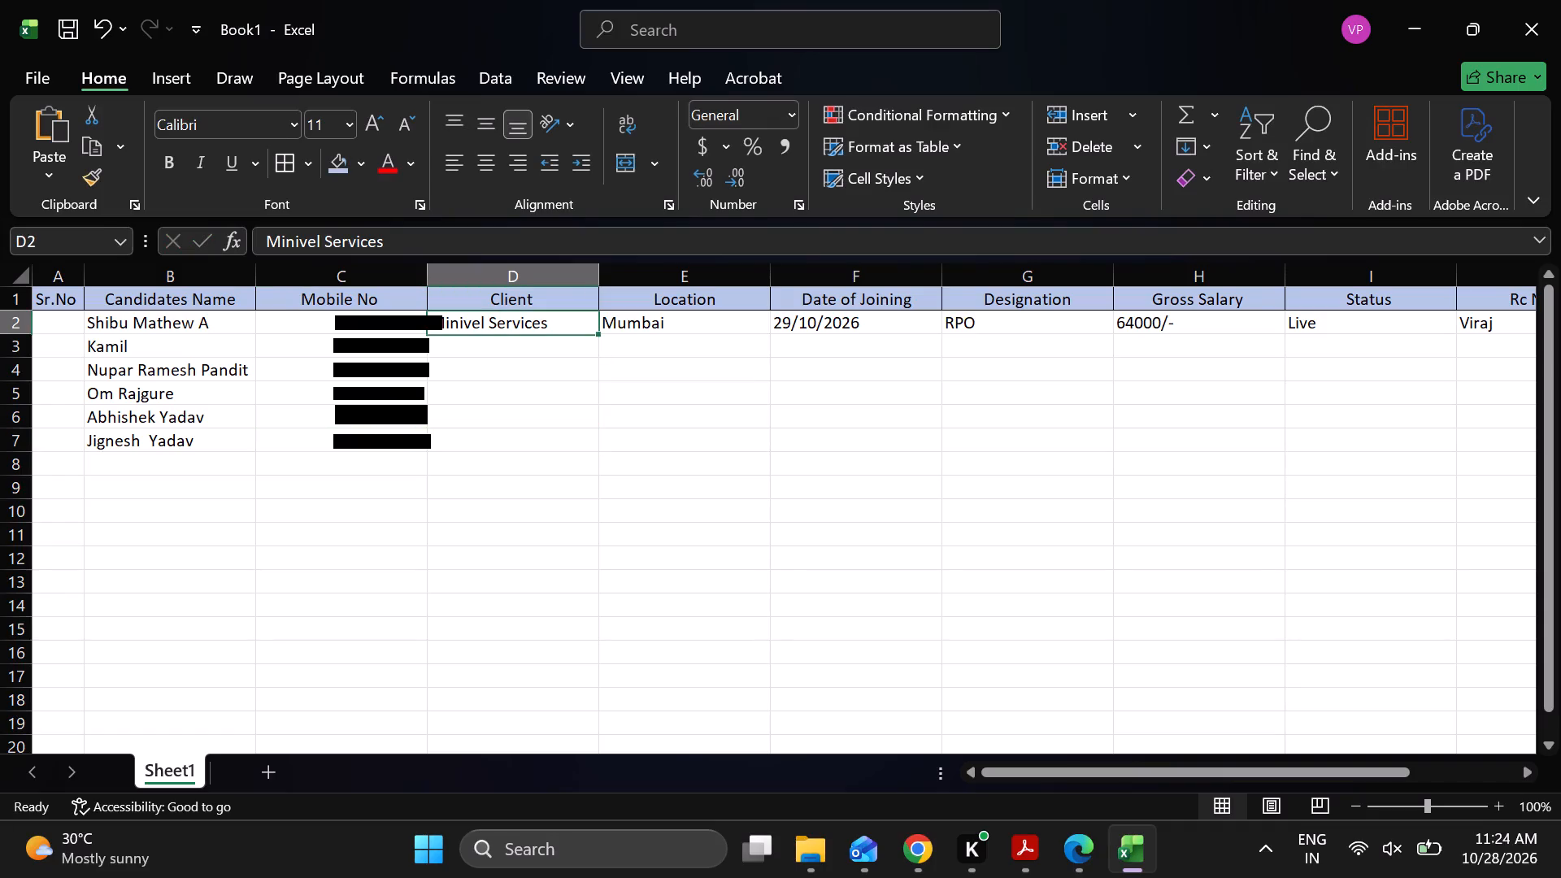
left_click_drag(598, 329, 585, 454)
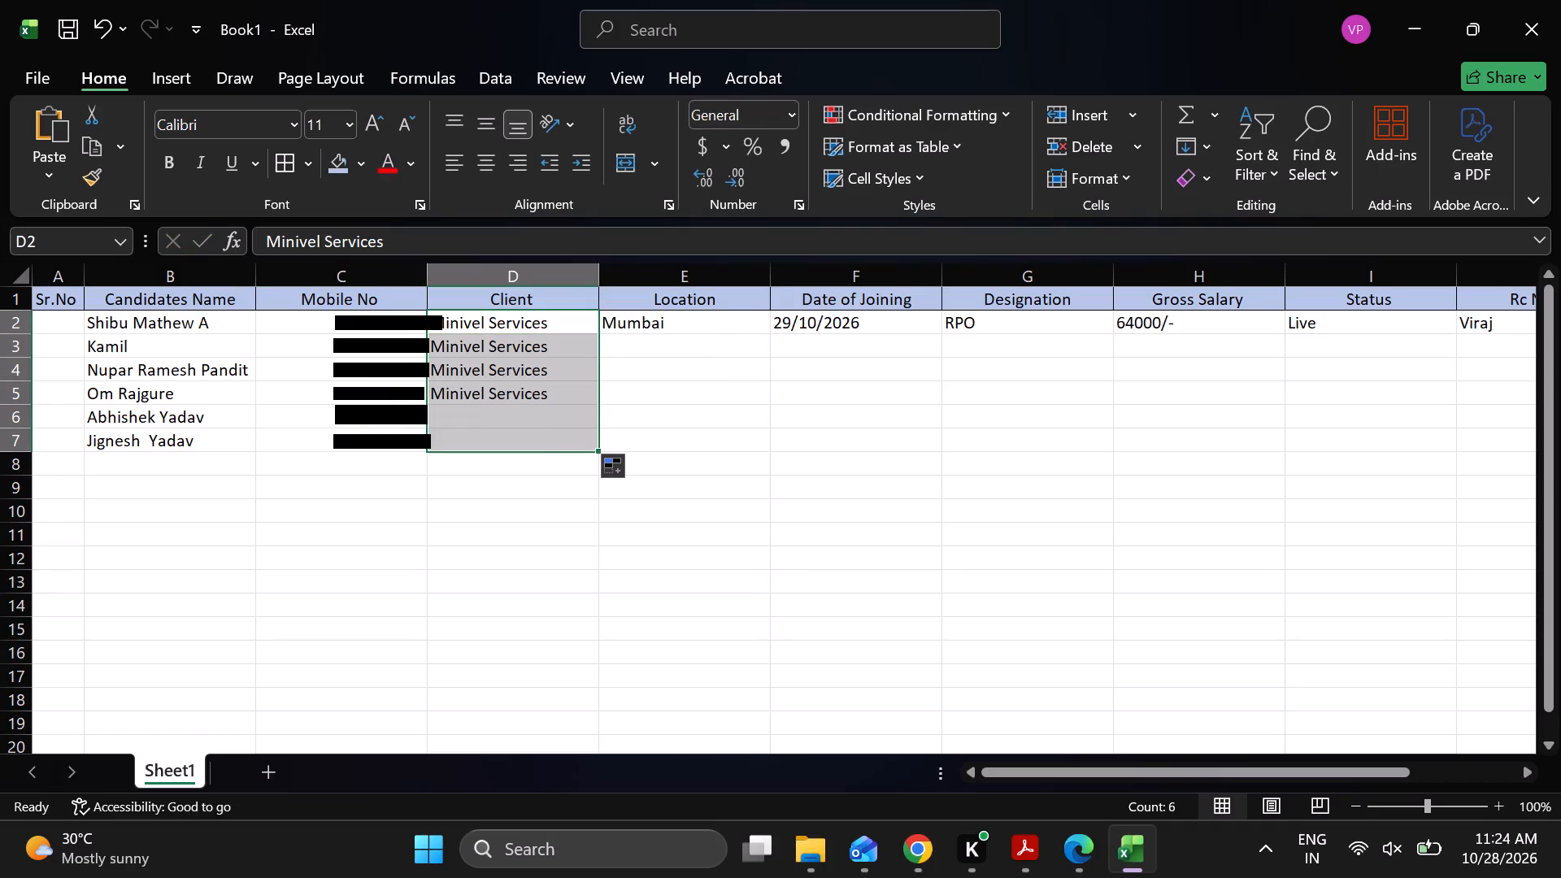
left_click(667, 402)
Enter Malad as the sixth candidate's location in cell E7.
left_click(641, 332)
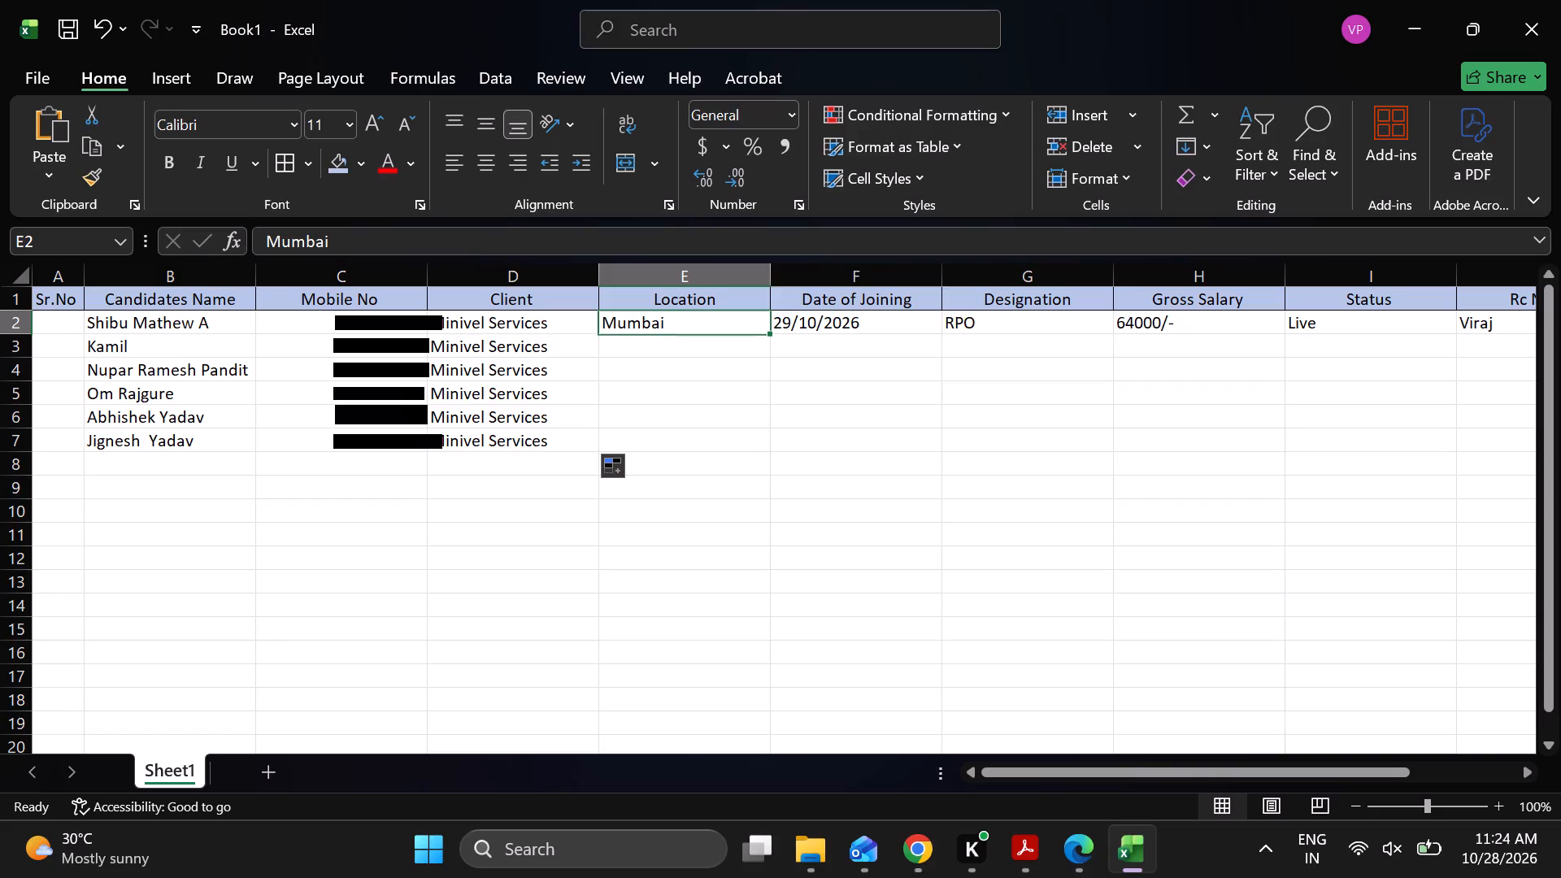
left_click(672, 444)
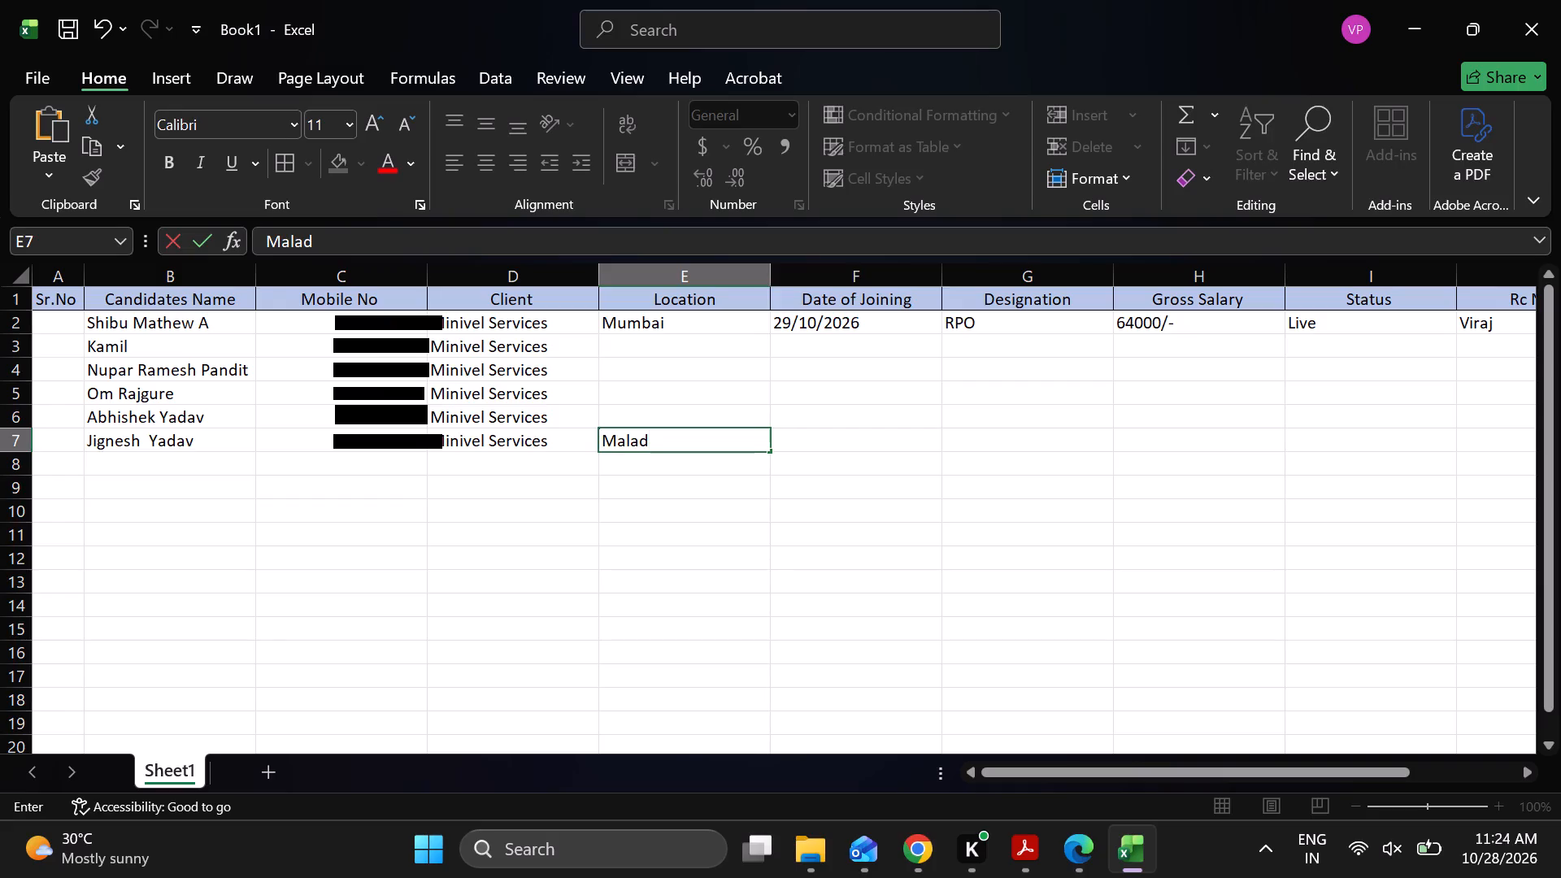
Enter 1/10/2026 as the sixth candidate's date of joining in cell F7.
left_click(830, 447)
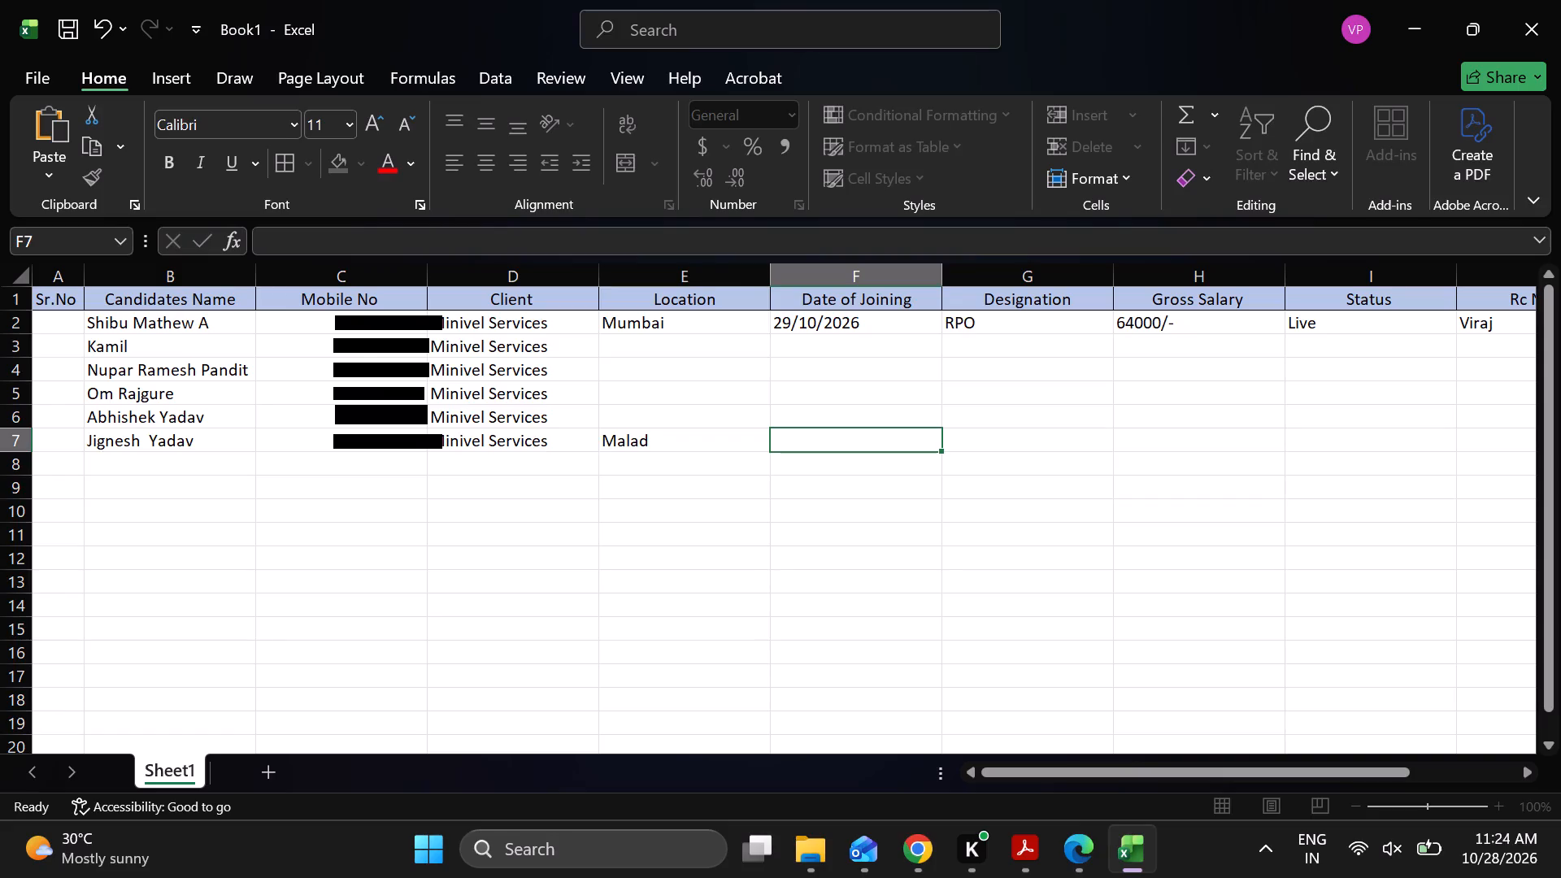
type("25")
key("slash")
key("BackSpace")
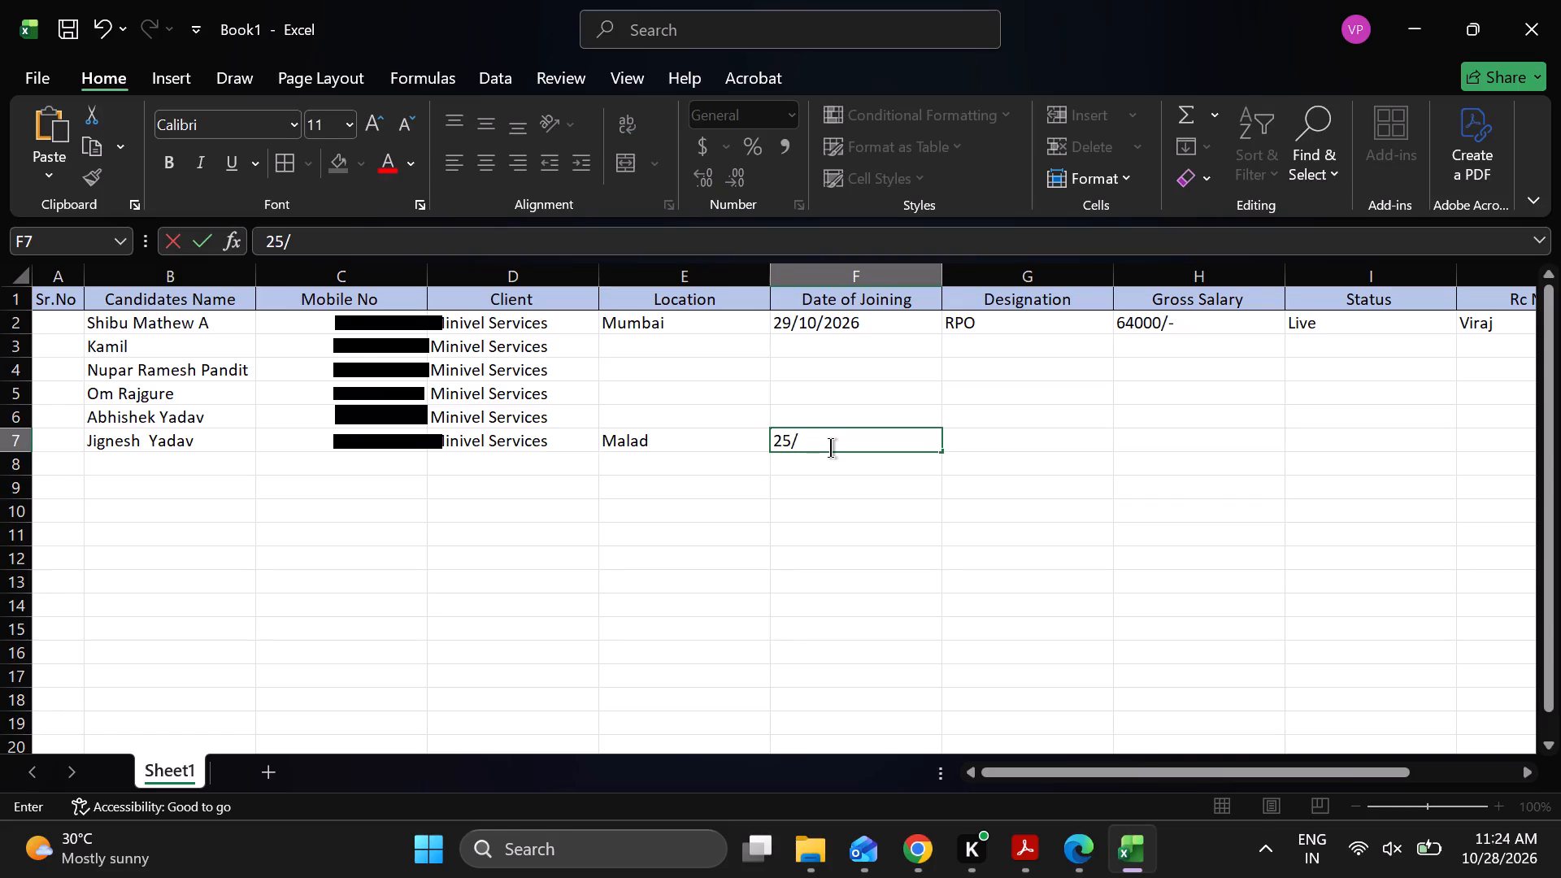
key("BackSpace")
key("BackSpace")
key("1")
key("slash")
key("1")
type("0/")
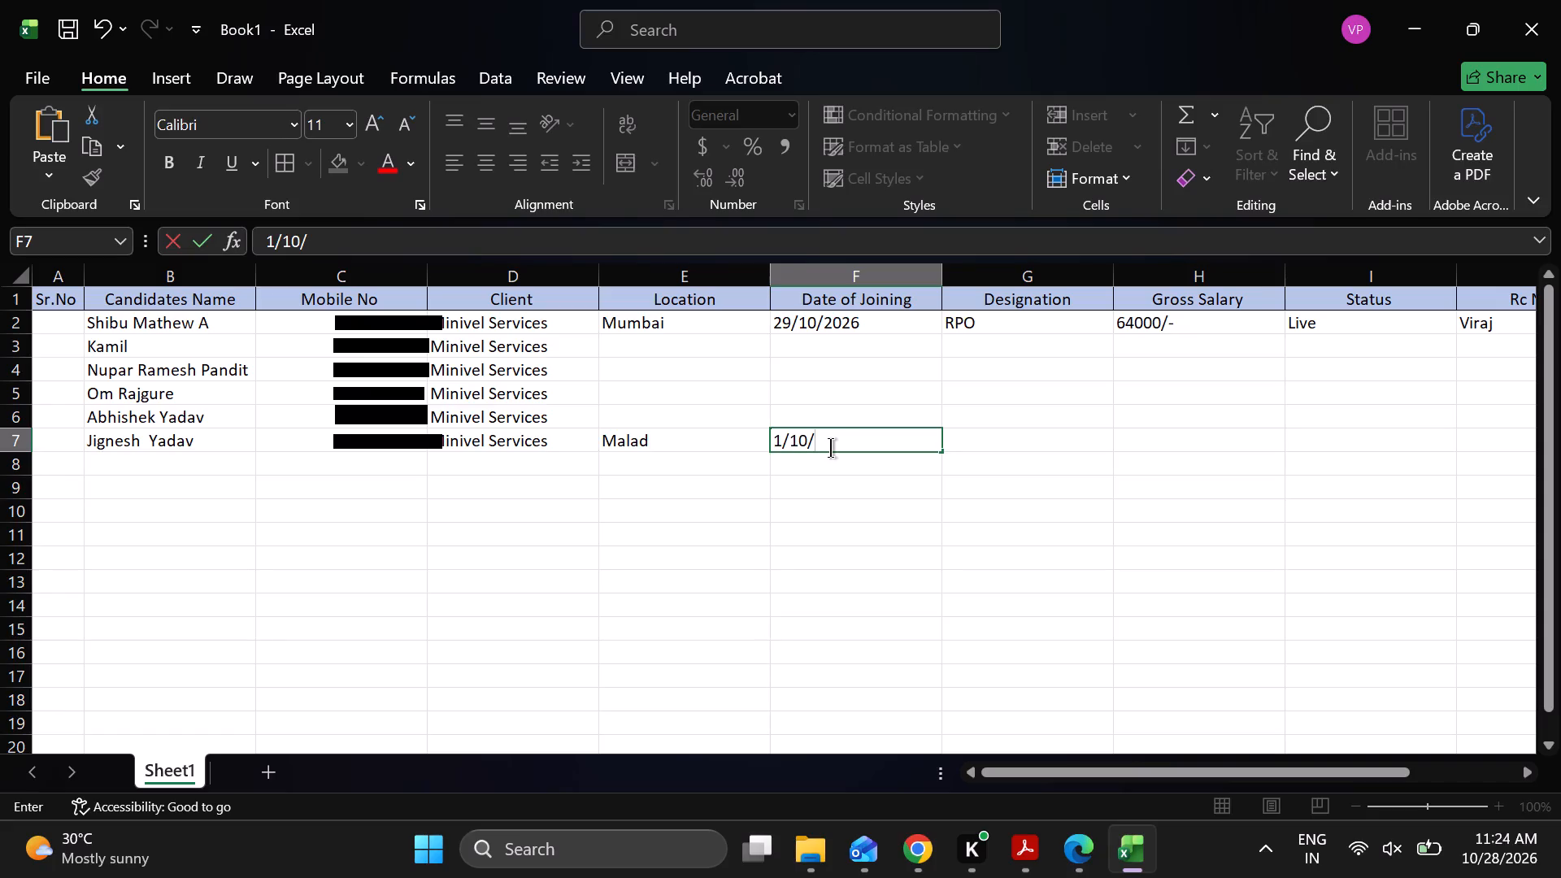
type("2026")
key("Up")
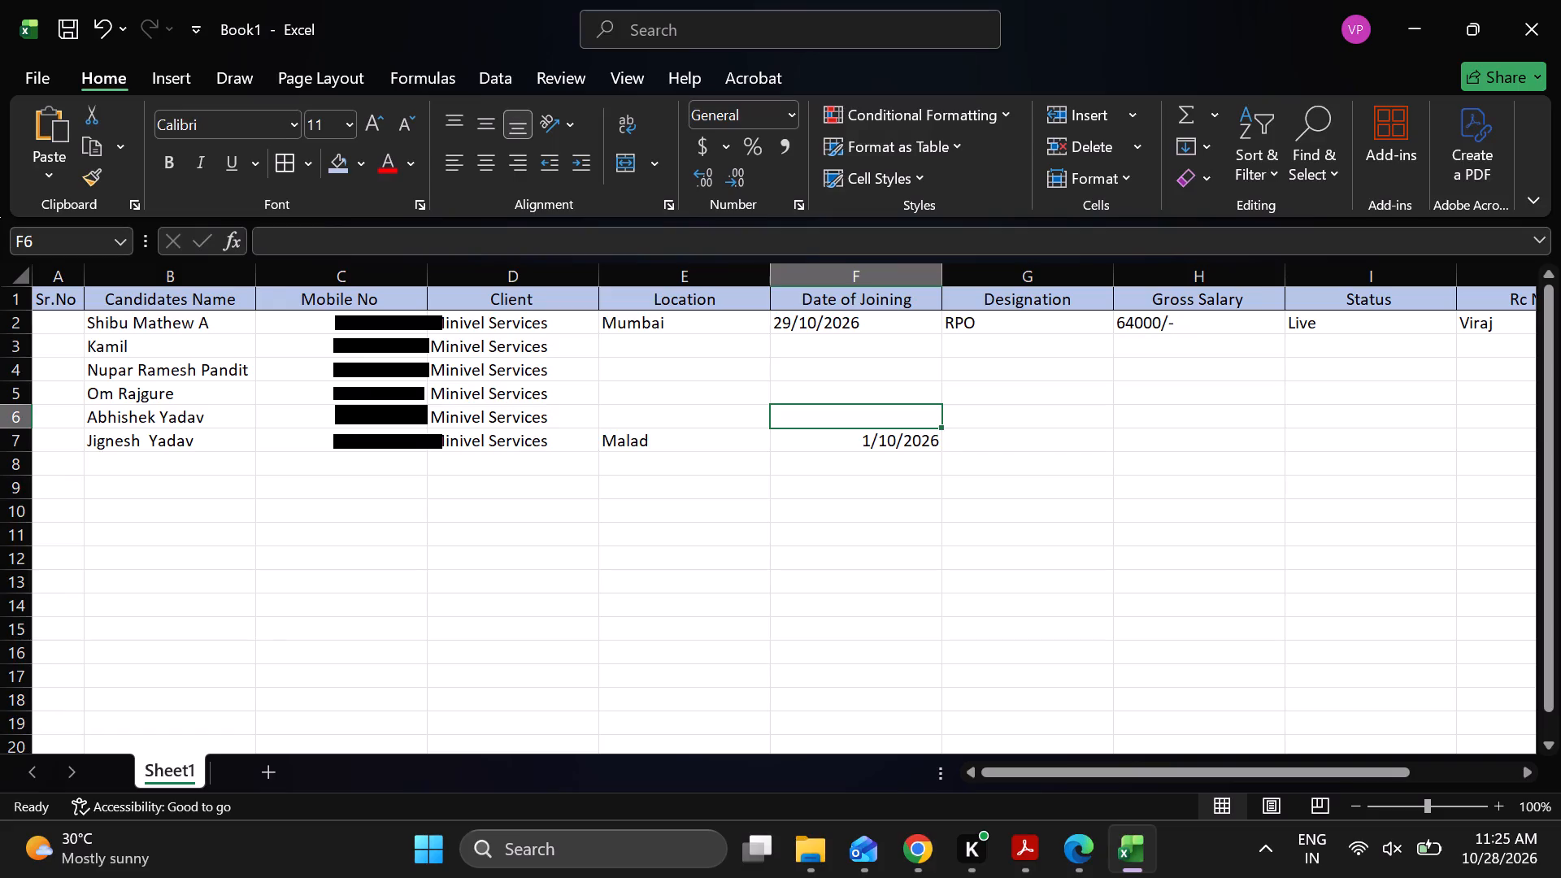
Enter 10/10/2026 as the fifth candidate's date of joining in cell F6.
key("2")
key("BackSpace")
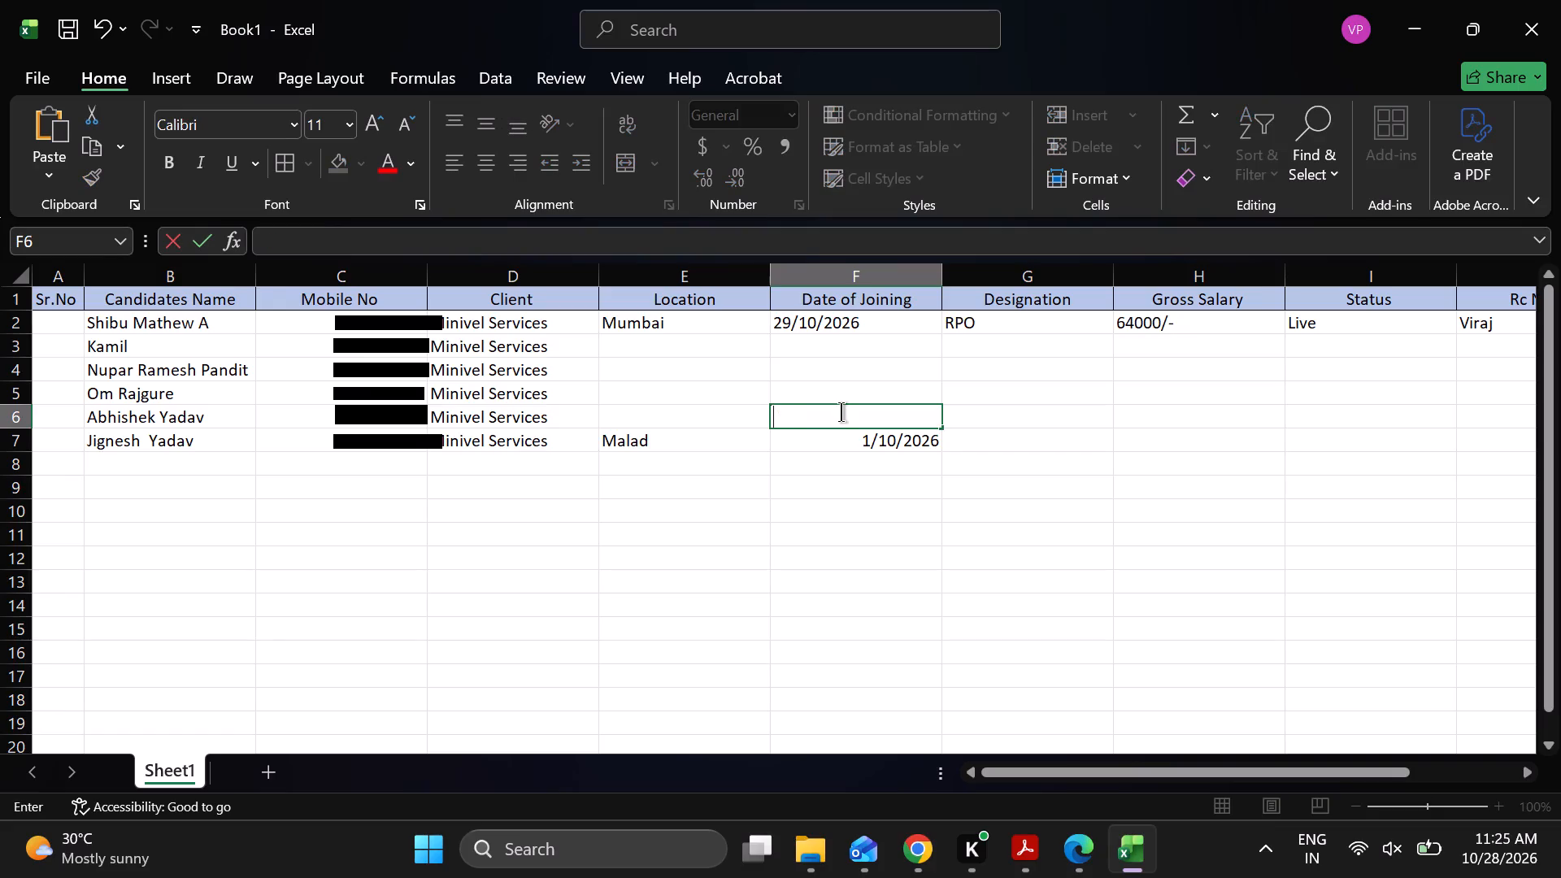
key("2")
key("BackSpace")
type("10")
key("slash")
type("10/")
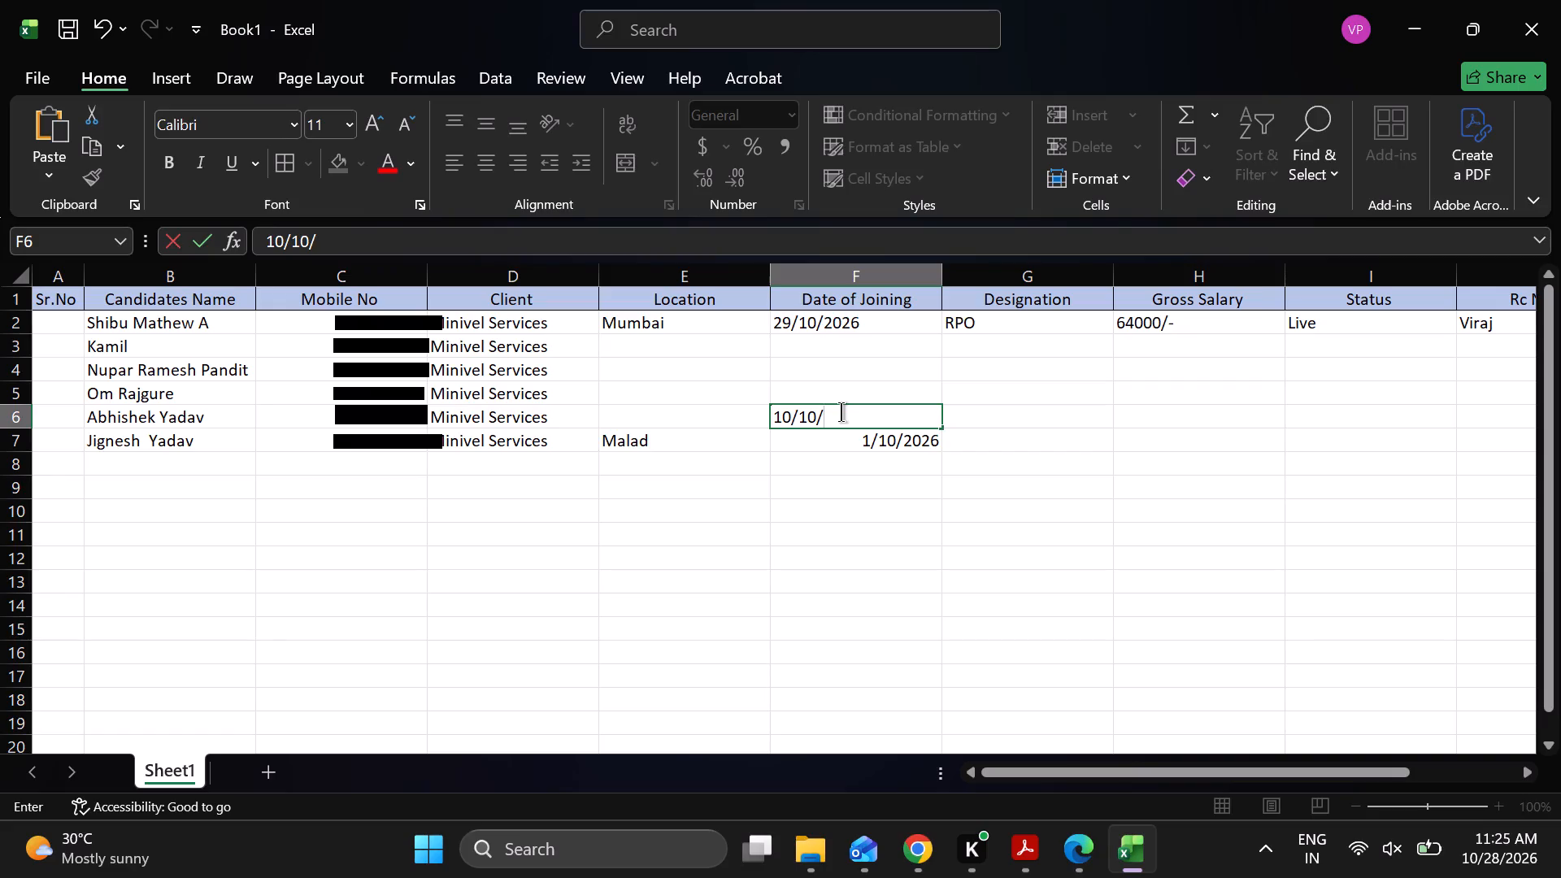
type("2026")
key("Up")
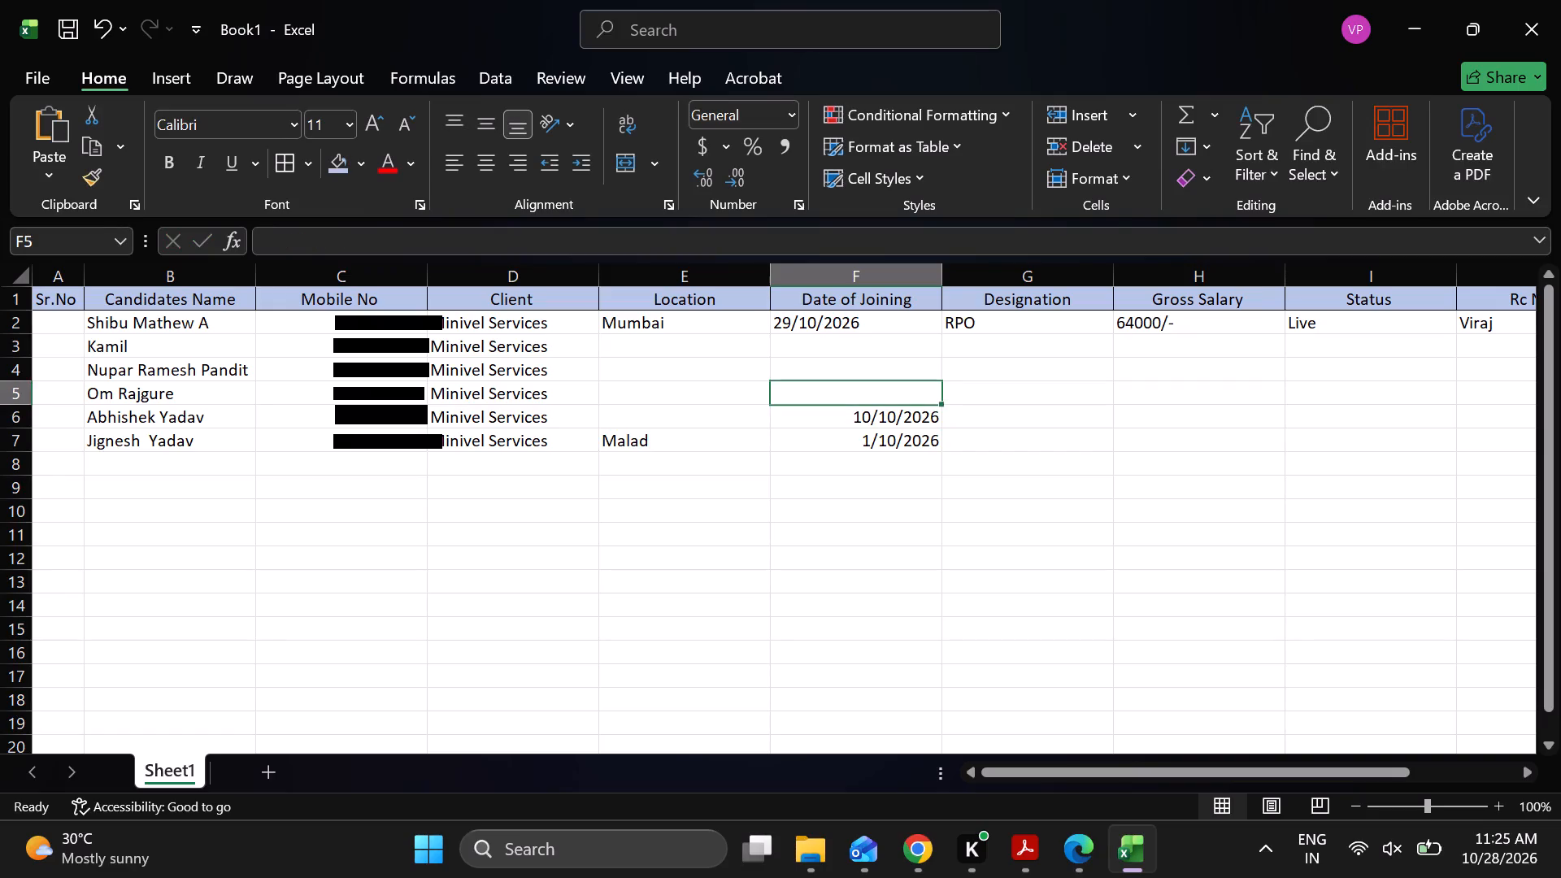
Copy the 10/10/2026 date of joining from cell F6 into the third candidate's cell F4.
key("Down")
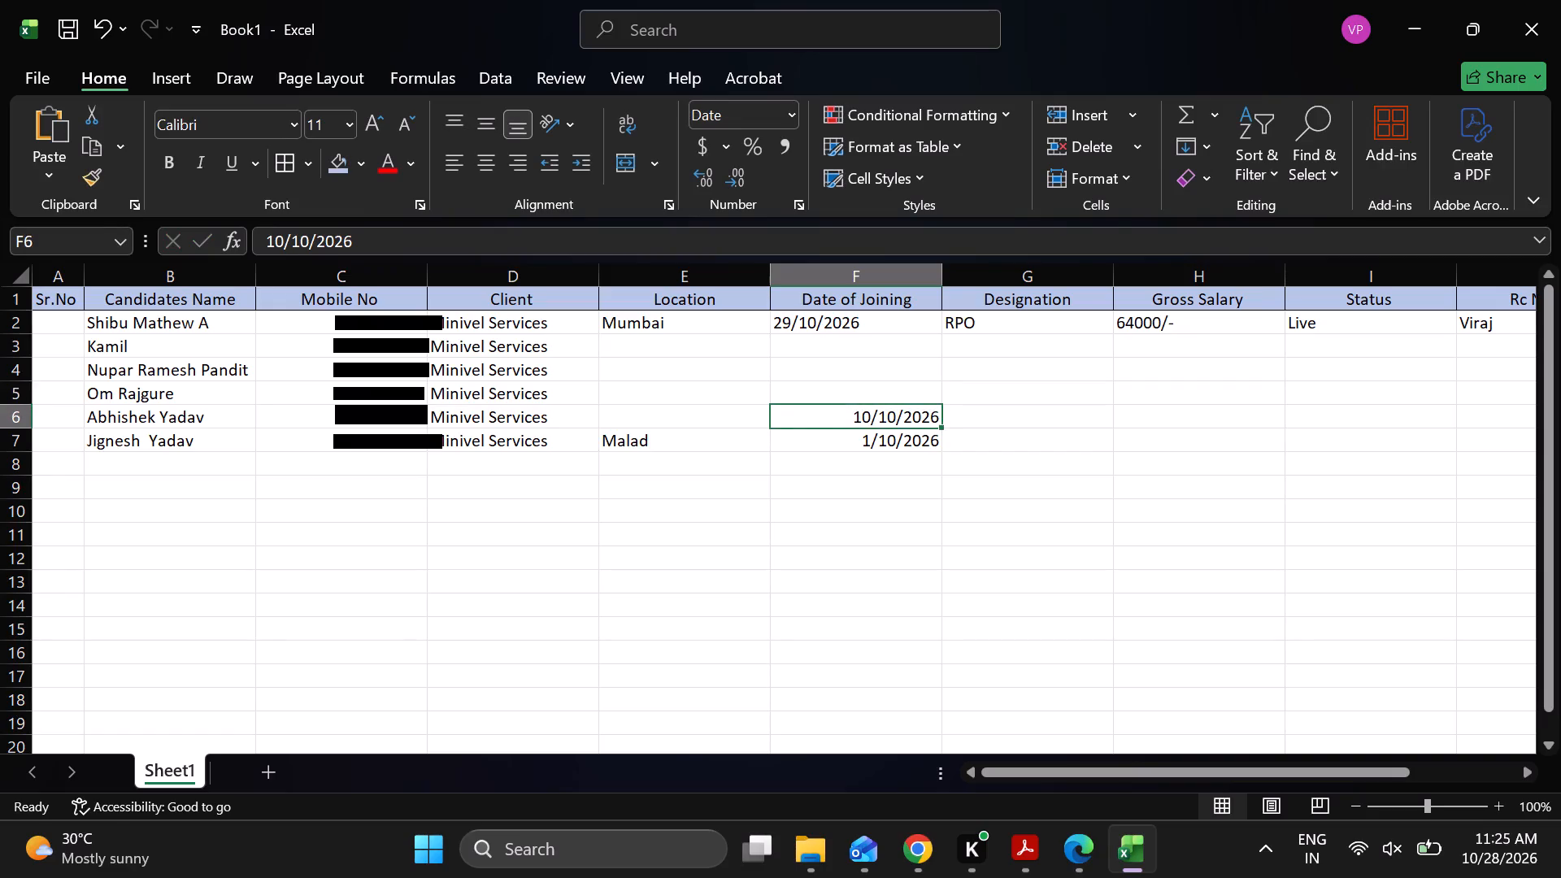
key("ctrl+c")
scroll(860, 404, "down", 1)
scroll(862, 403, "up", 1)
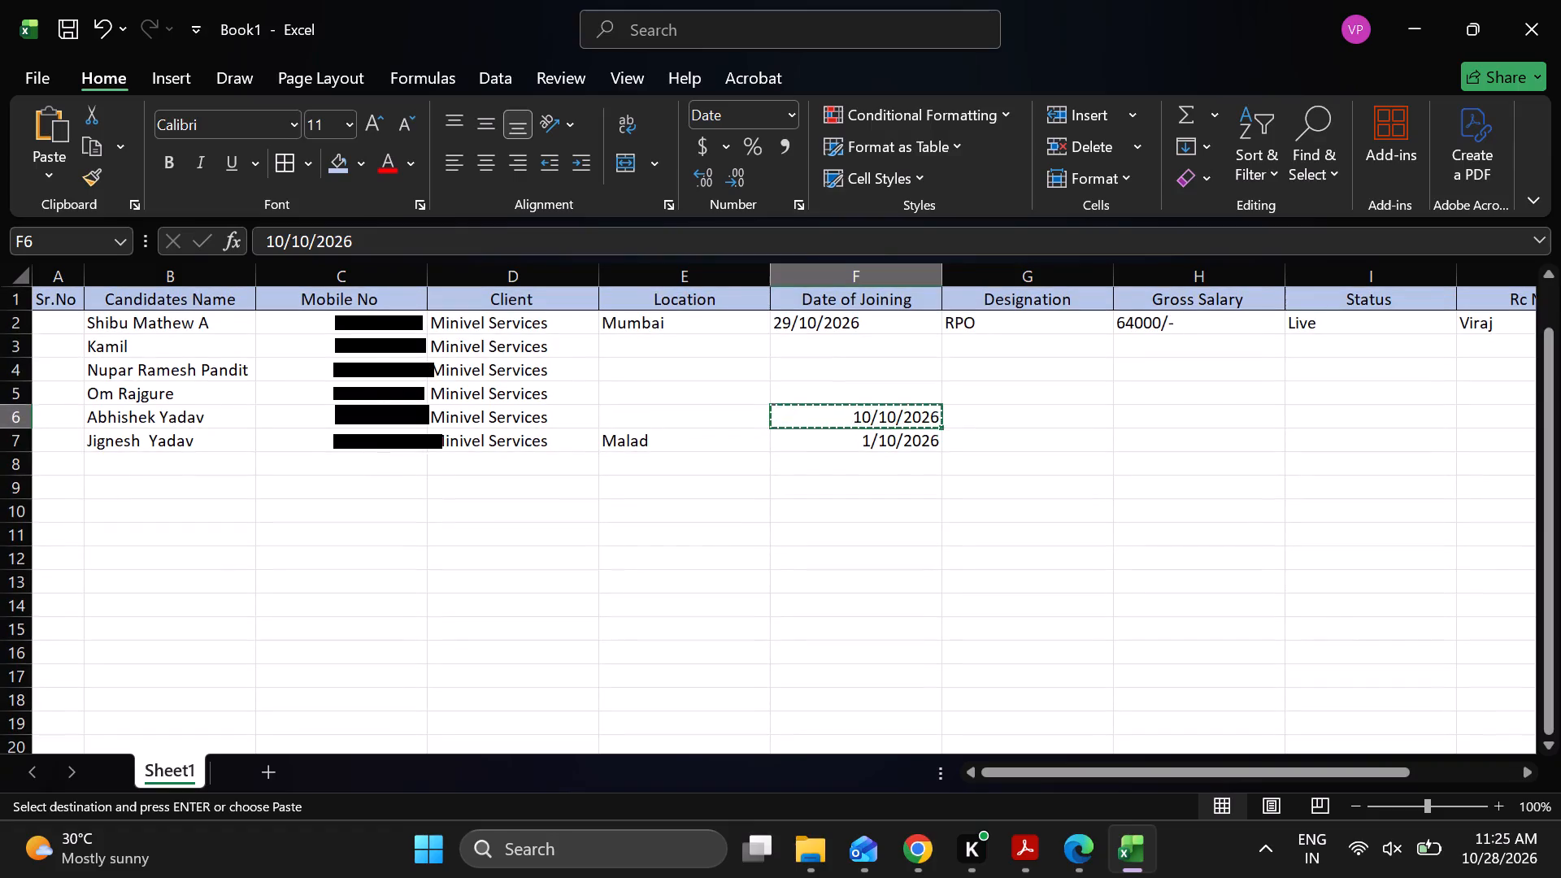
left_click(859, 372)
key("ctrl+v")
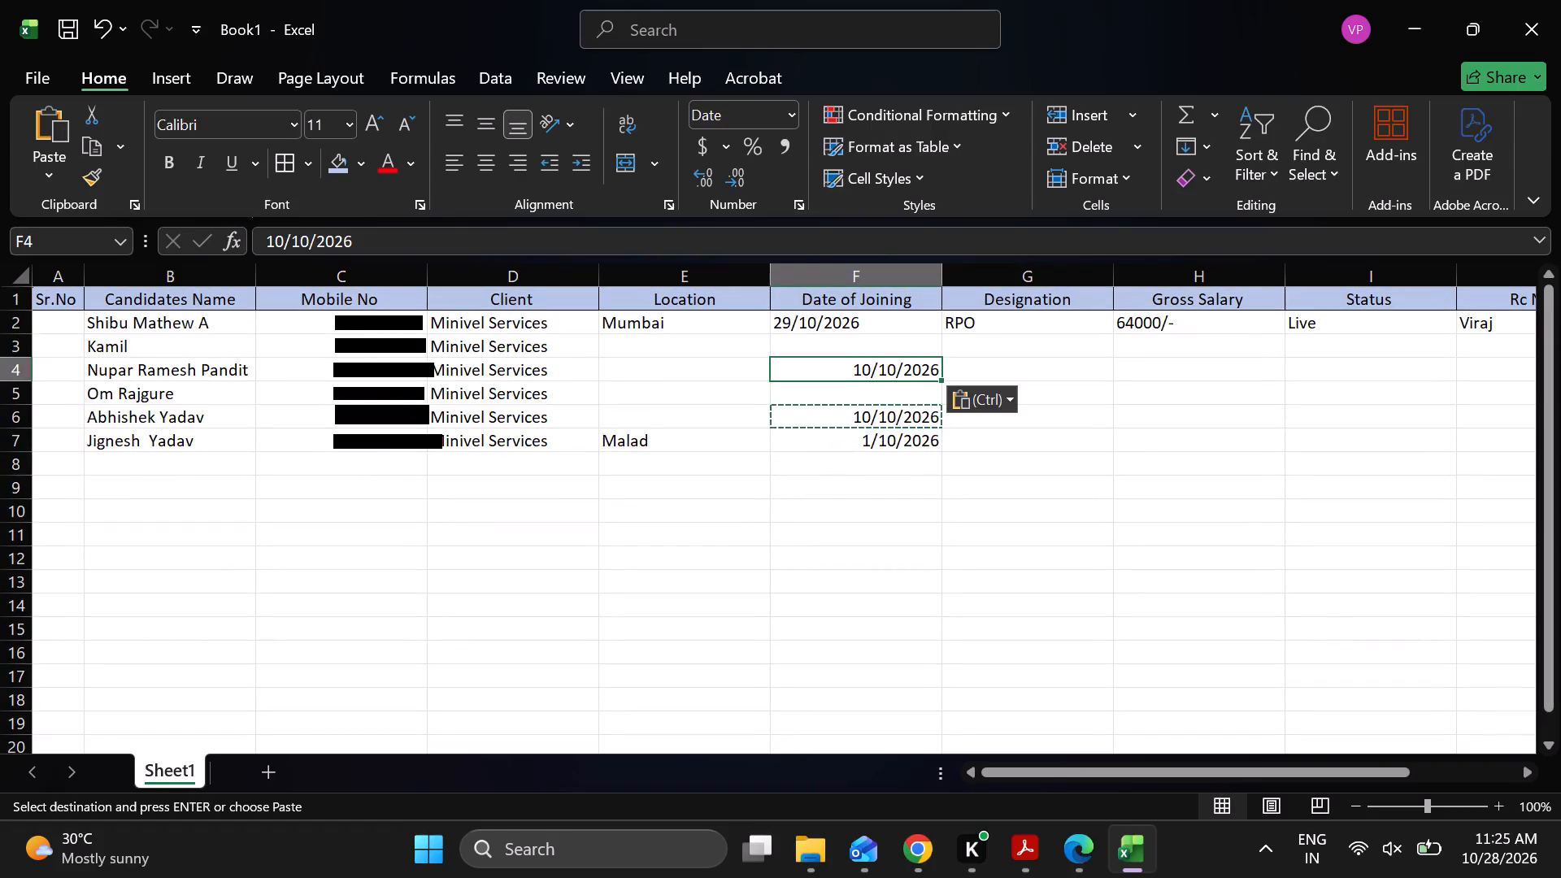
Enter 13/10/2026 as the fourth candidate's date of joining in cell F5.
left_click(863, 402)
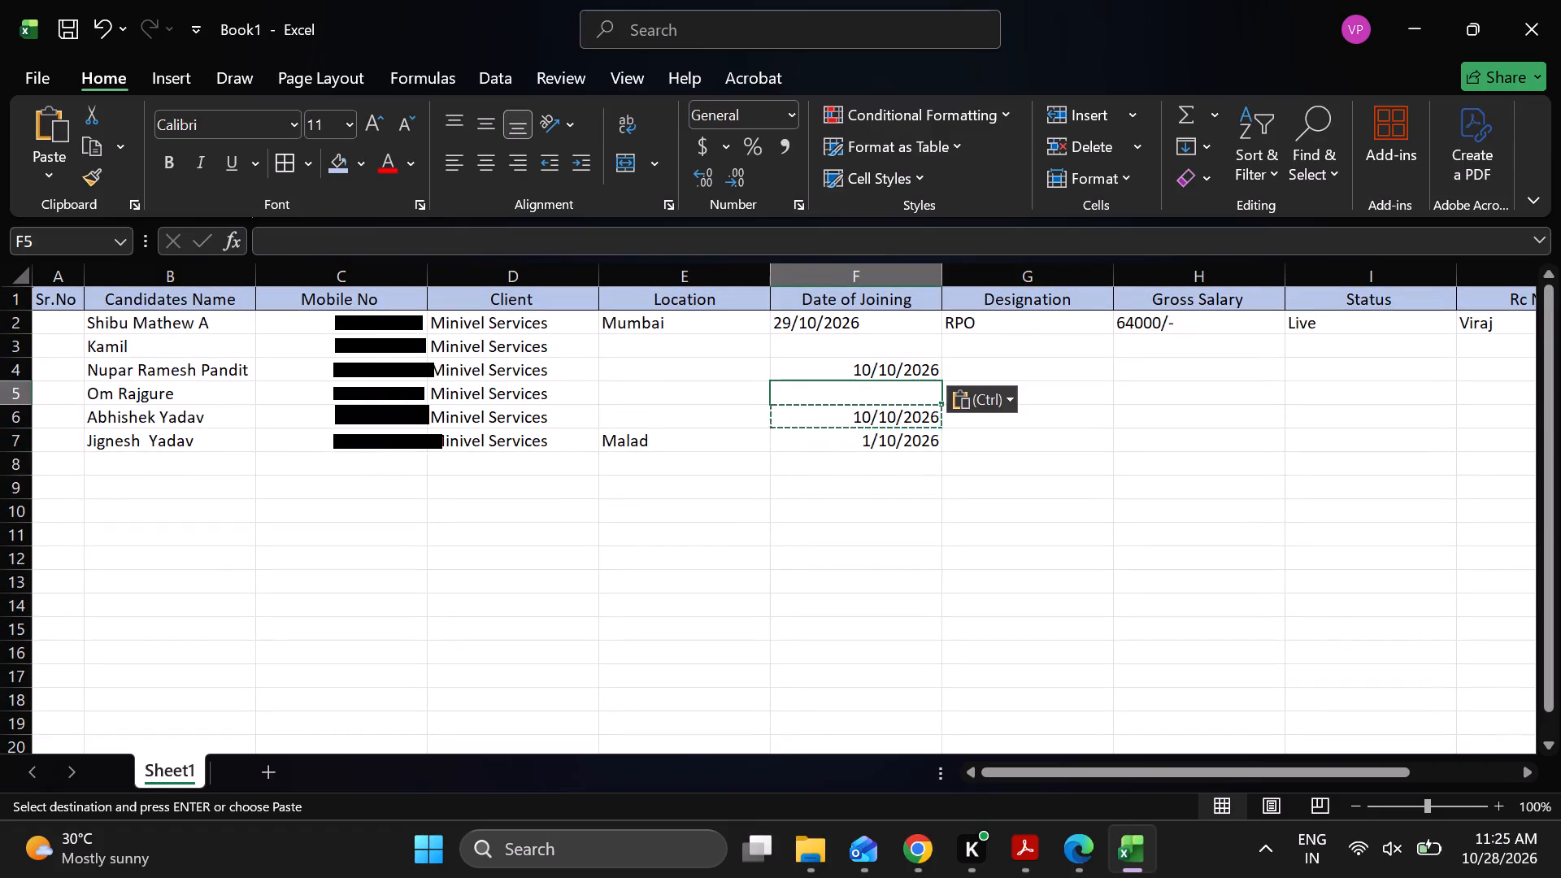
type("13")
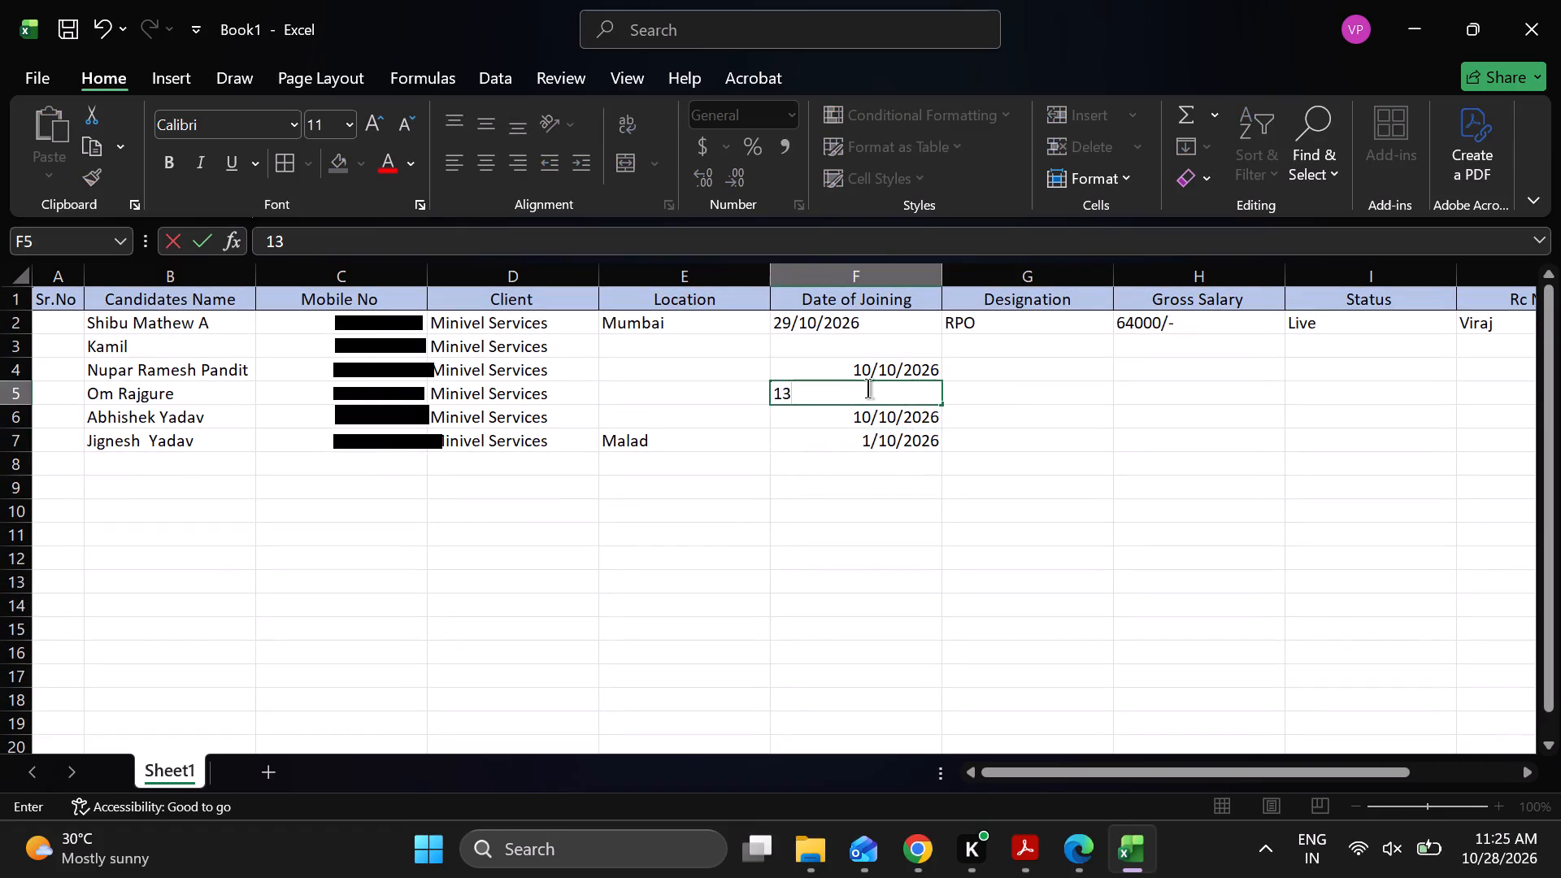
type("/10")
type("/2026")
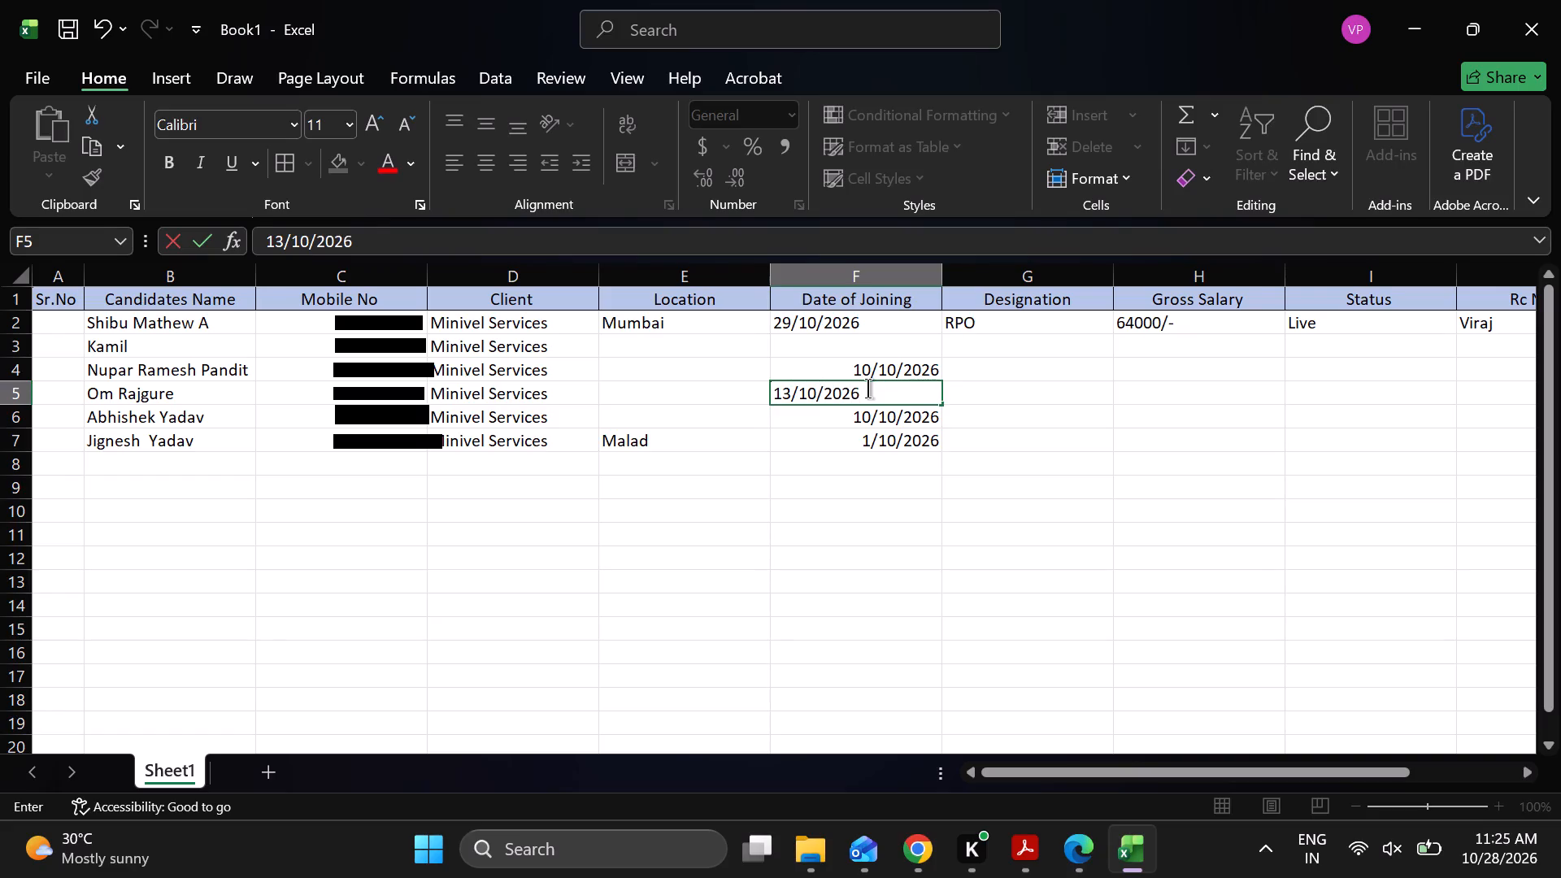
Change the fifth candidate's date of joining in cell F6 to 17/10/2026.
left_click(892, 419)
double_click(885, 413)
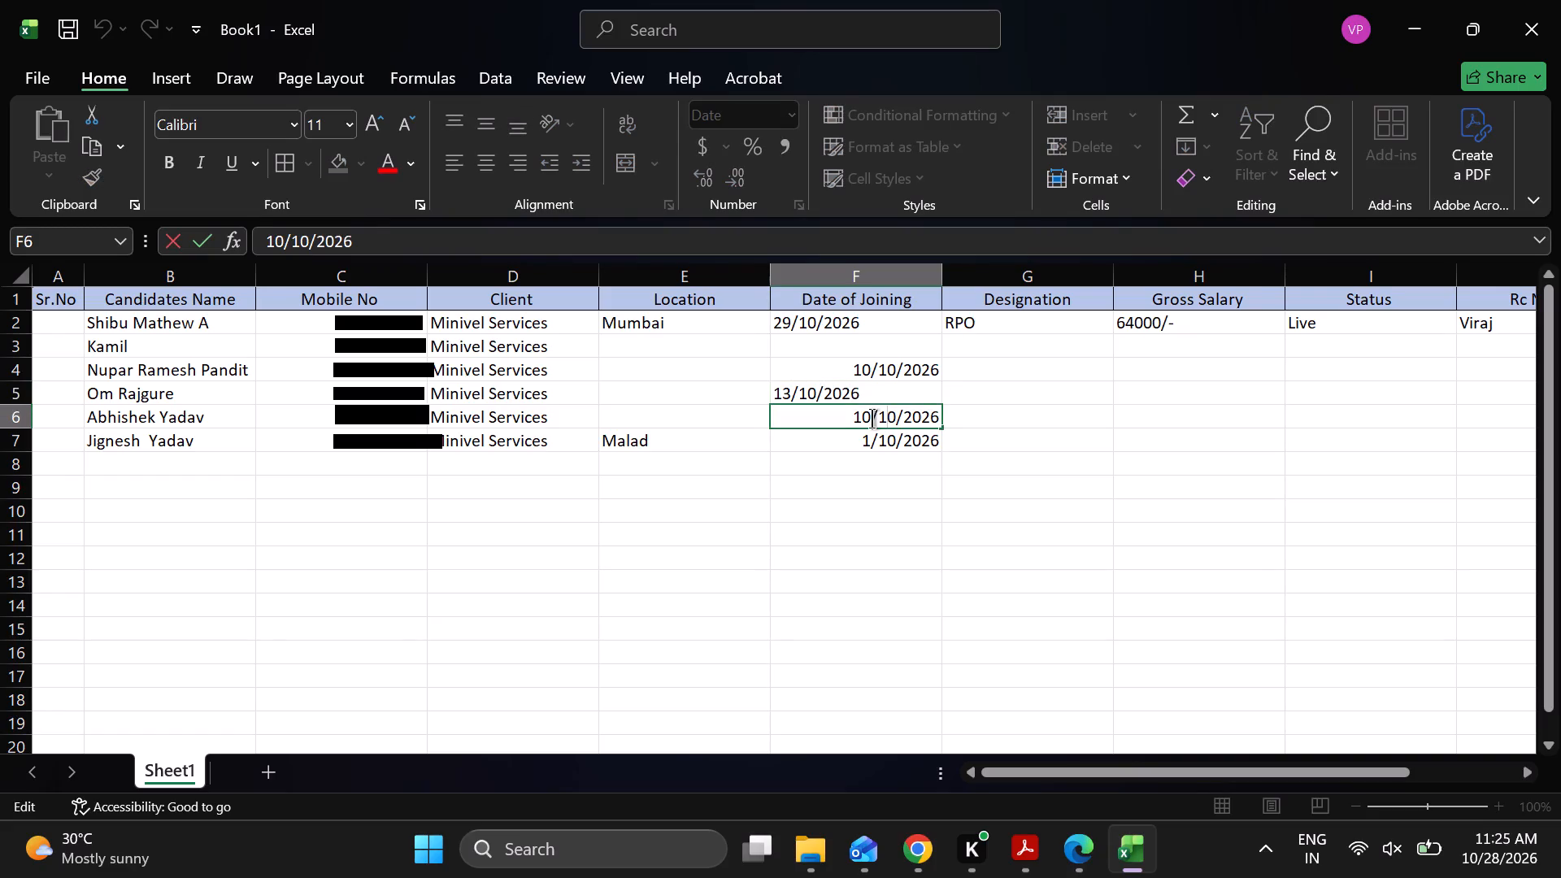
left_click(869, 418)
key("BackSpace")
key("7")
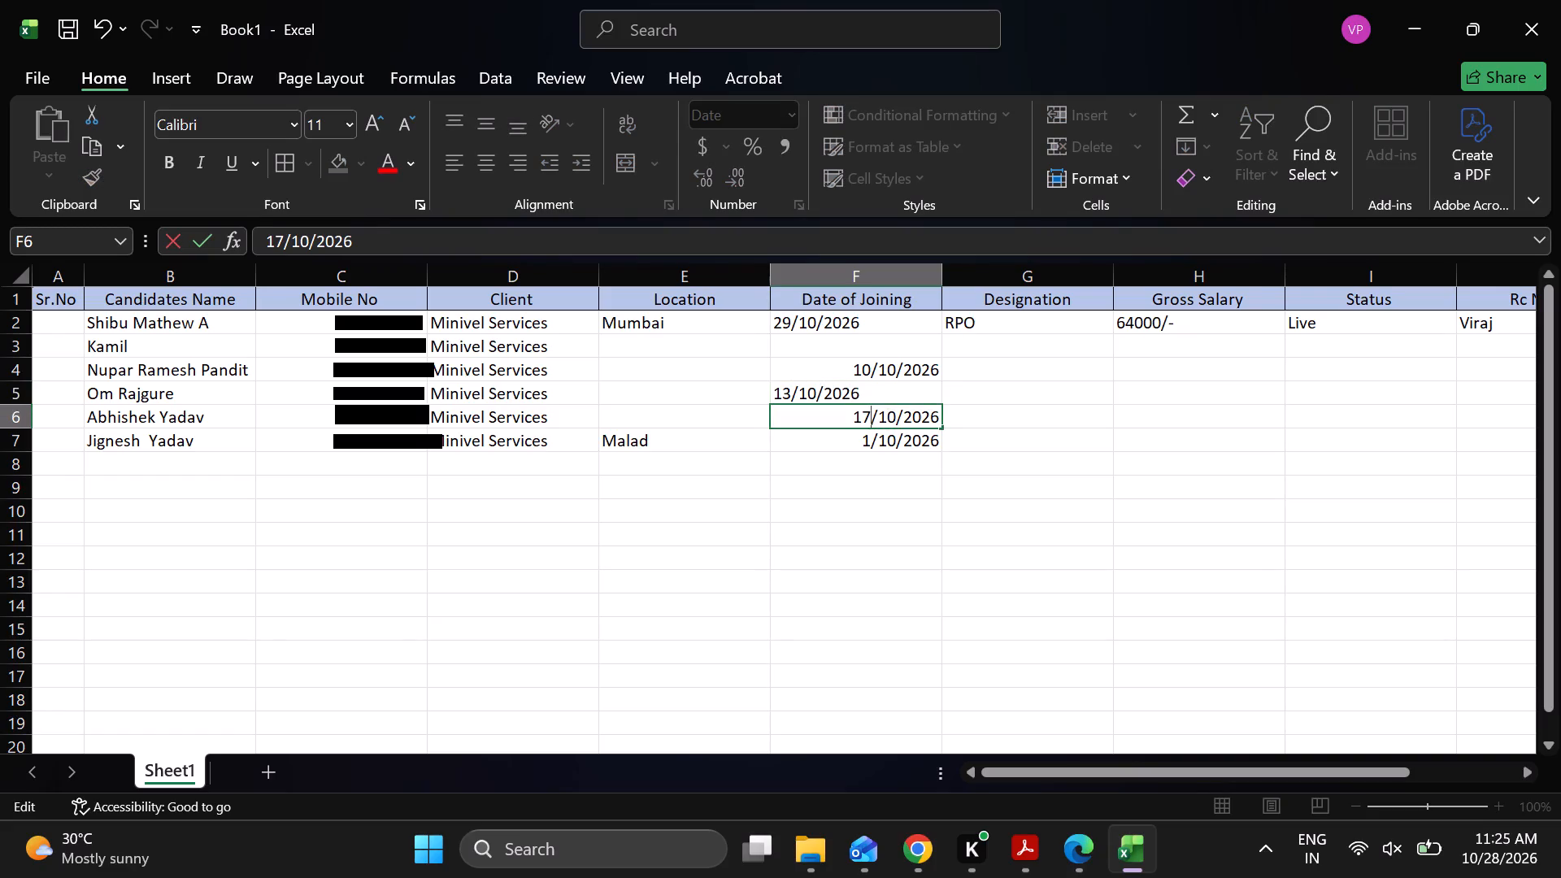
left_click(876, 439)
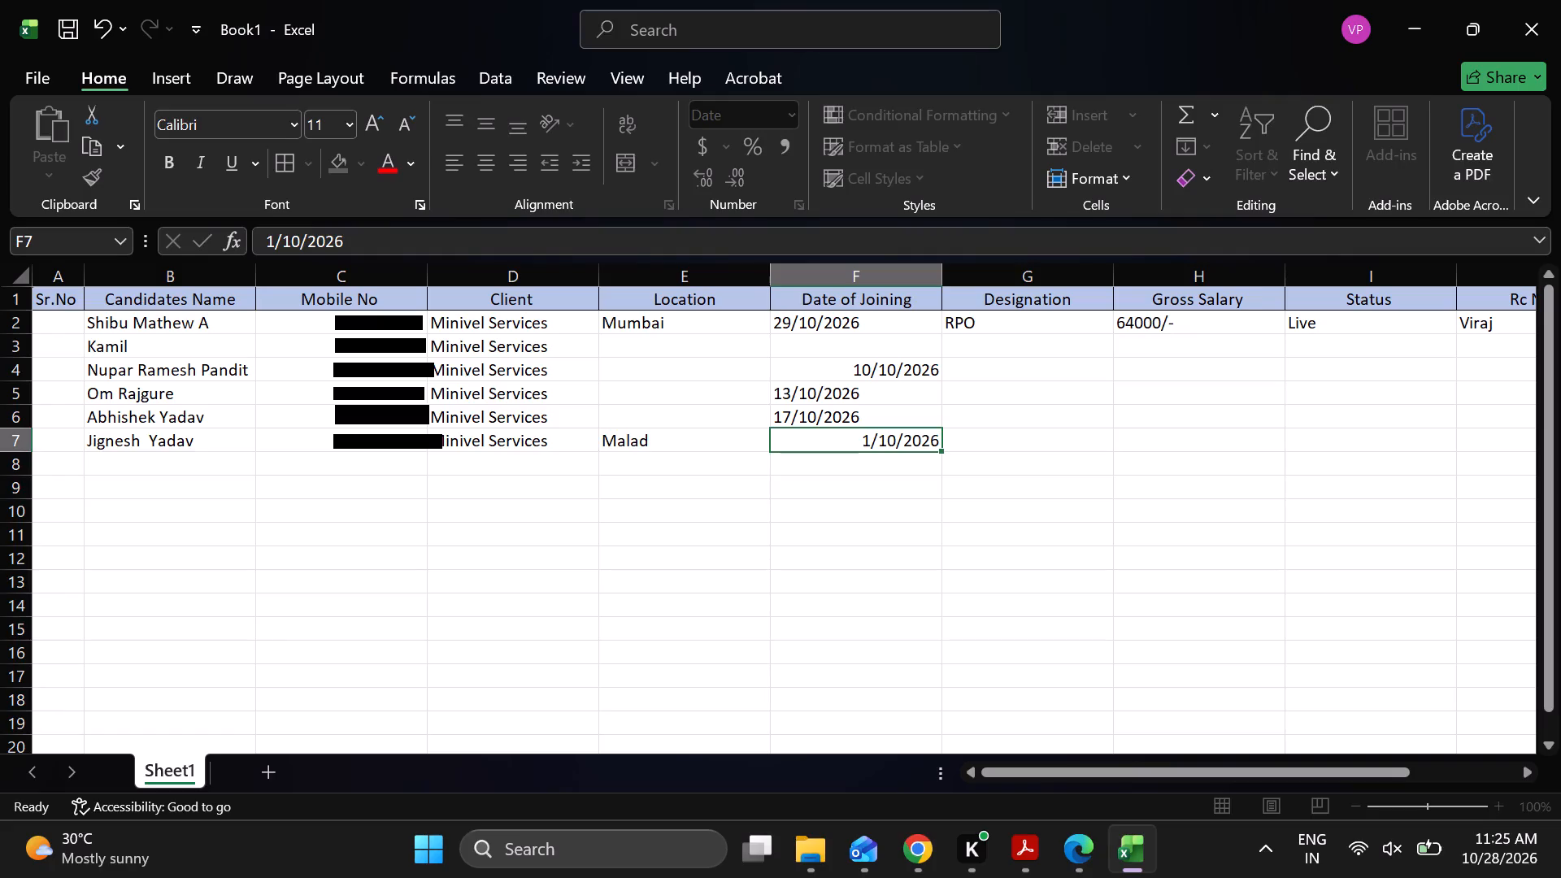
Clear all contents and formatting of the fifth candidate's entry in cells A6 to F6.
scroll(576, 457, "left", 1)
scroll(346, 450, "left", 1)
left_click_drag(71, 418, 237, 411)
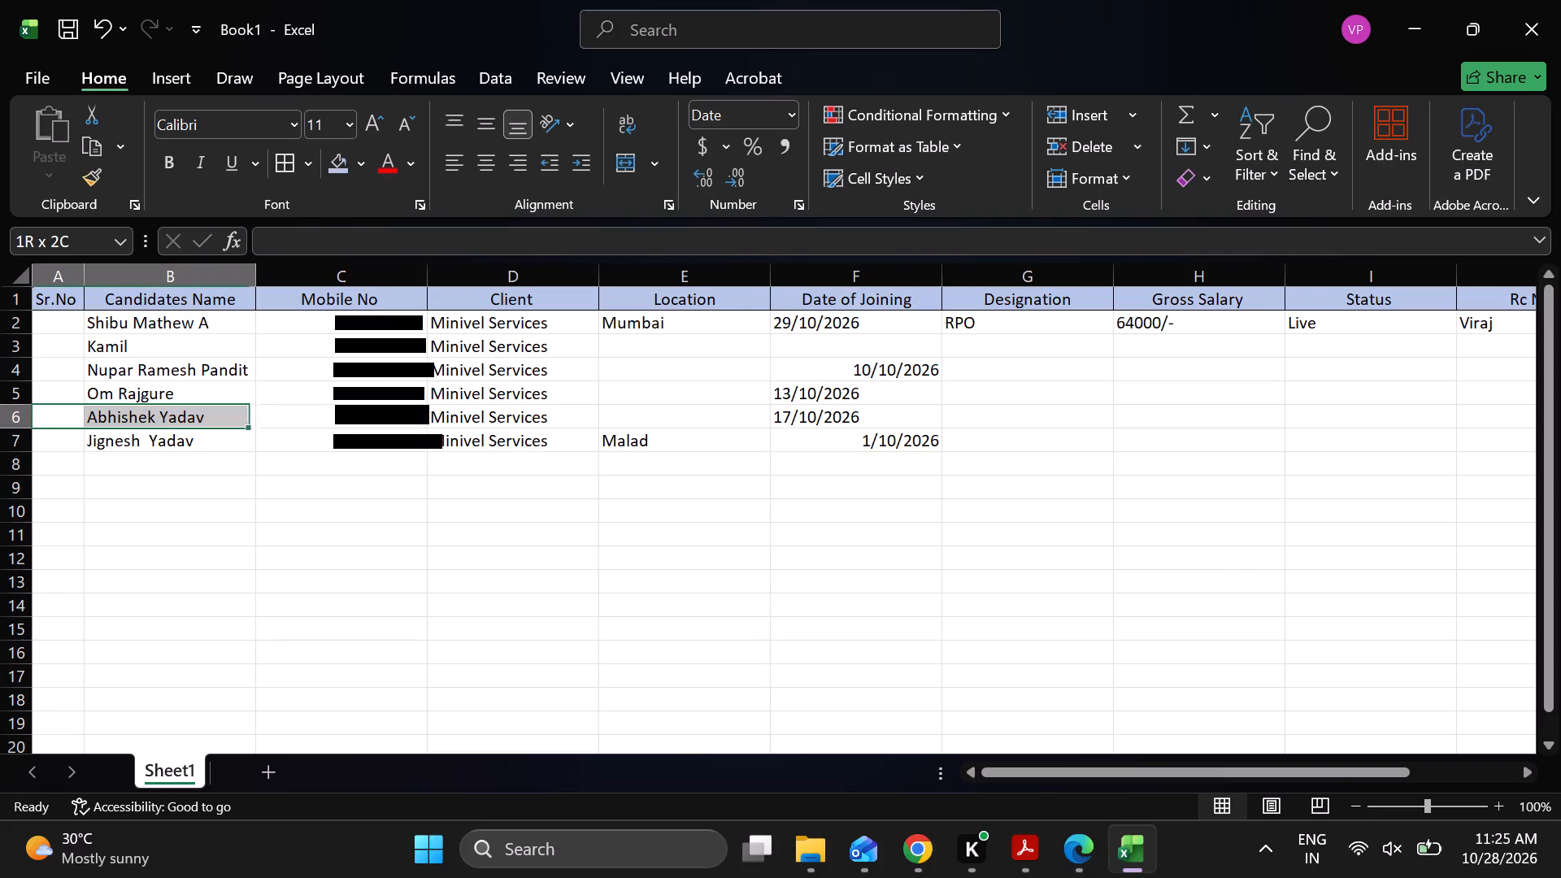
left_click_drag(237, 411, 862, 409)
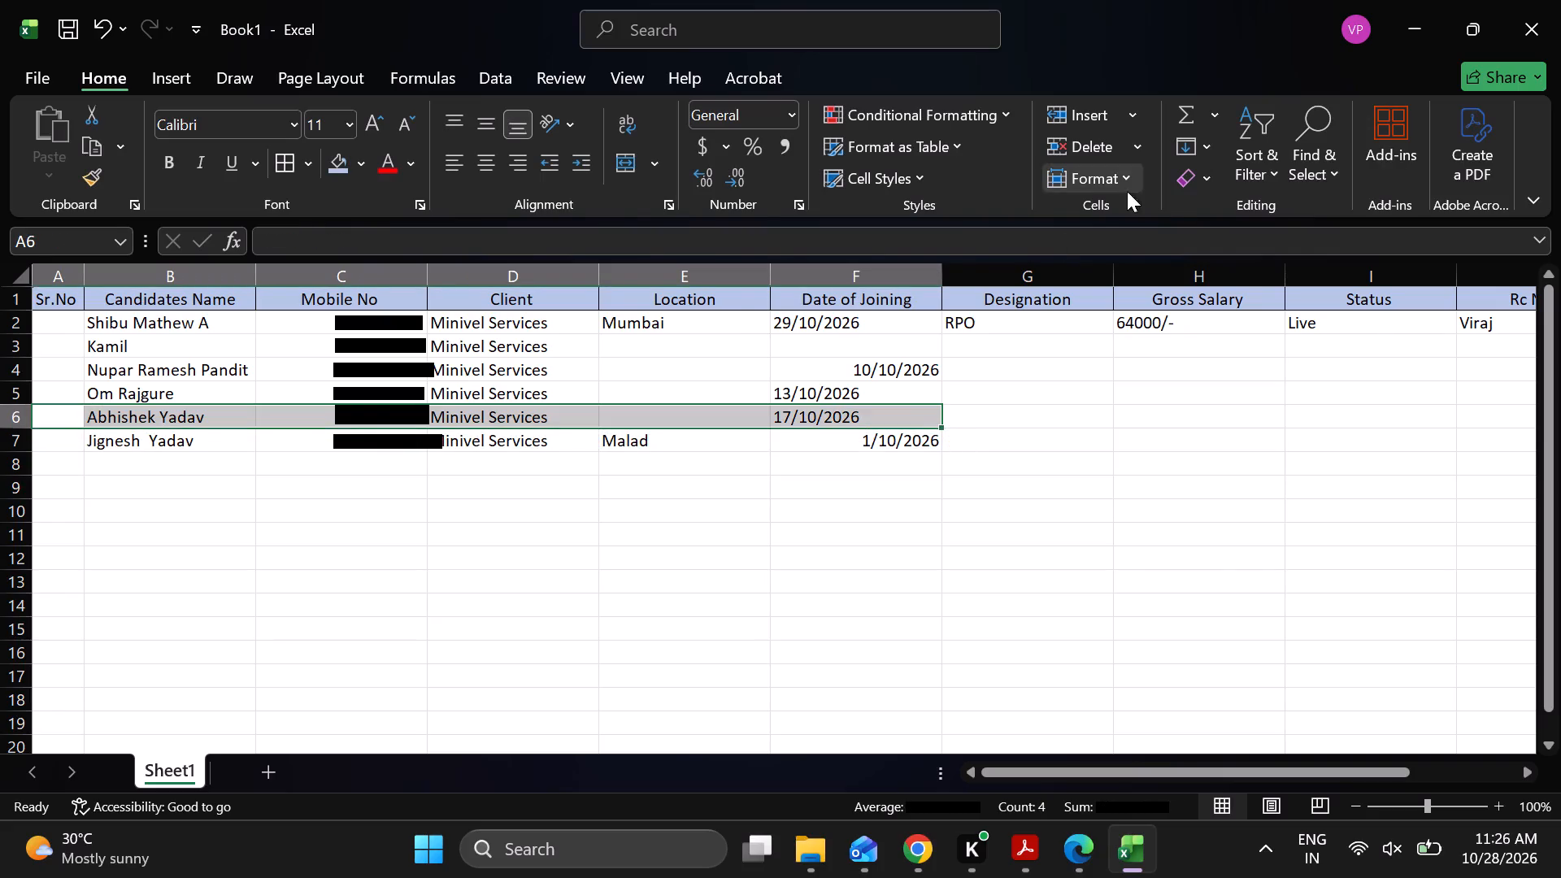
left_click(1189, 176)
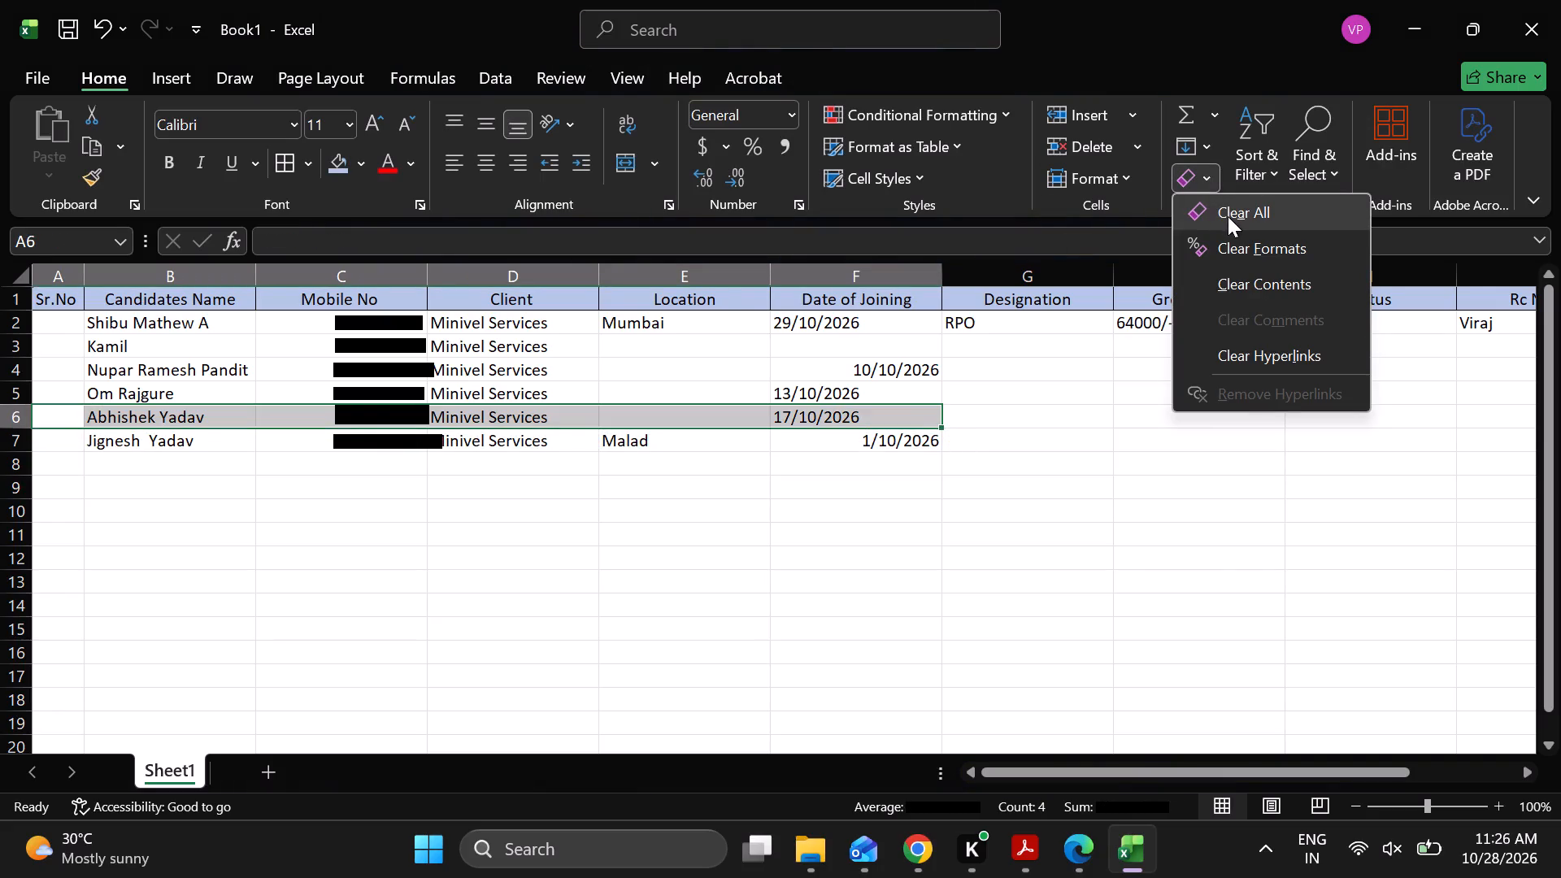
left_click(1228, 216)
left_click(322, 619)
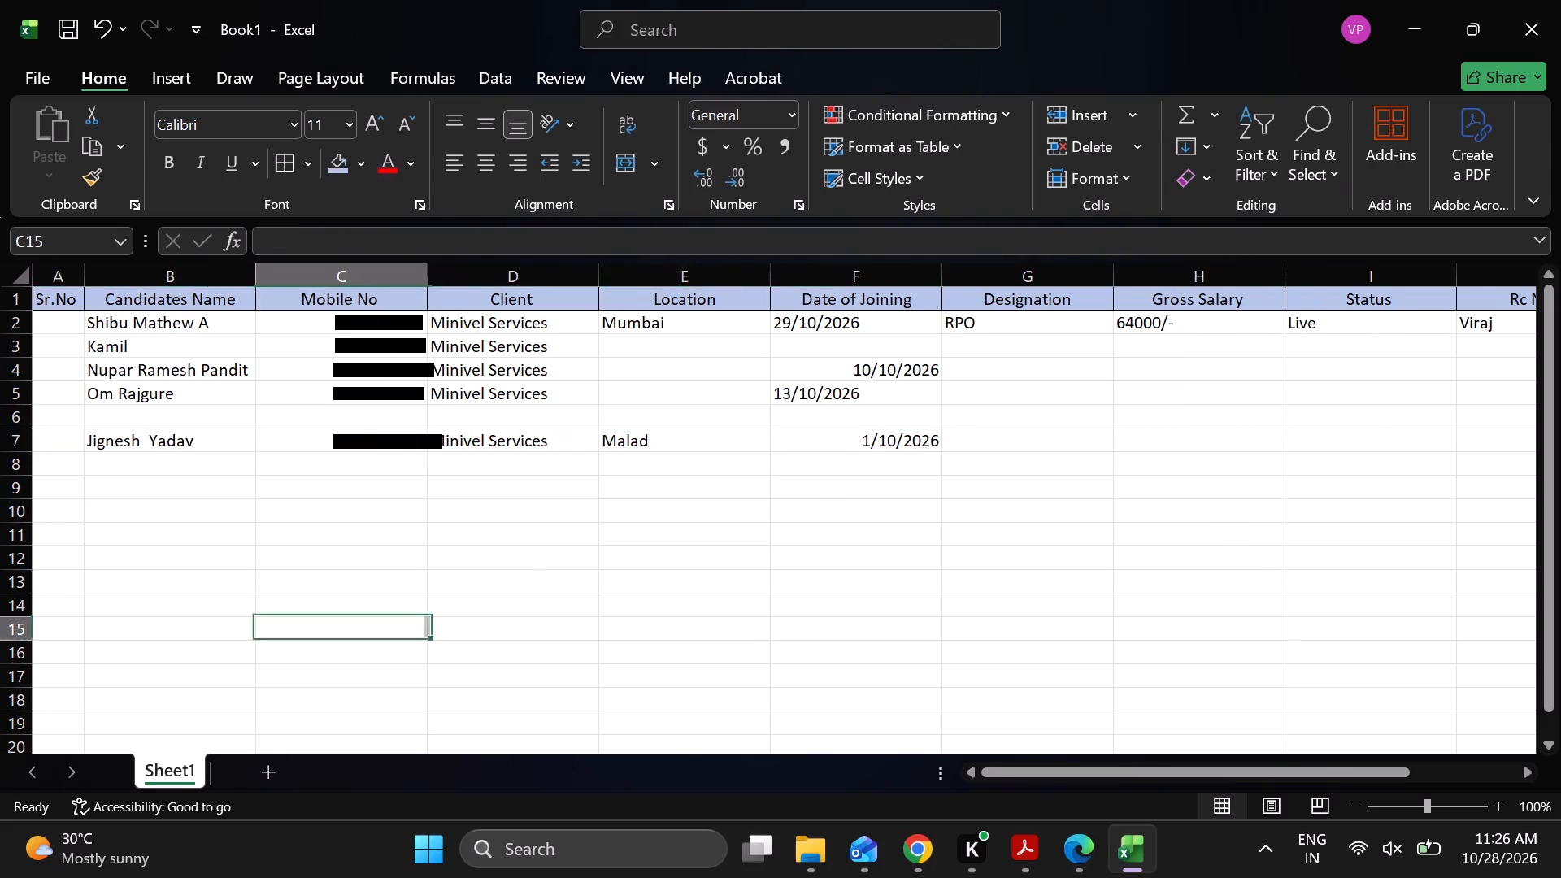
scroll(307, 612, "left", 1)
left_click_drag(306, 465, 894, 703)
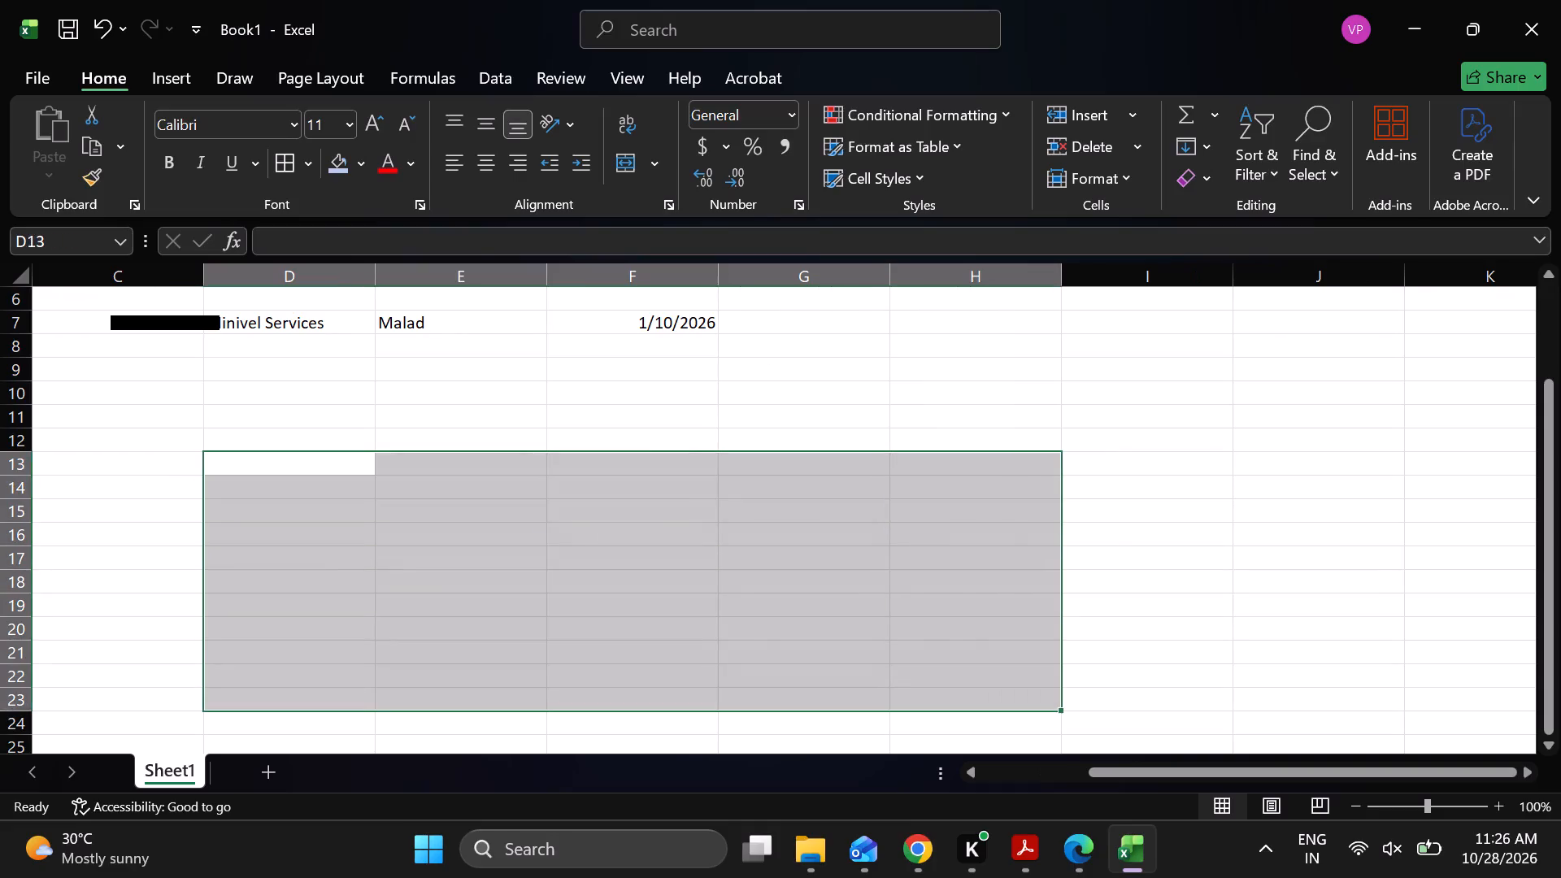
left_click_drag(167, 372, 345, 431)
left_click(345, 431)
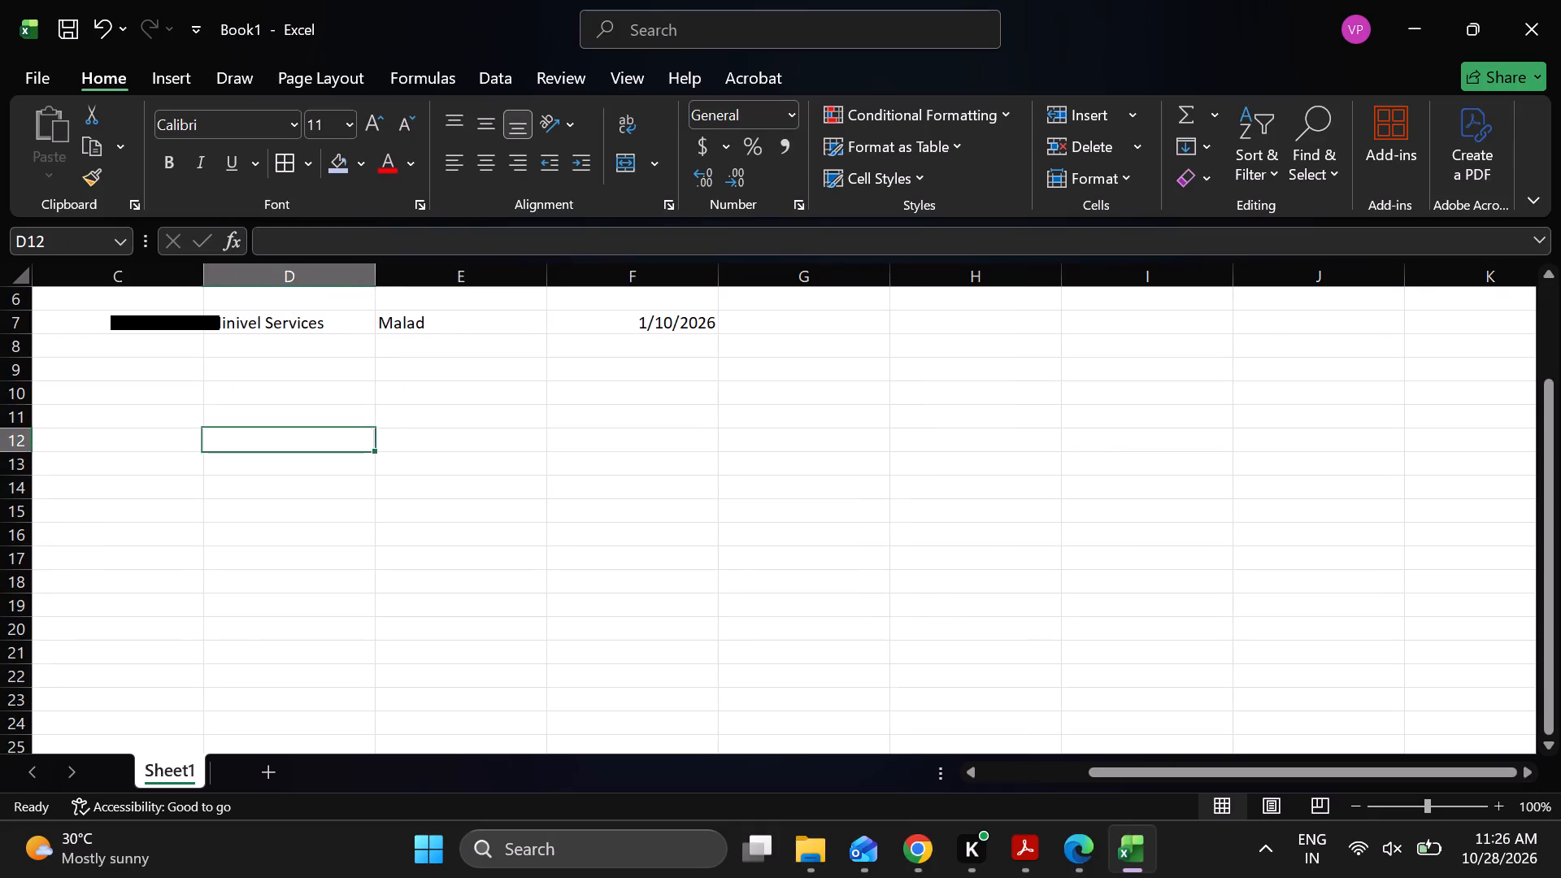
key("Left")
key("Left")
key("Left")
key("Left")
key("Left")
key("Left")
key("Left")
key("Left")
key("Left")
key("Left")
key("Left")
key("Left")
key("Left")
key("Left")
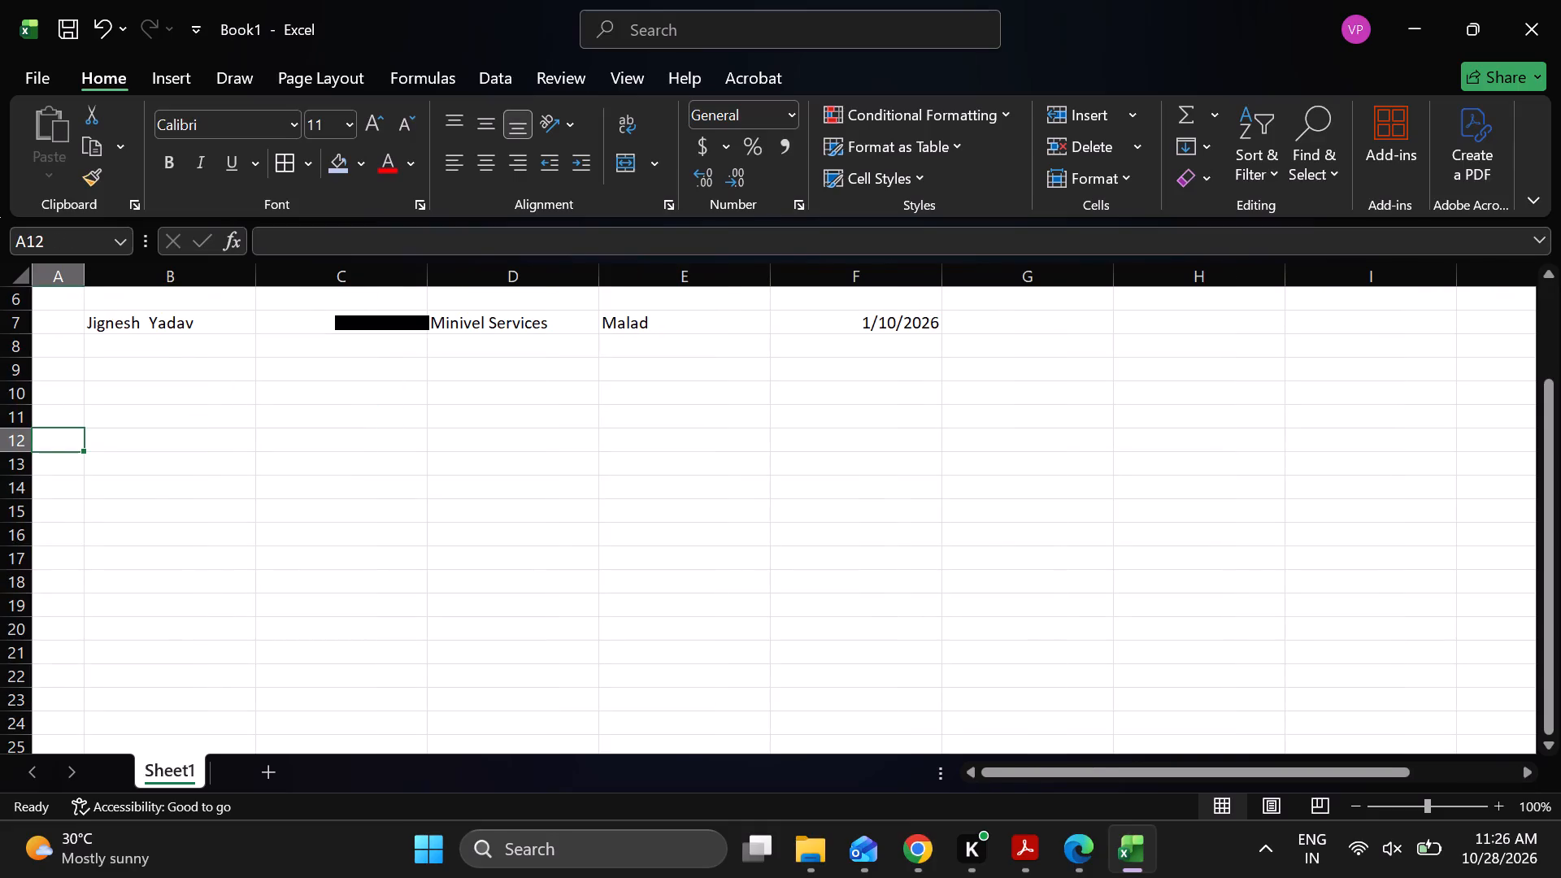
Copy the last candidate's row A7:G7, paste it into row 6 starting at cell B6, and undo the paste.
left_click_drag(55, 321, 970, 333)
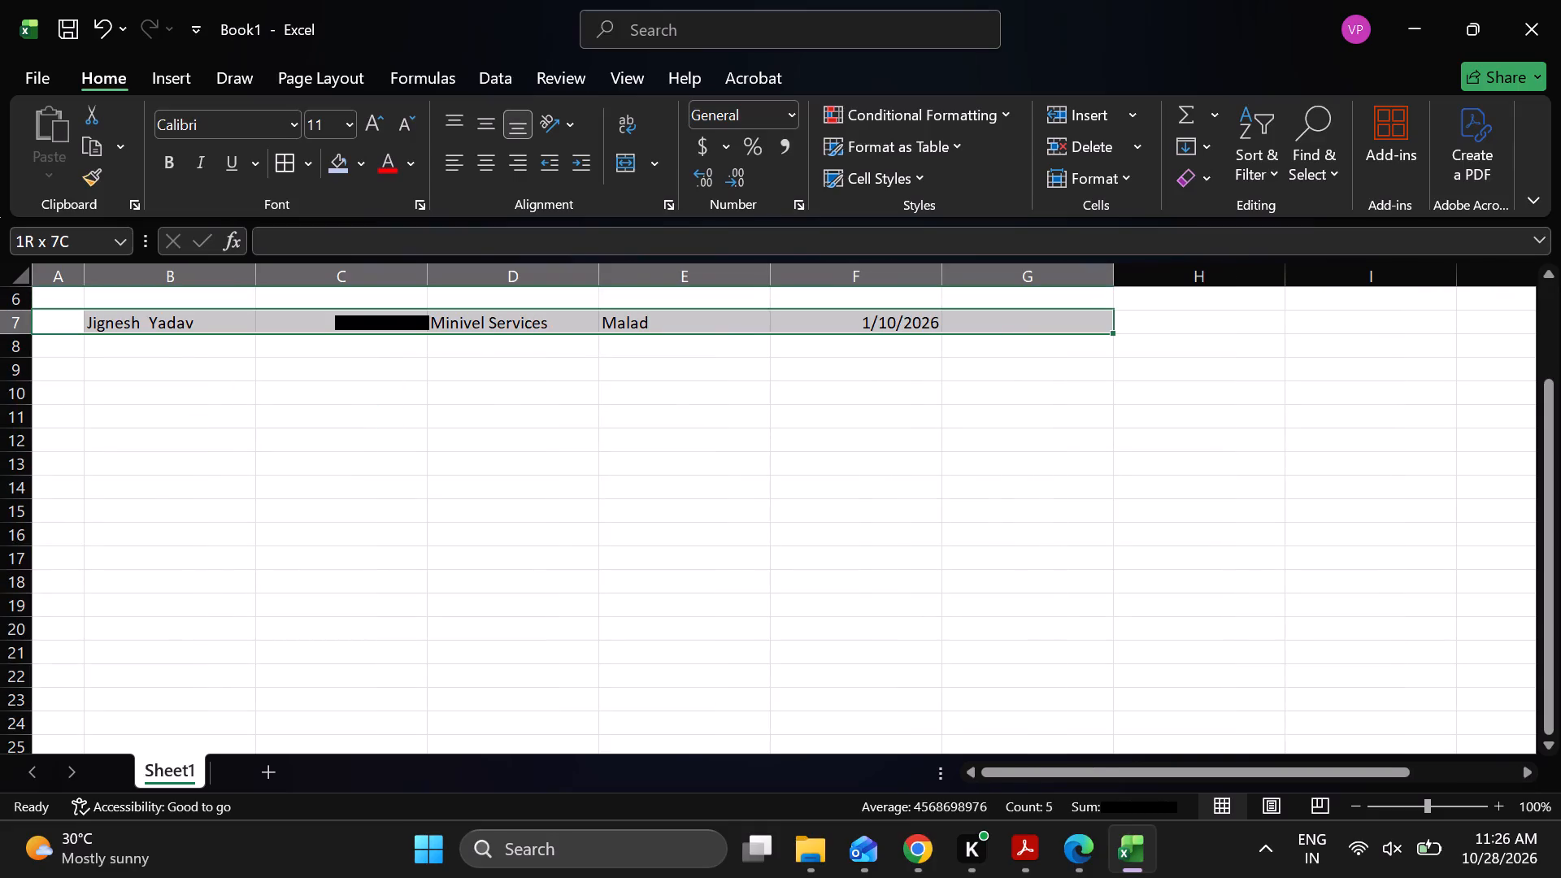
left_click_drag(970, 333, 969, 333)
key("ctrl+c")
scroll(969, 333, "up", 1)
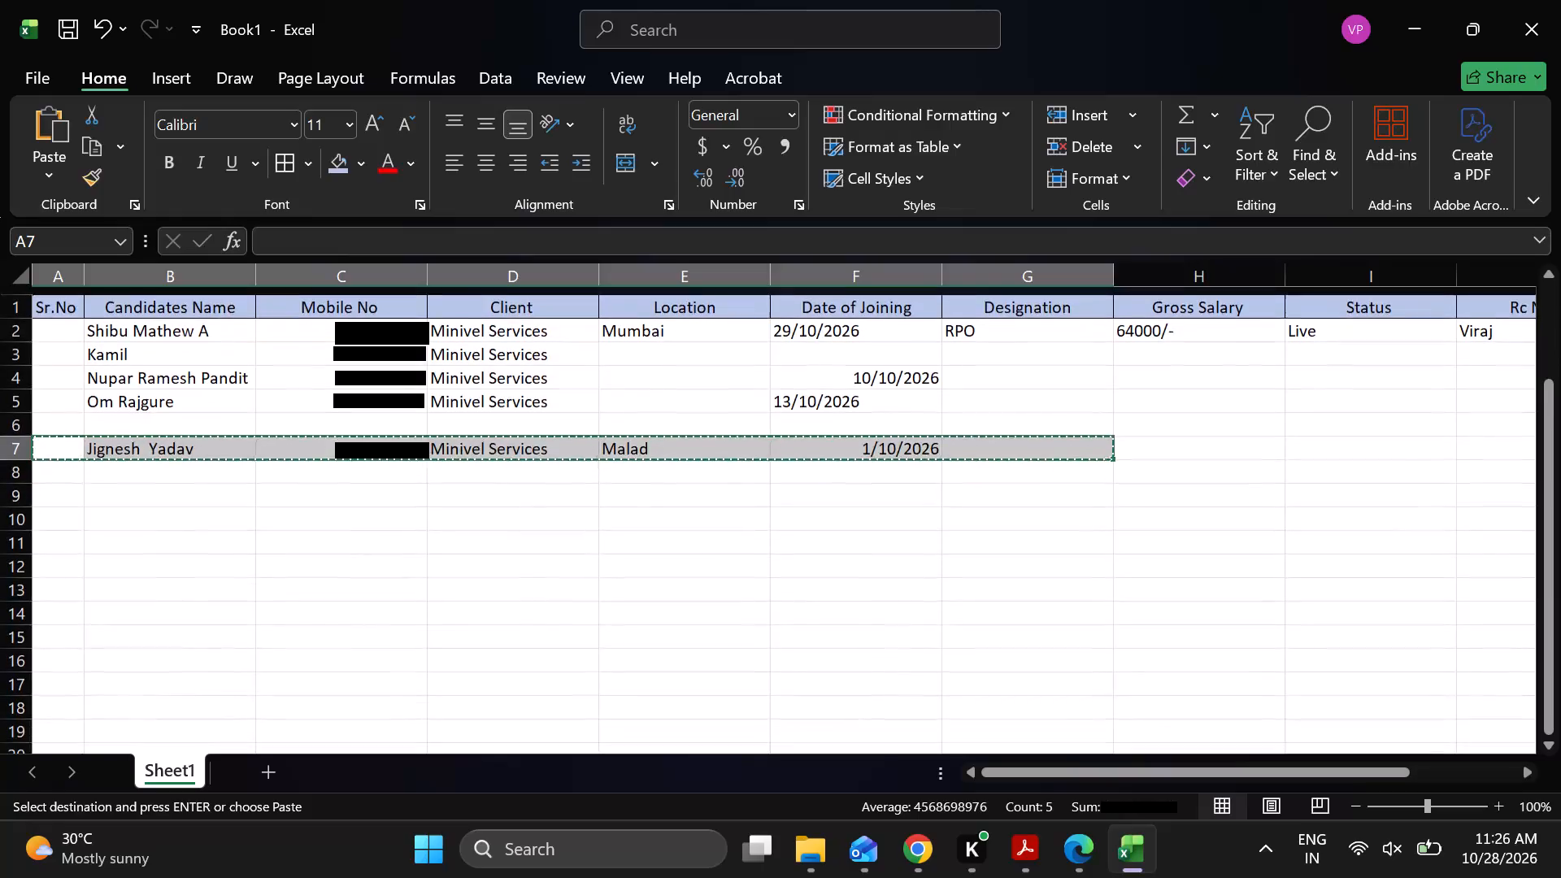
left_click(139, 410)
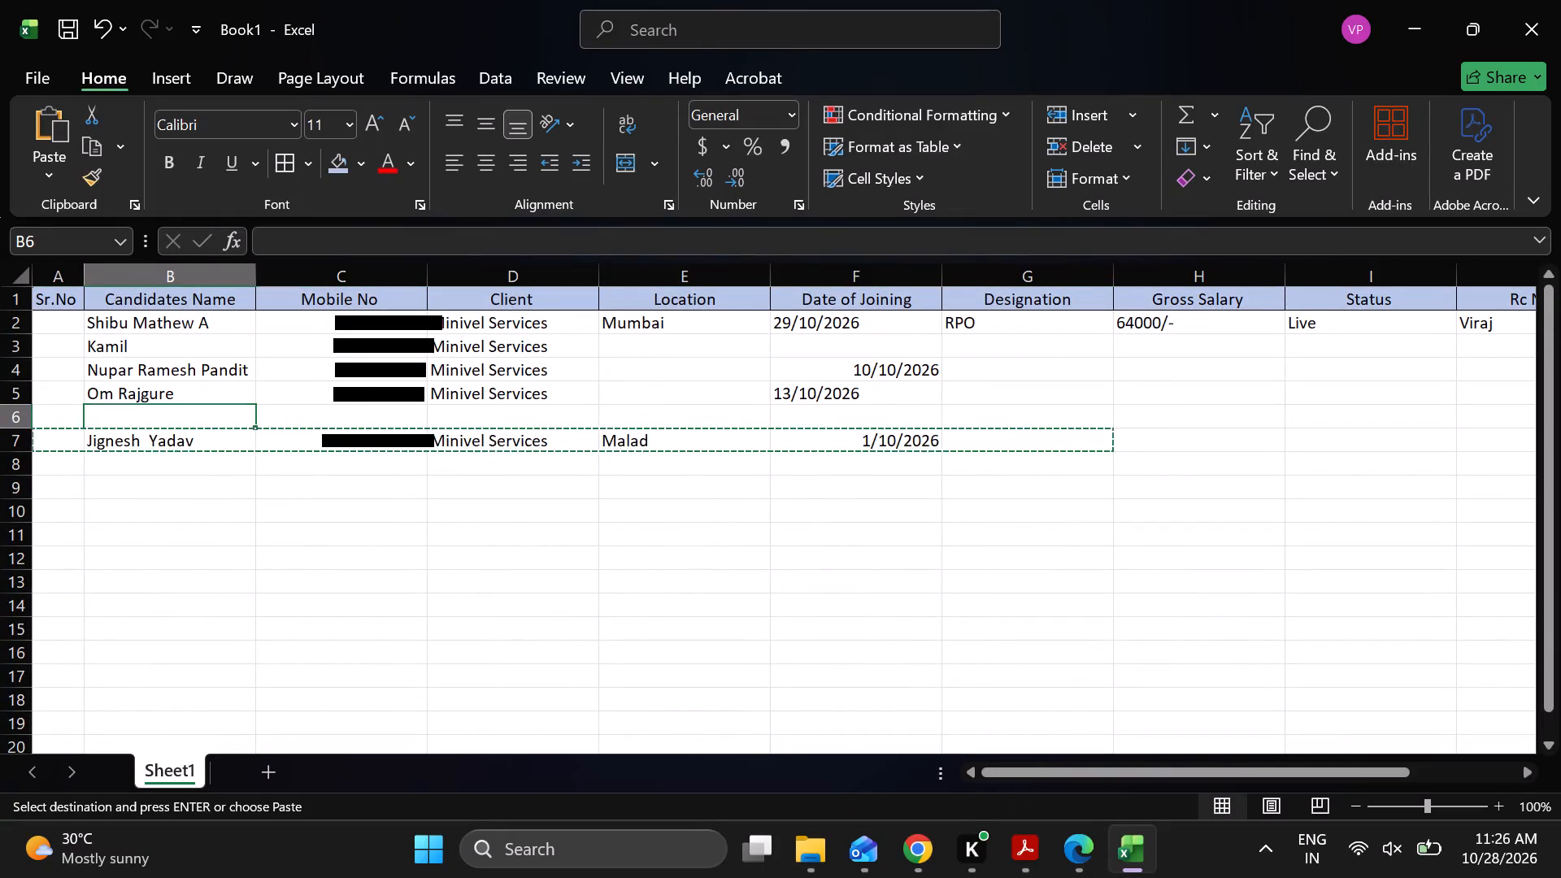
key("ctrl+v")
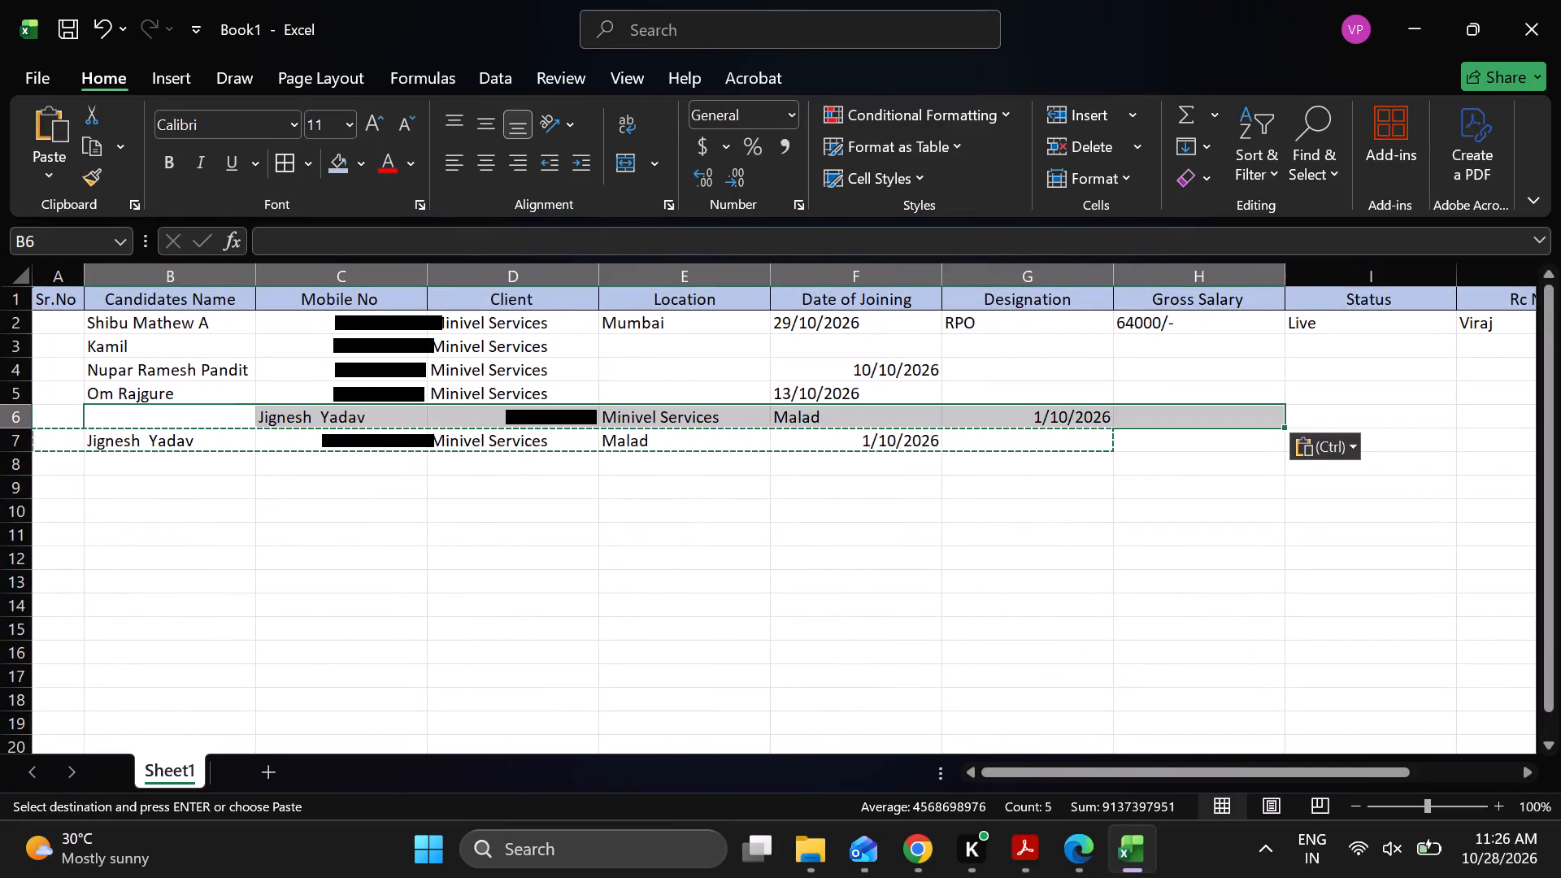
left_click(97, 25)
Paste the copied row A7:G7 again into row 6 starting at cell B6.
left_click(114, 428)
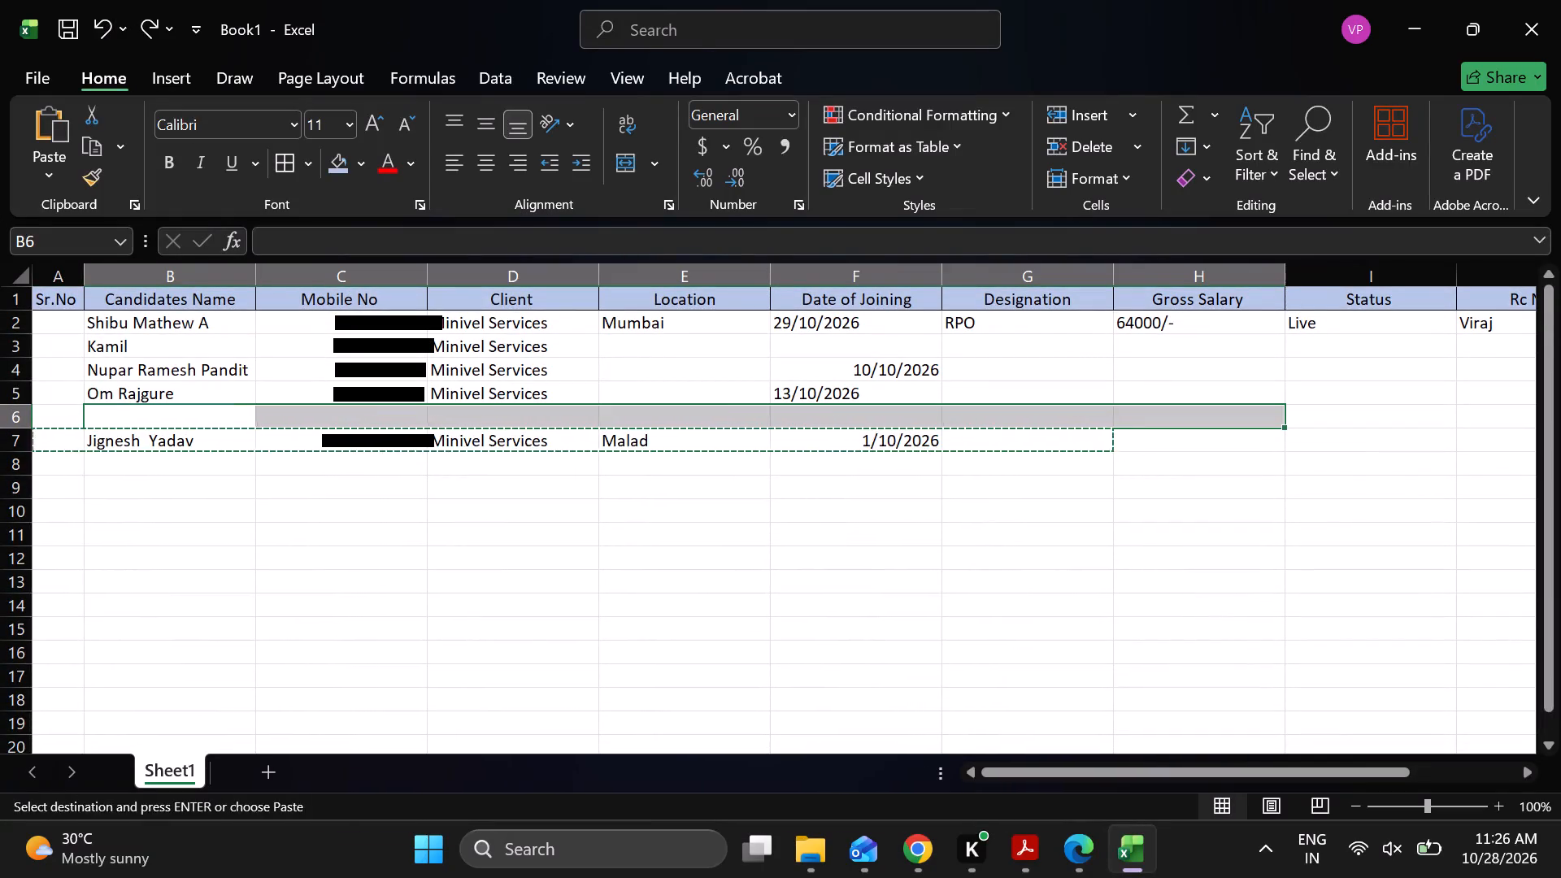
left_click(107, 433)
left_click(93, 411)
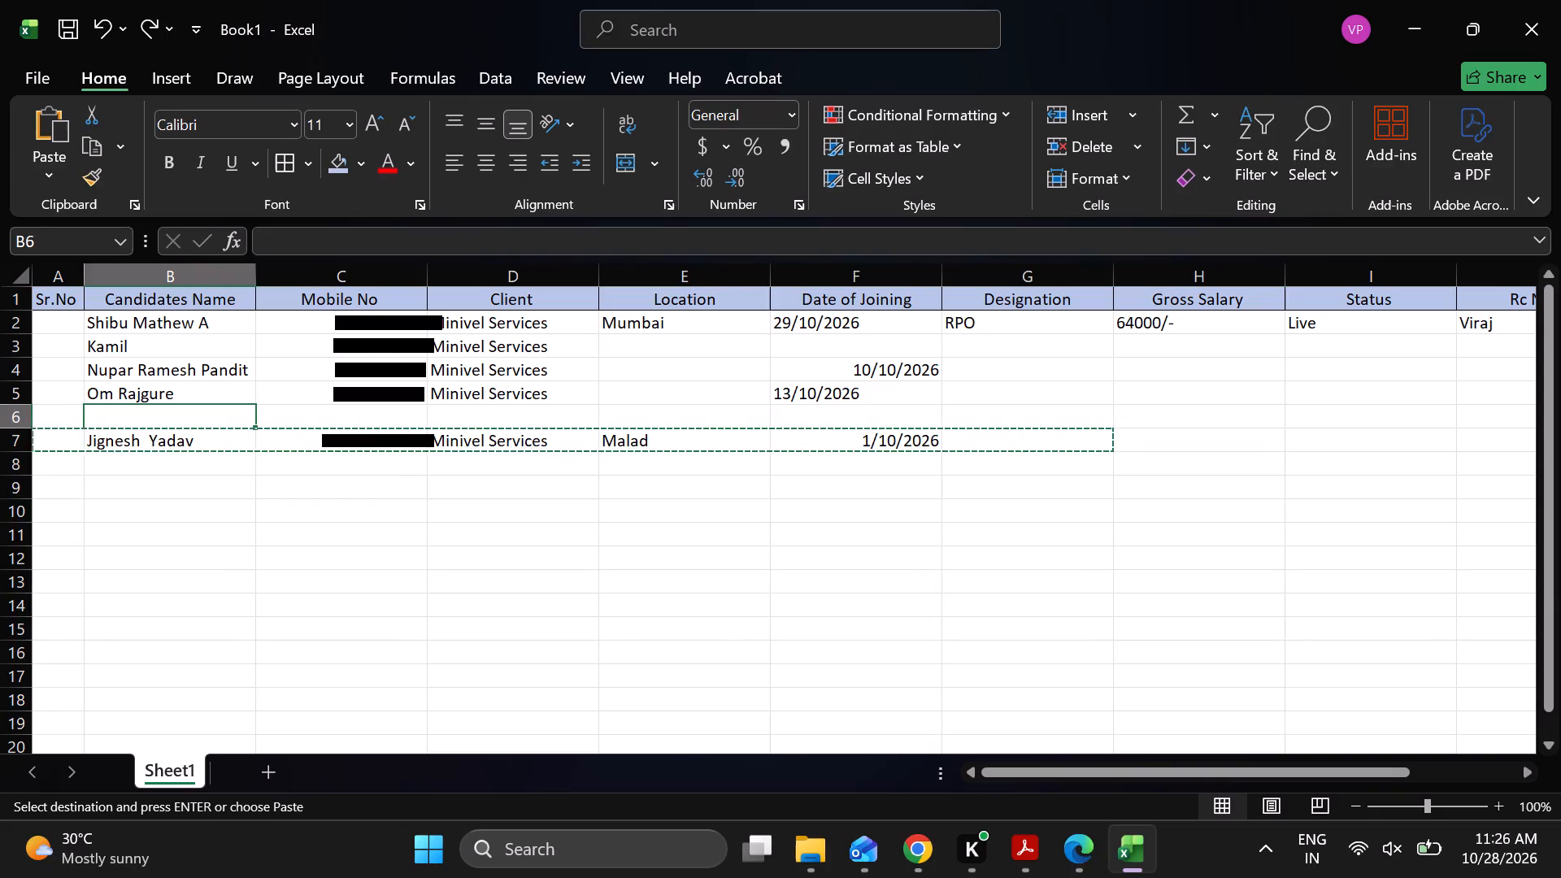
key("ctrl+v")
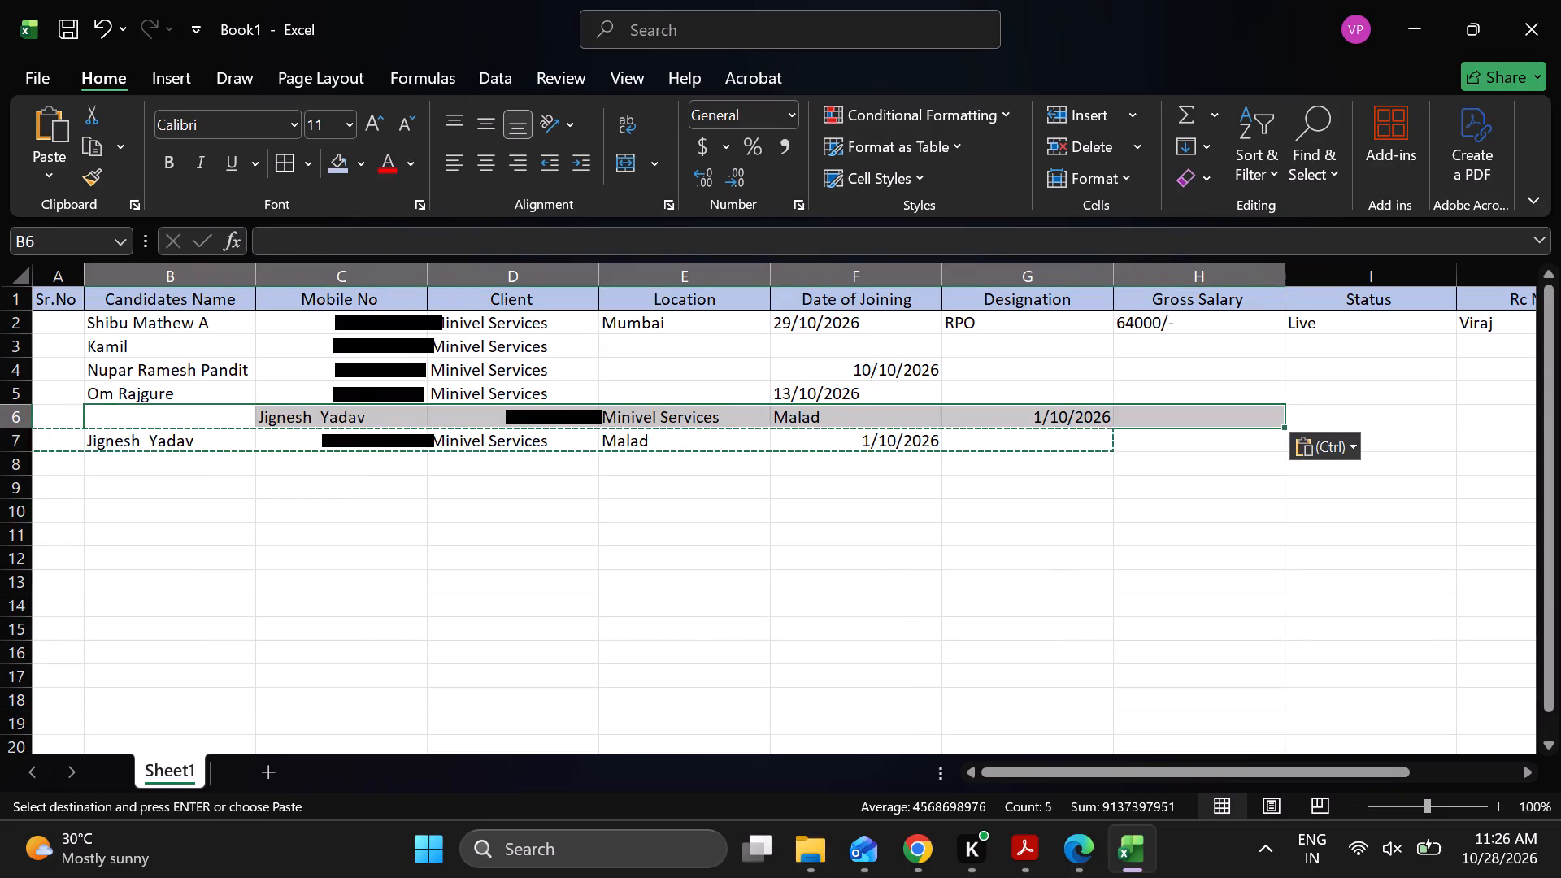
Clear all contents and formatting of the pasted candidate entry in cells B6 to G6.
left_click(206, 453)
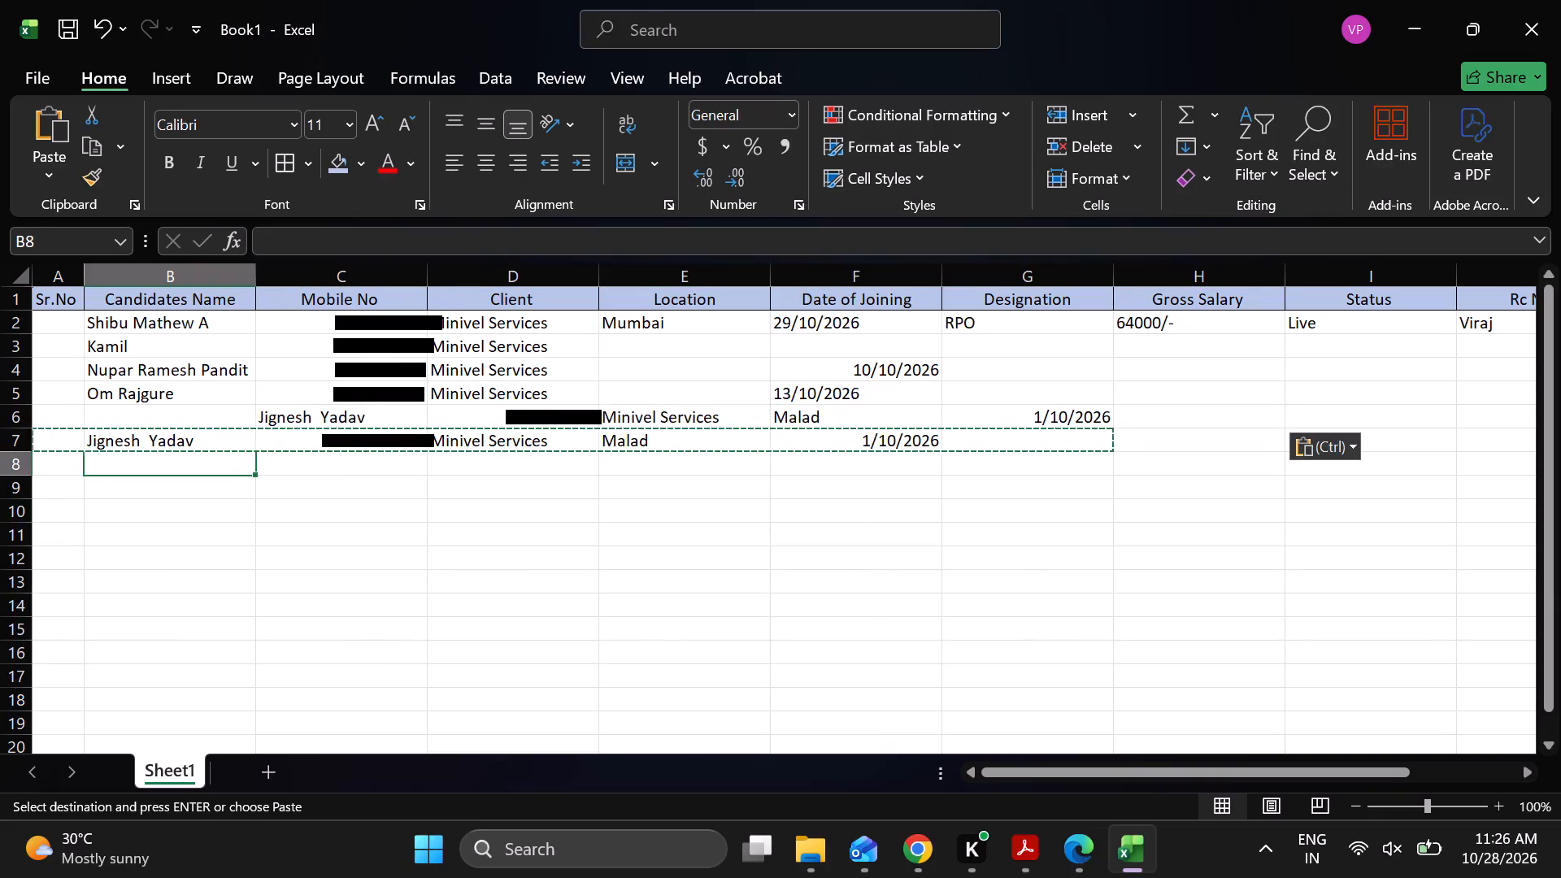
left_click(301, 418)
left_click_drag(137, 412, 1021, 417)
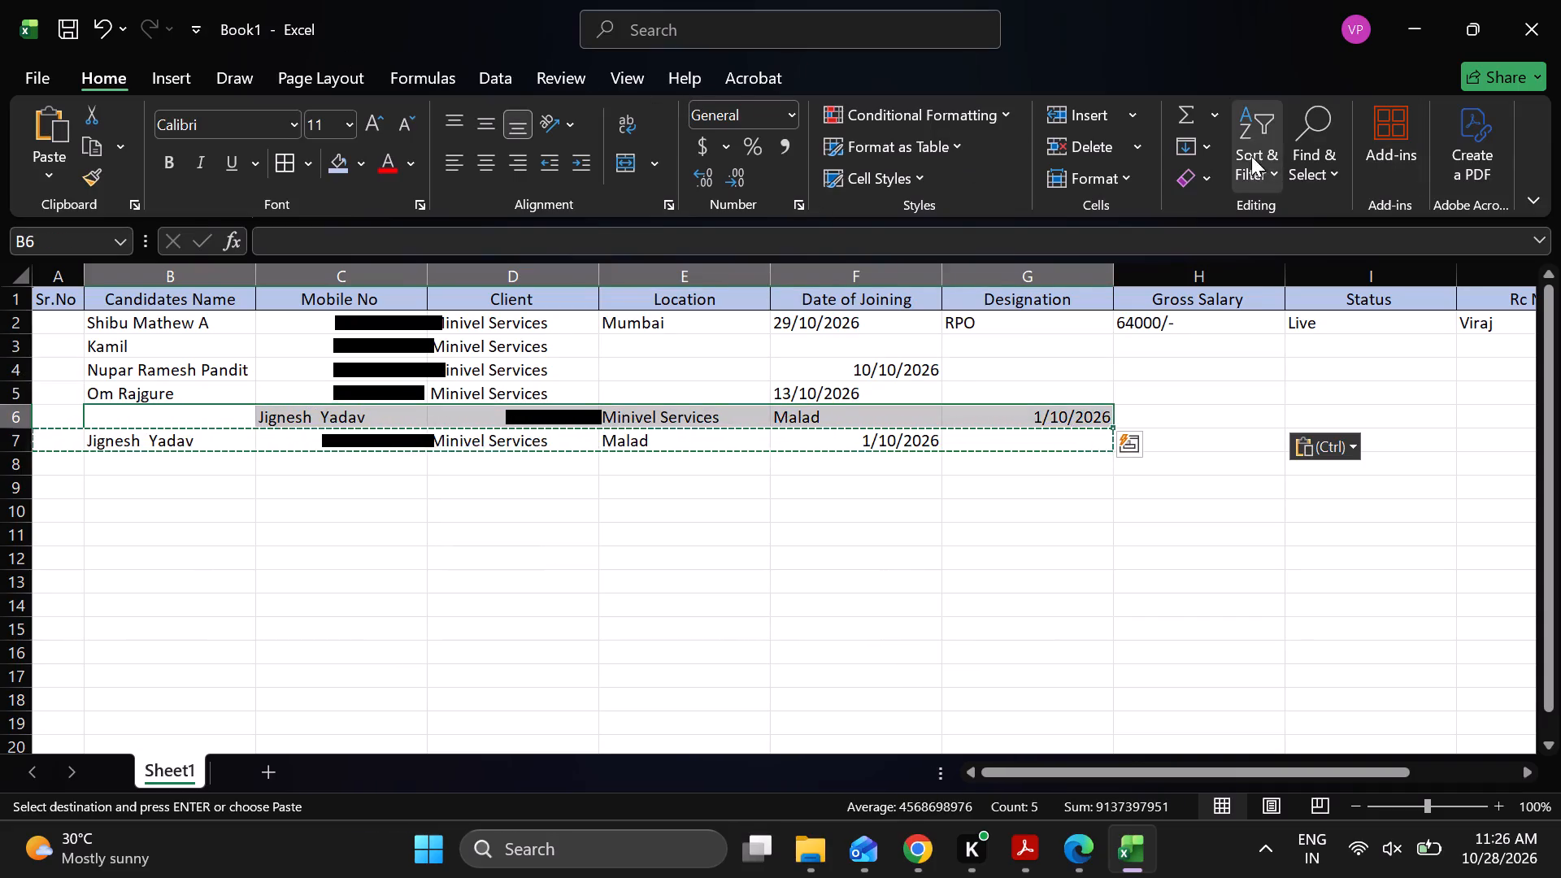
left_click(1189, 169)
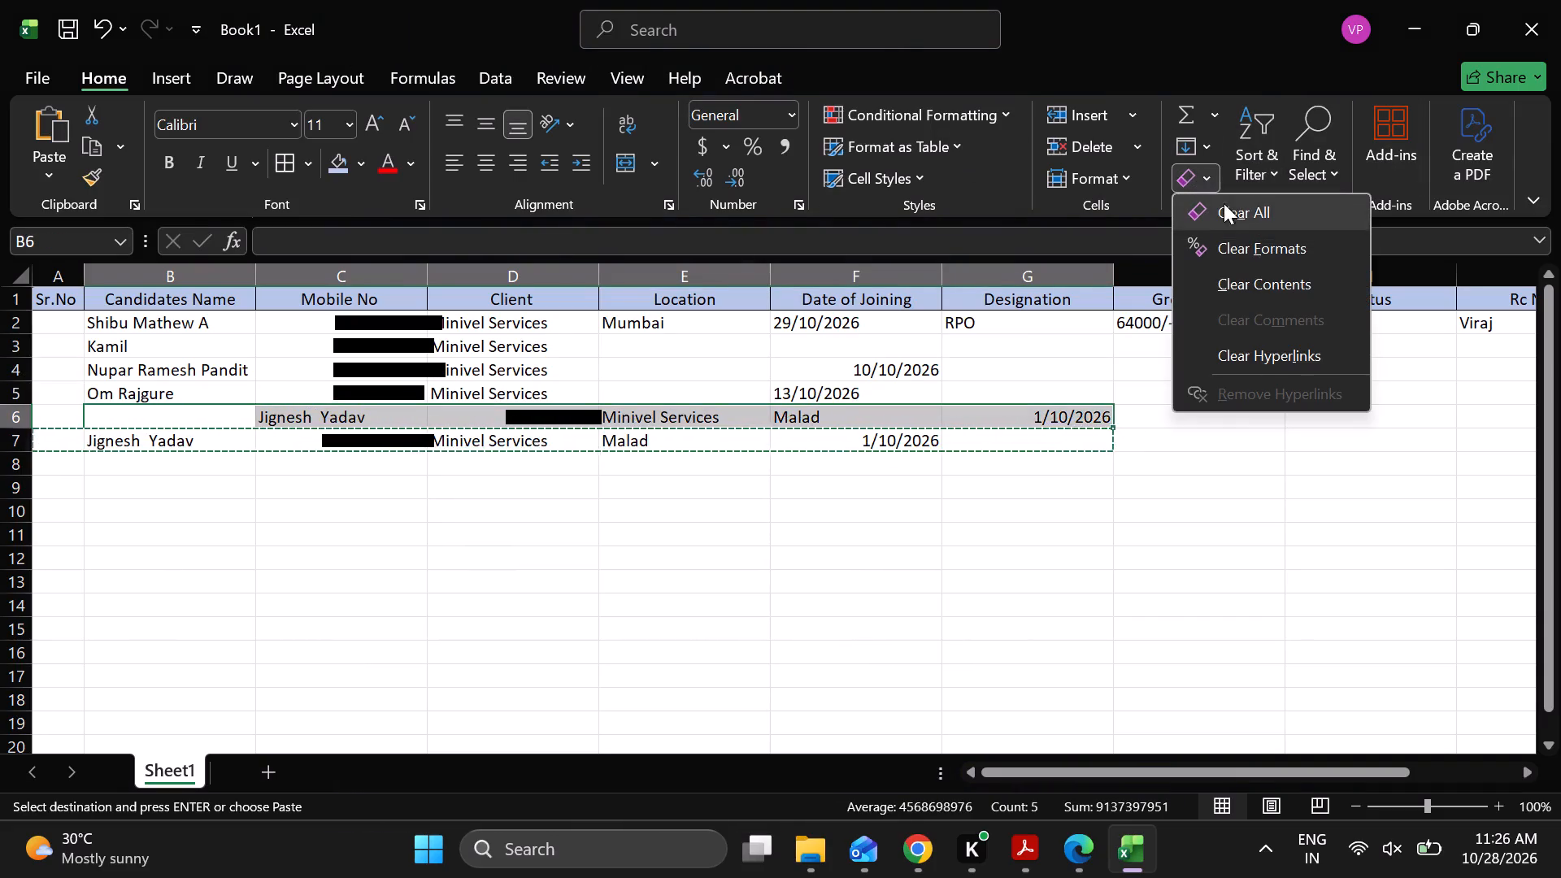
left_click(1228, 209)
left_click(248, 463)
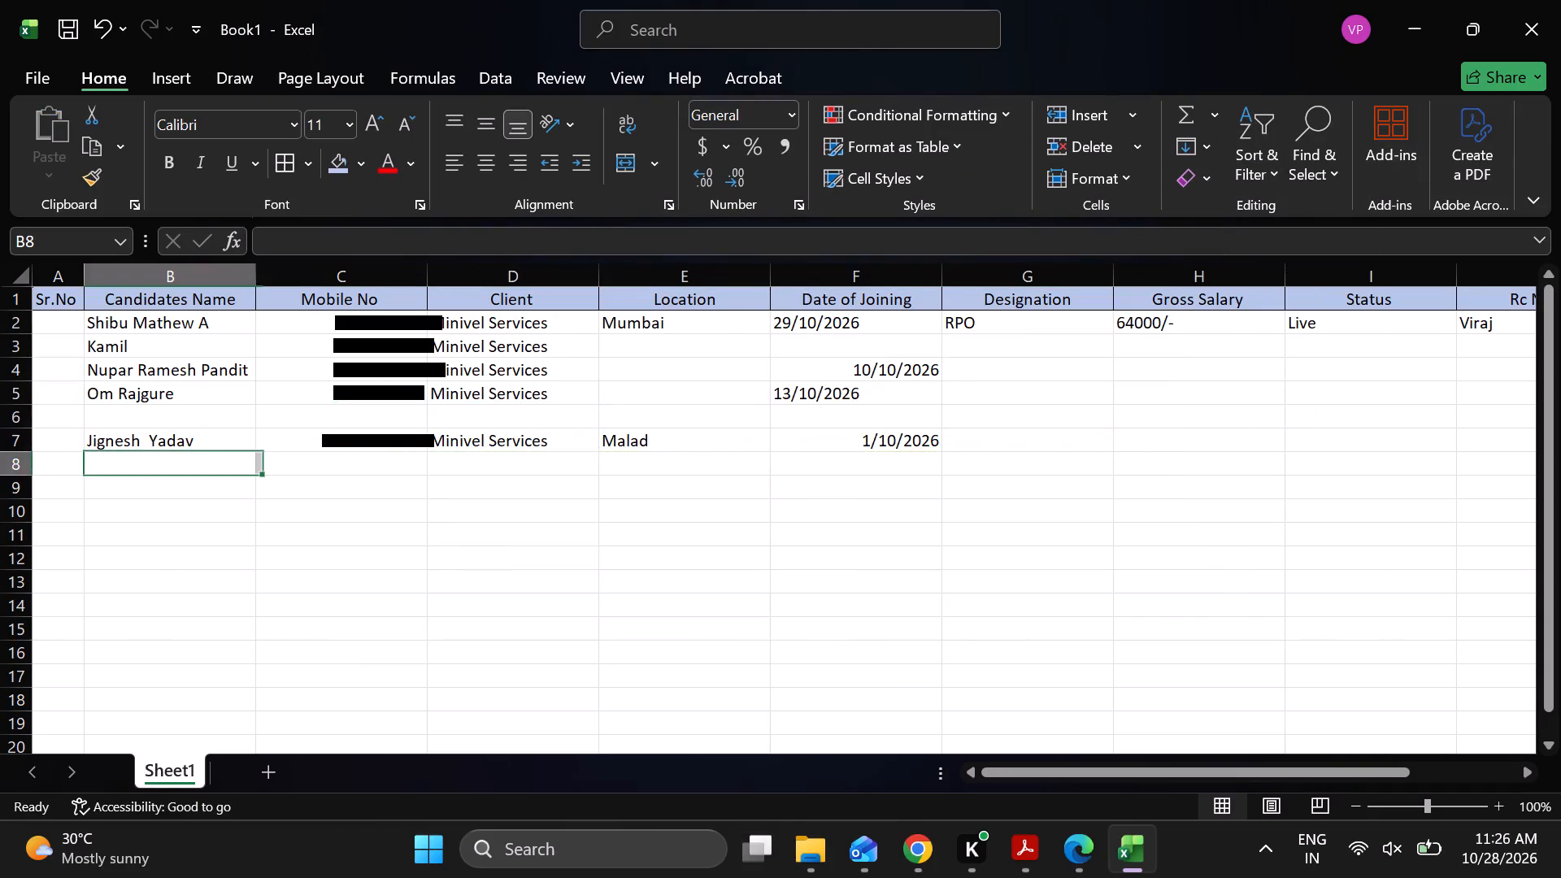
Copy the last candidate's name and mobile number from B7 and C7 individually into B6 and C6.
left_click(193, 435)
key("ctrl+c")
left_click(167, 405)
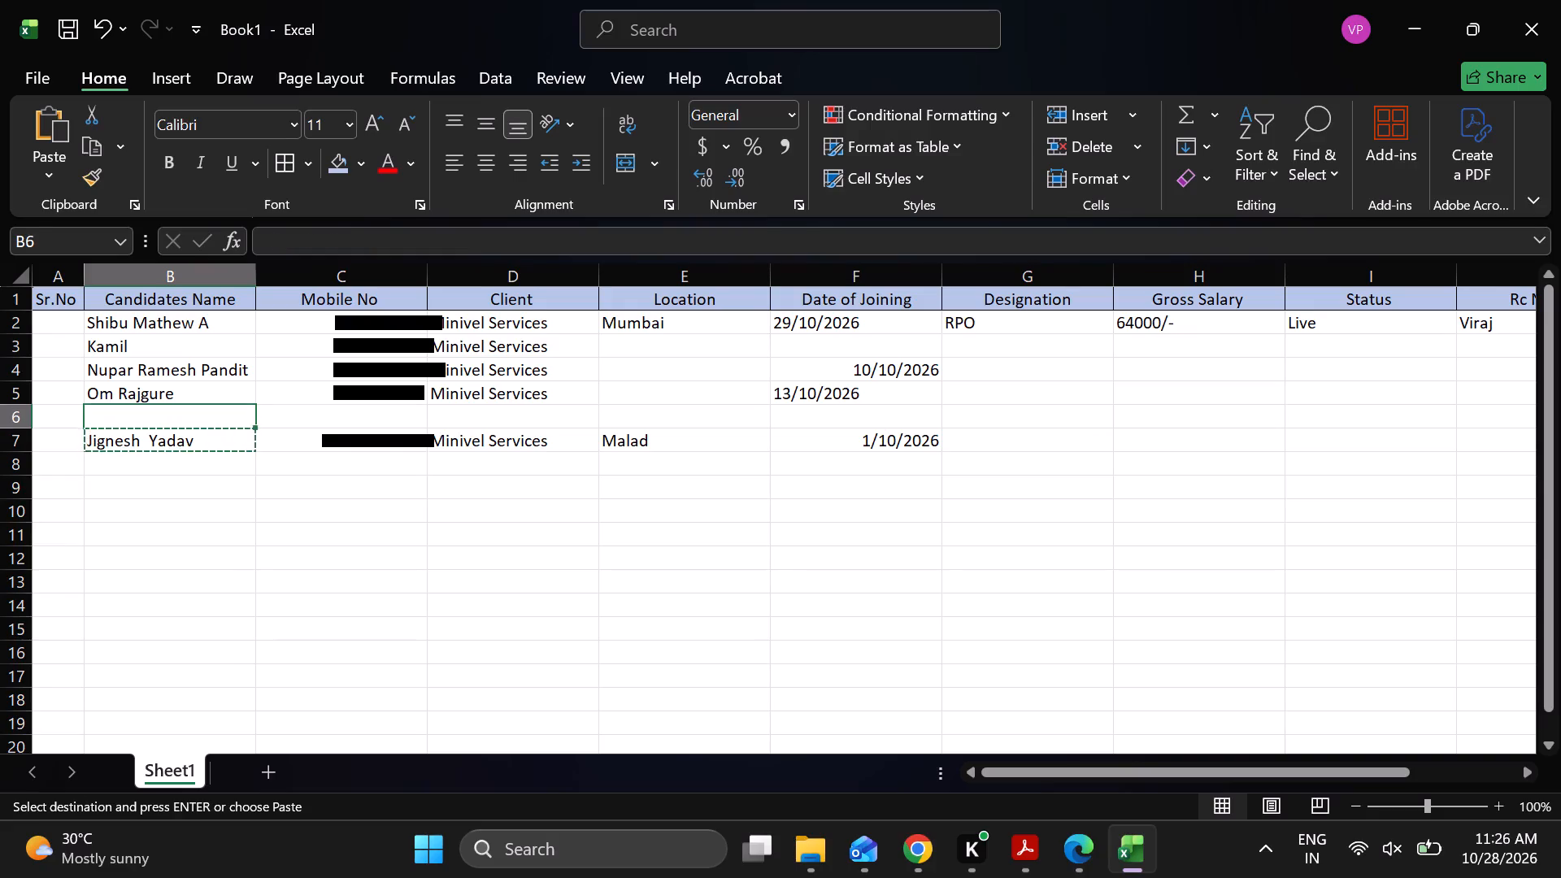
key("ctrl+v")
left_click(393, 440)
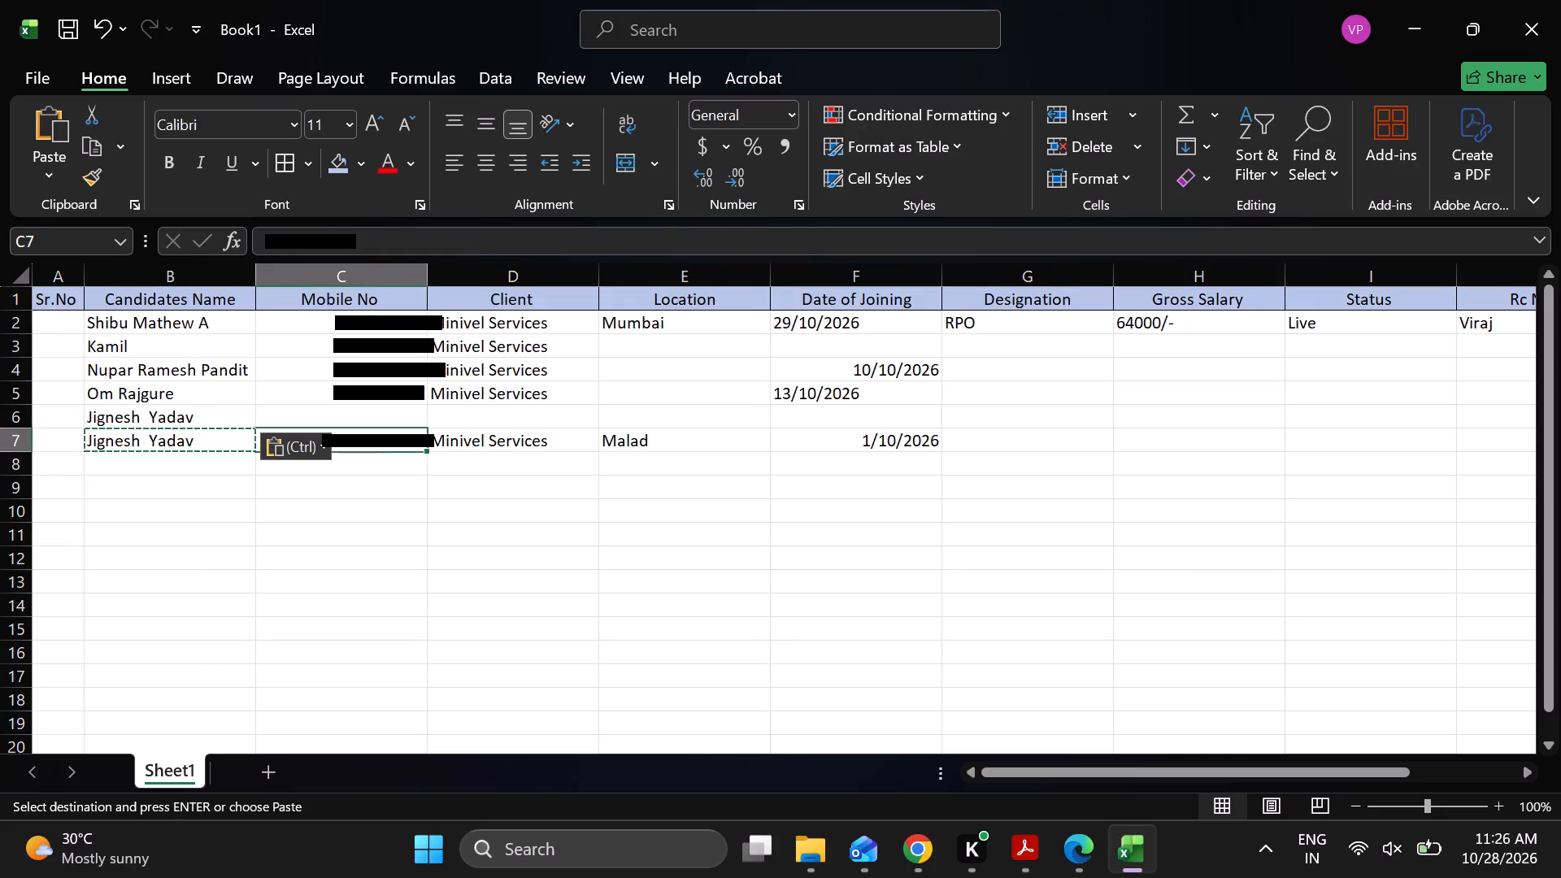
left_click(389, 426, "ctrl")
key("ctrl+c")
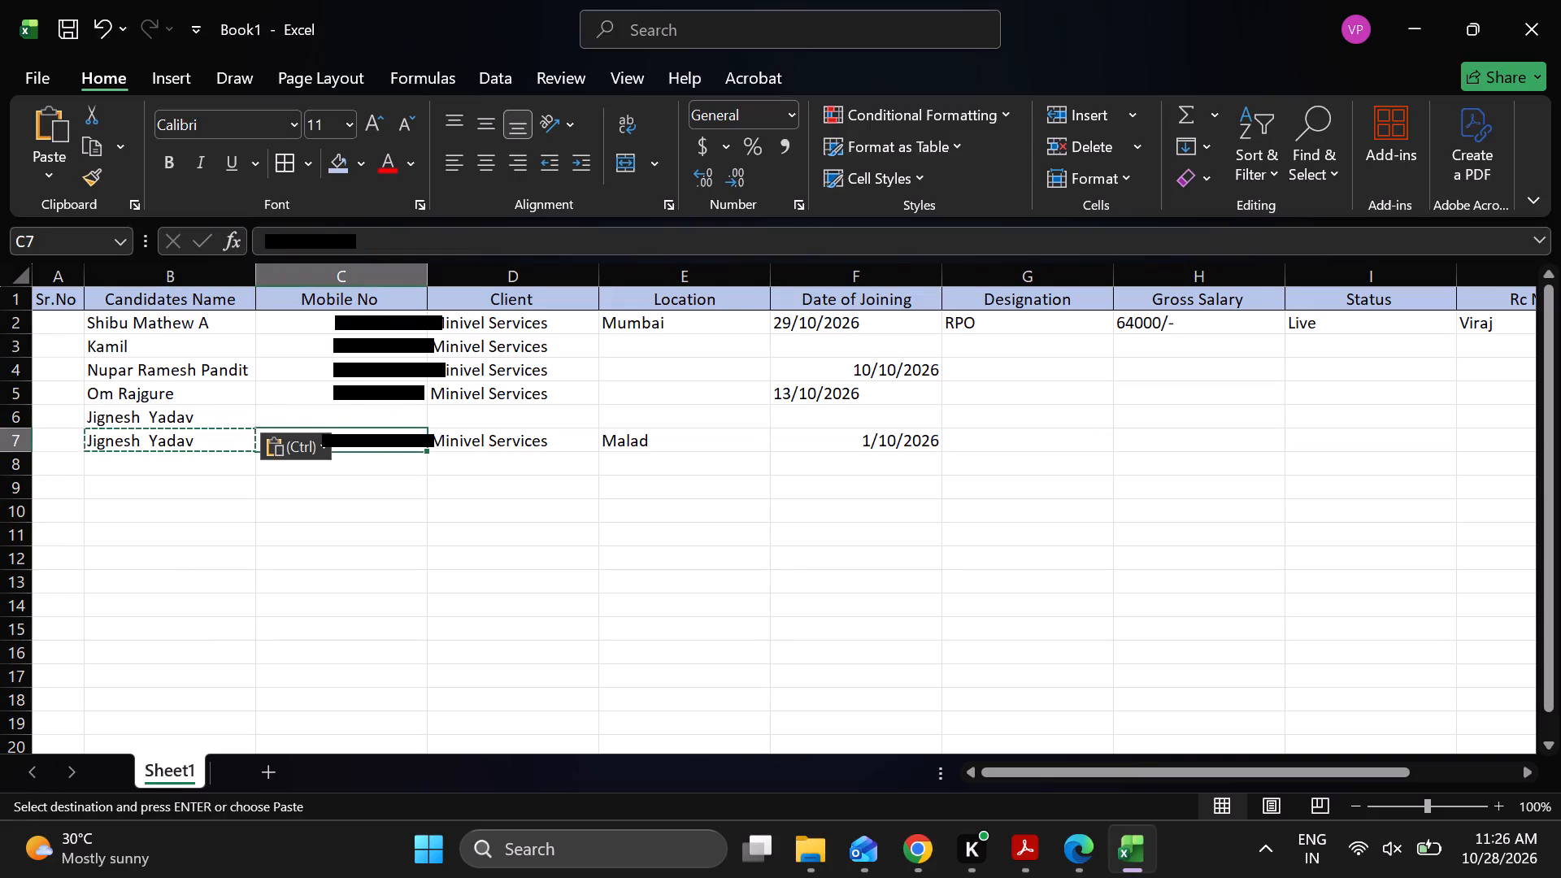
key("ctrl+c")
left_click(368, 408)
key("ctrl+v")
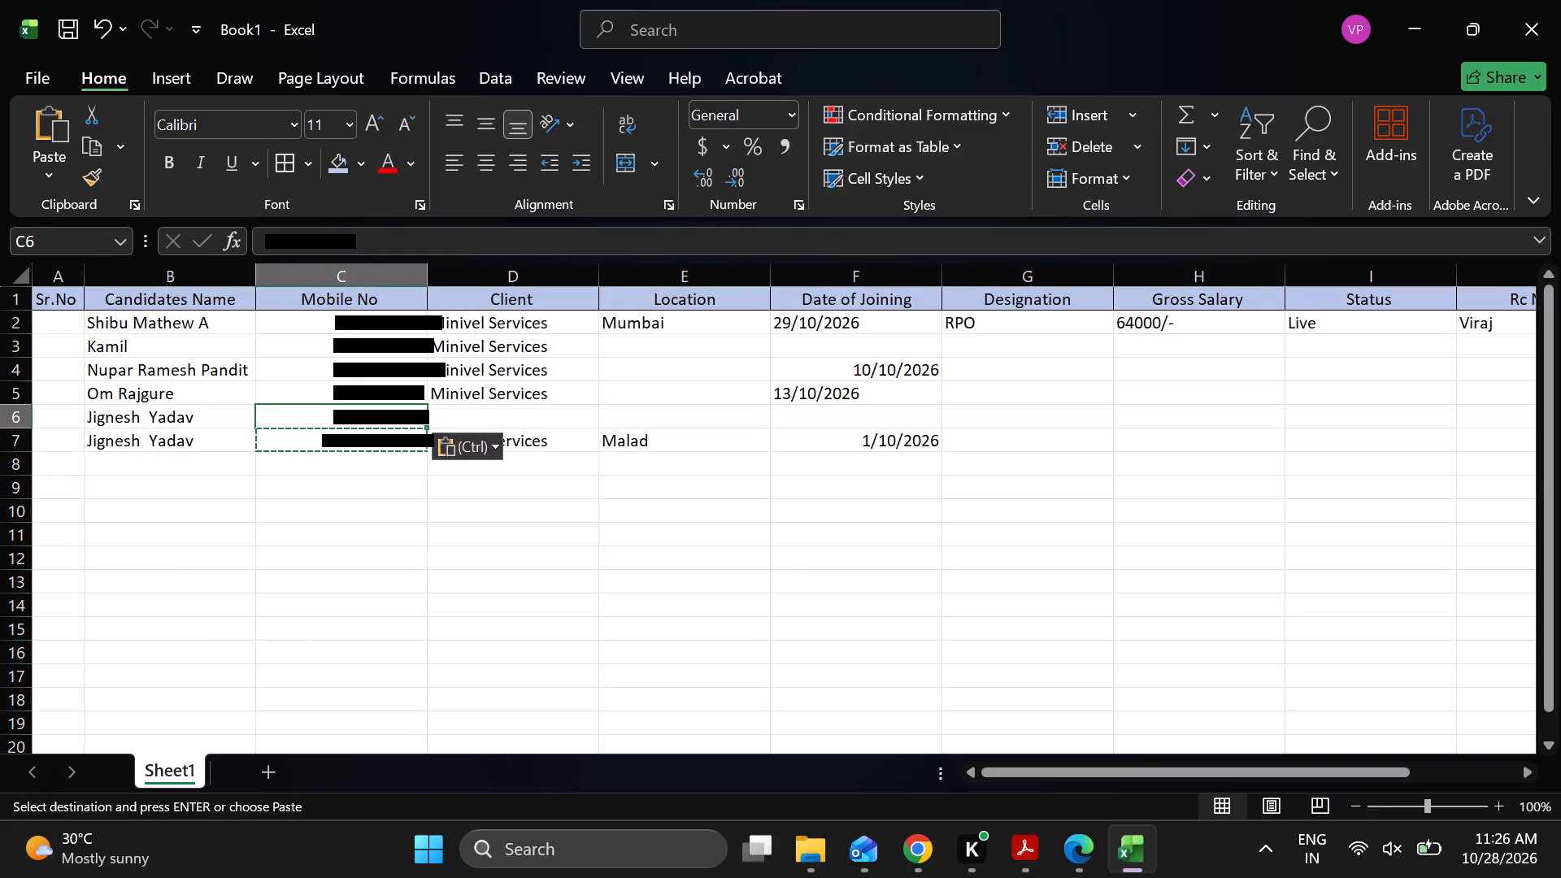
Copy the location Malad from E7 to E6 and the joining date 1/10/2026 from F7 to F6.
left_click(649, 445)
key("ctrl+c")
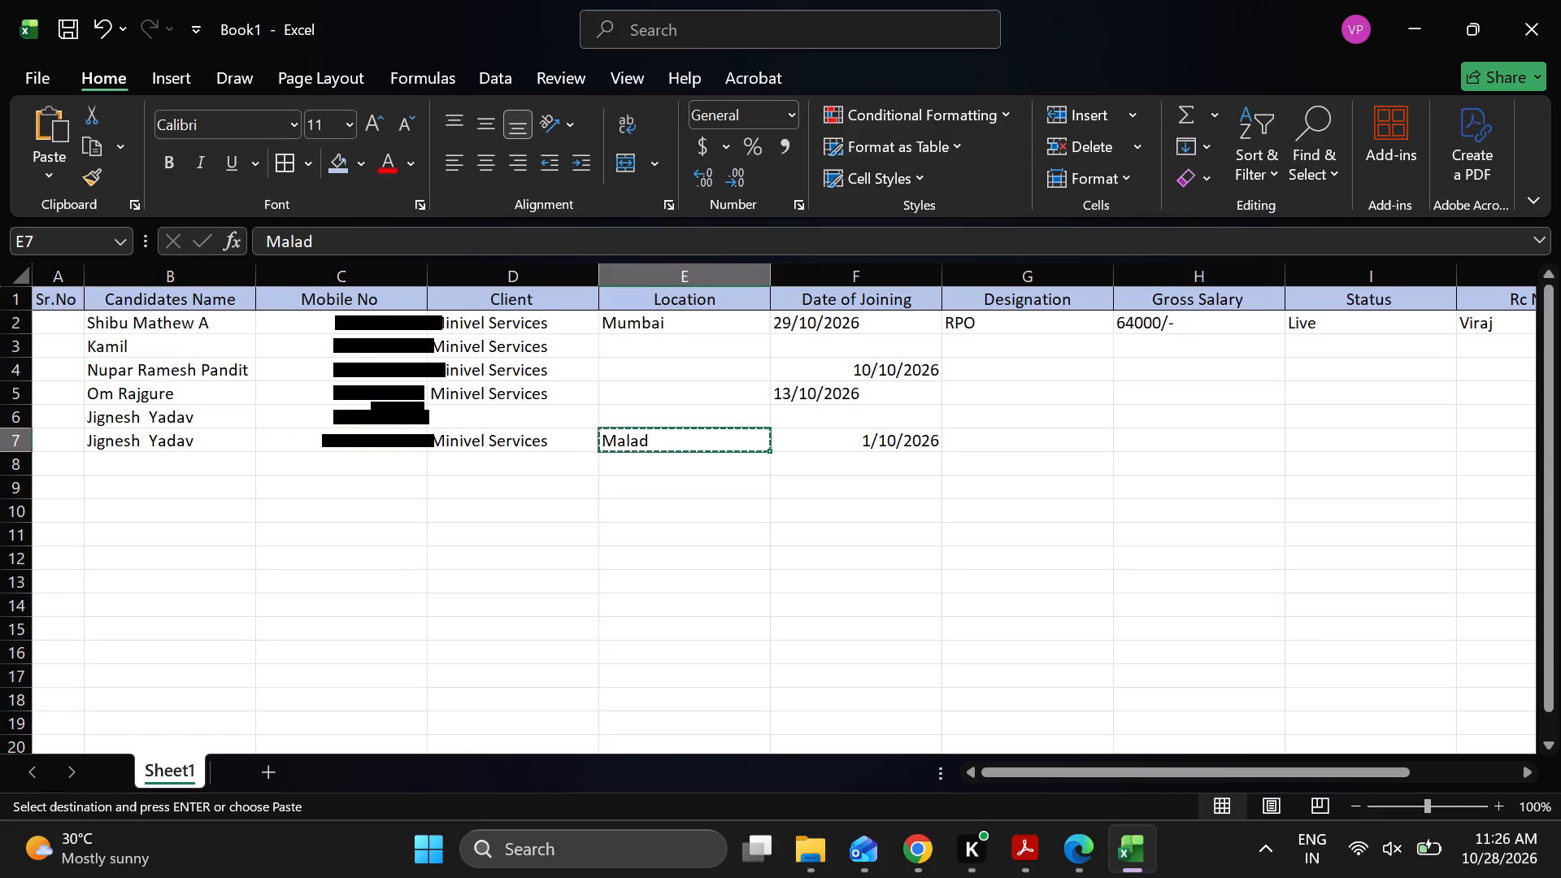
left_click(641, 403)
left_click(644, 420)
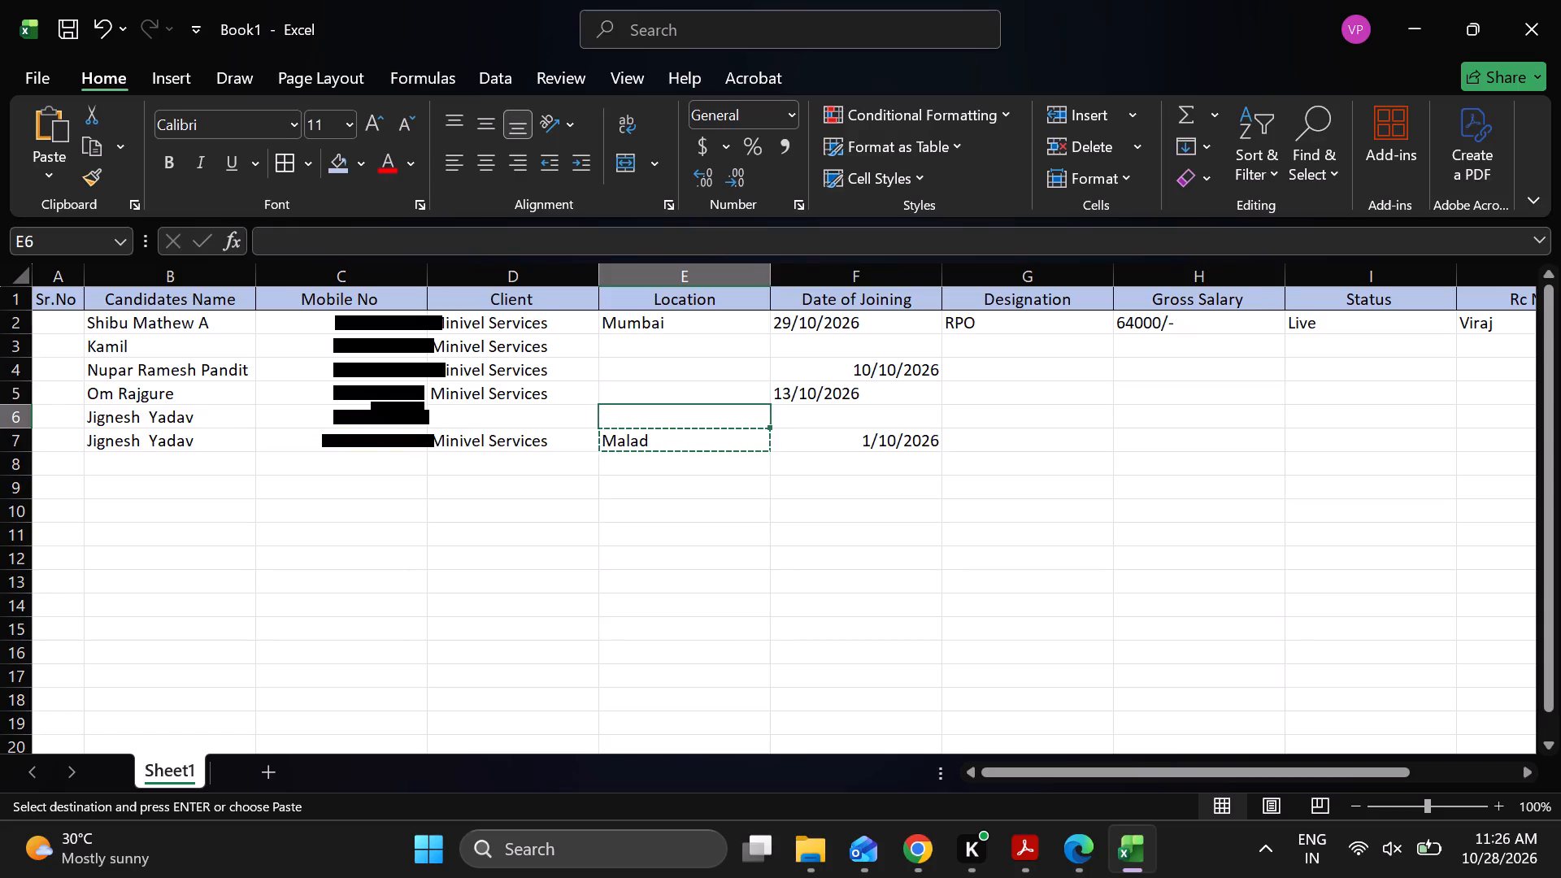
key("ctrl+v")
left_click(644, 420, "ctrl")
left_click(859, 432)
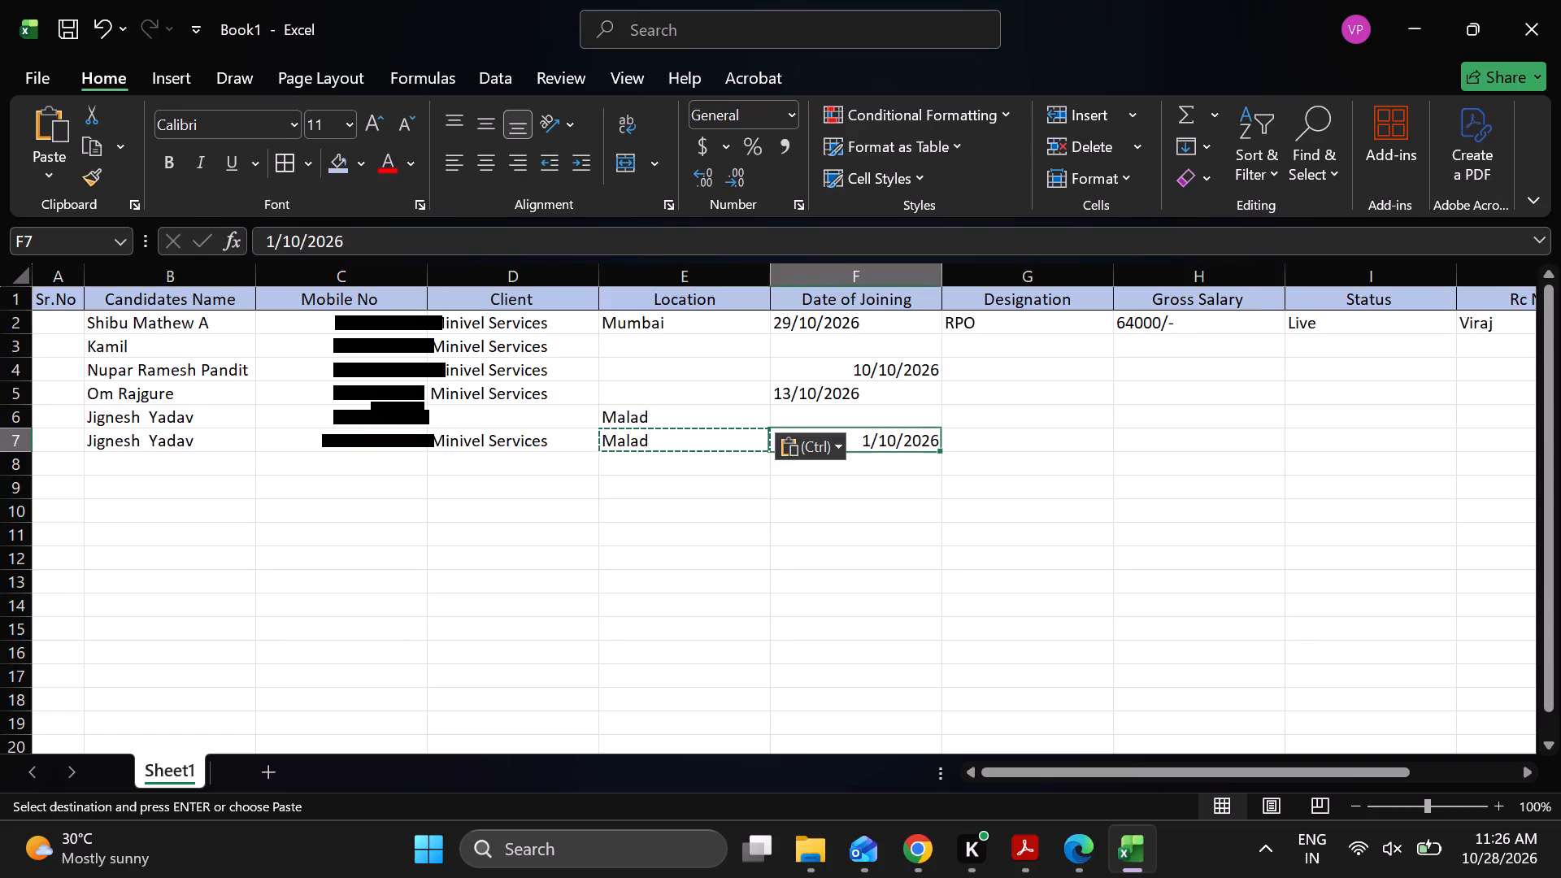
key("ctrl+c")
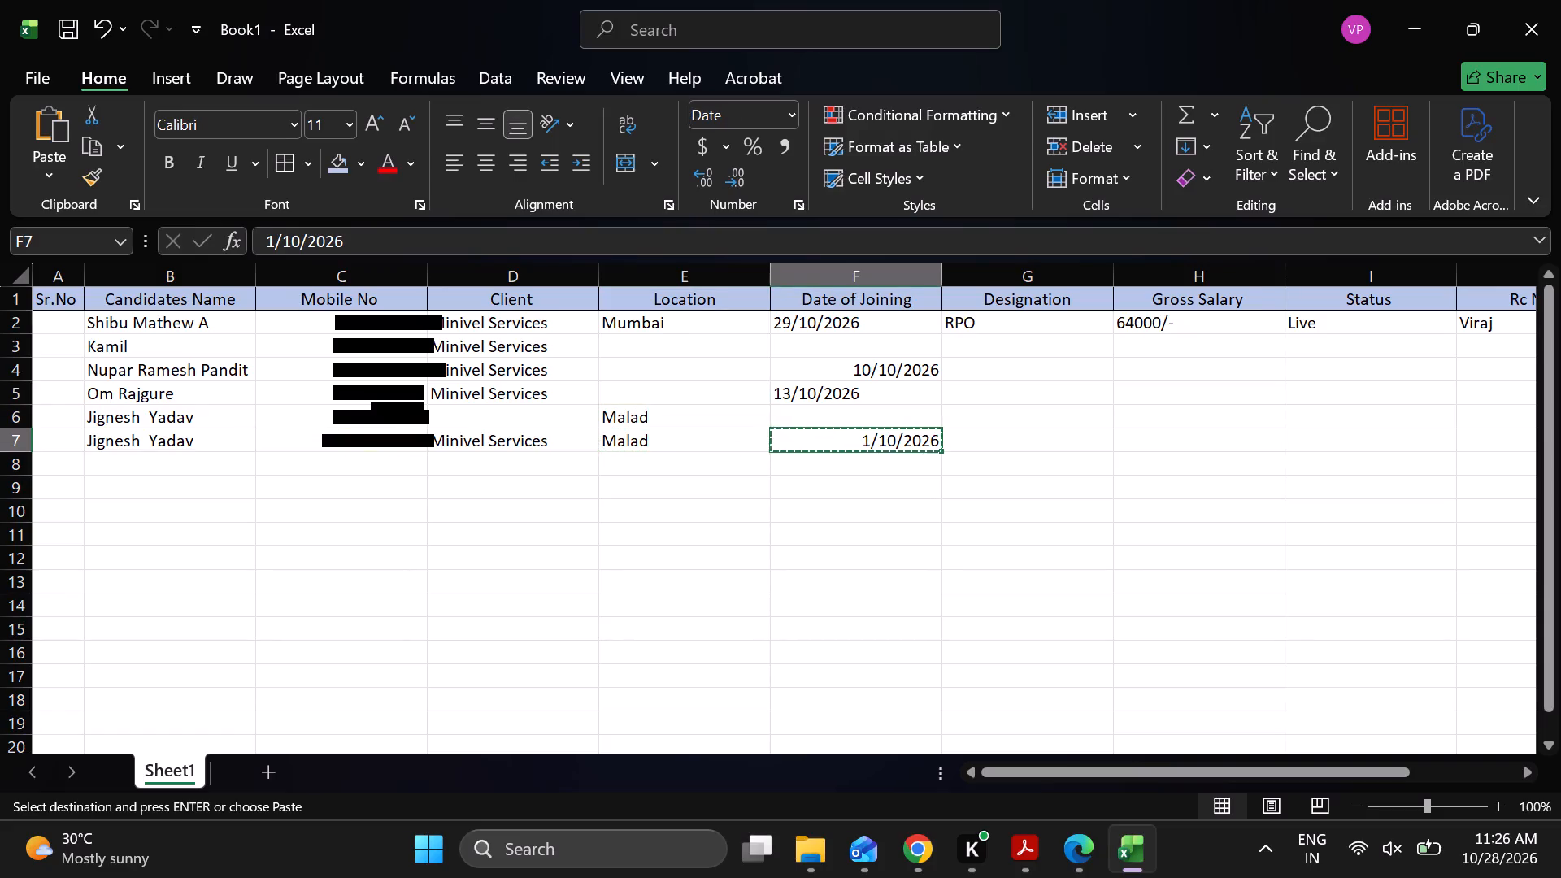
left_click(824, 415)
scroll(824, 415, "down", 1, "ctrl")
key("ctrl+v")
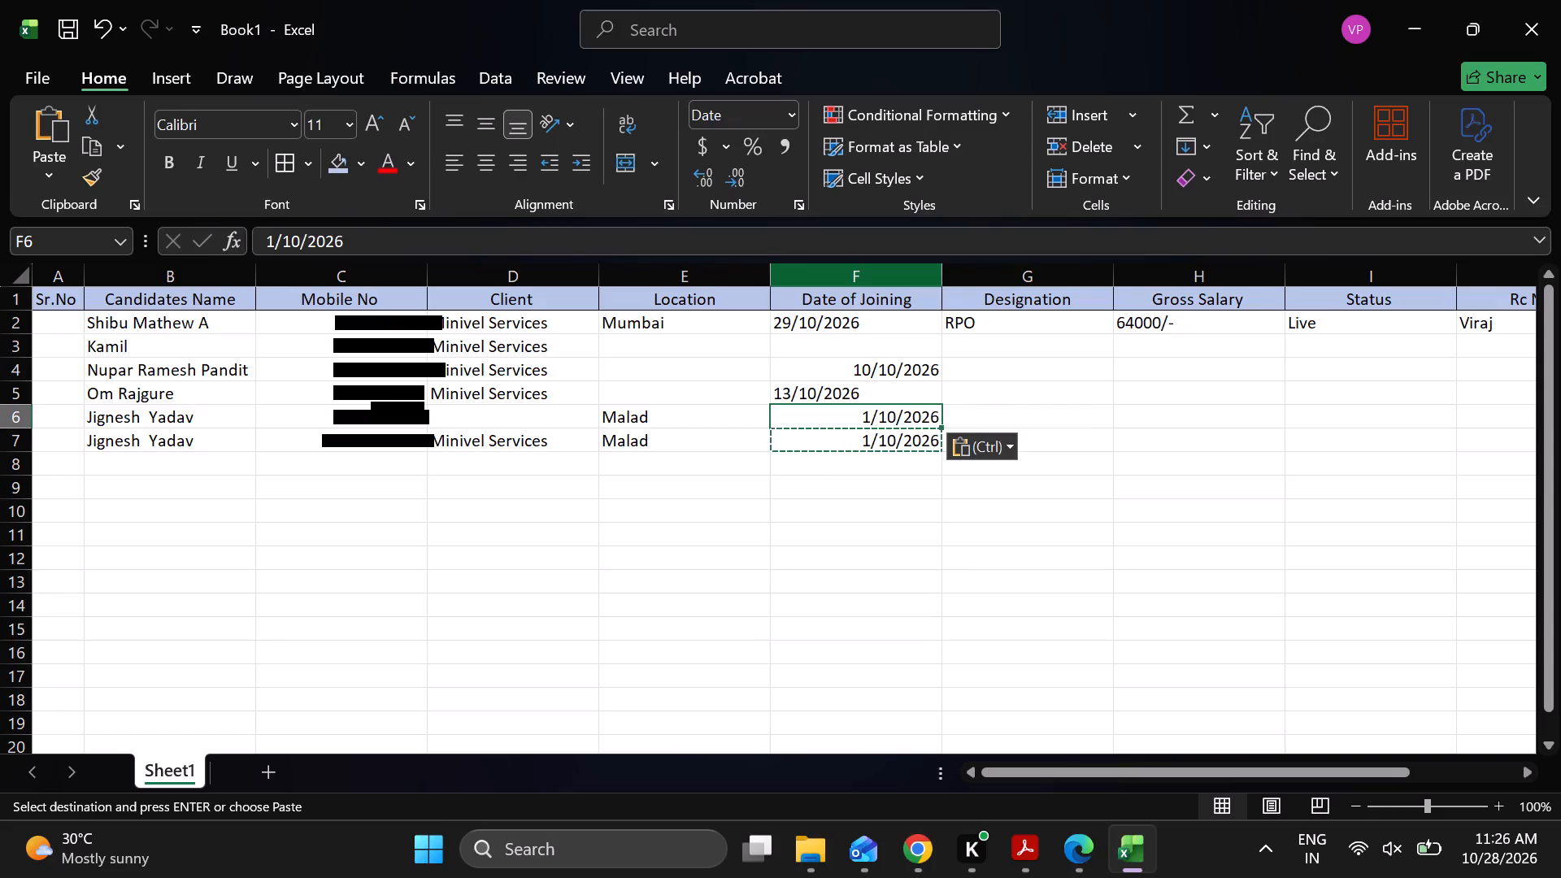
Clear everything from the duplicate candidate entry in cells A7 to G7.
left_click_drag(77, 444, 244, 443)
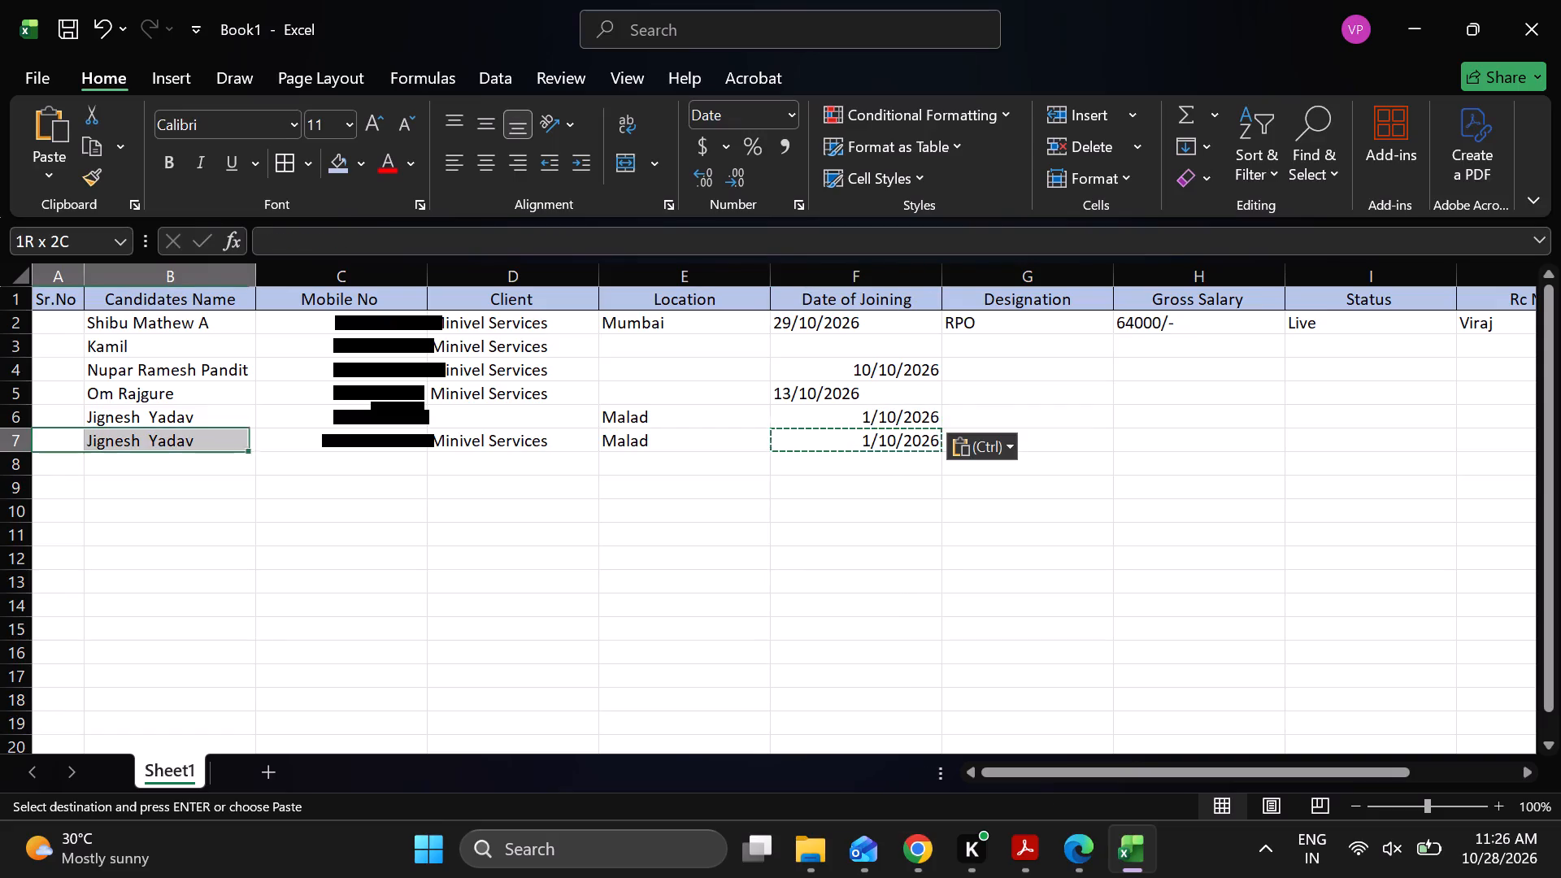
left_click_drag(244, 443, 950, 449)
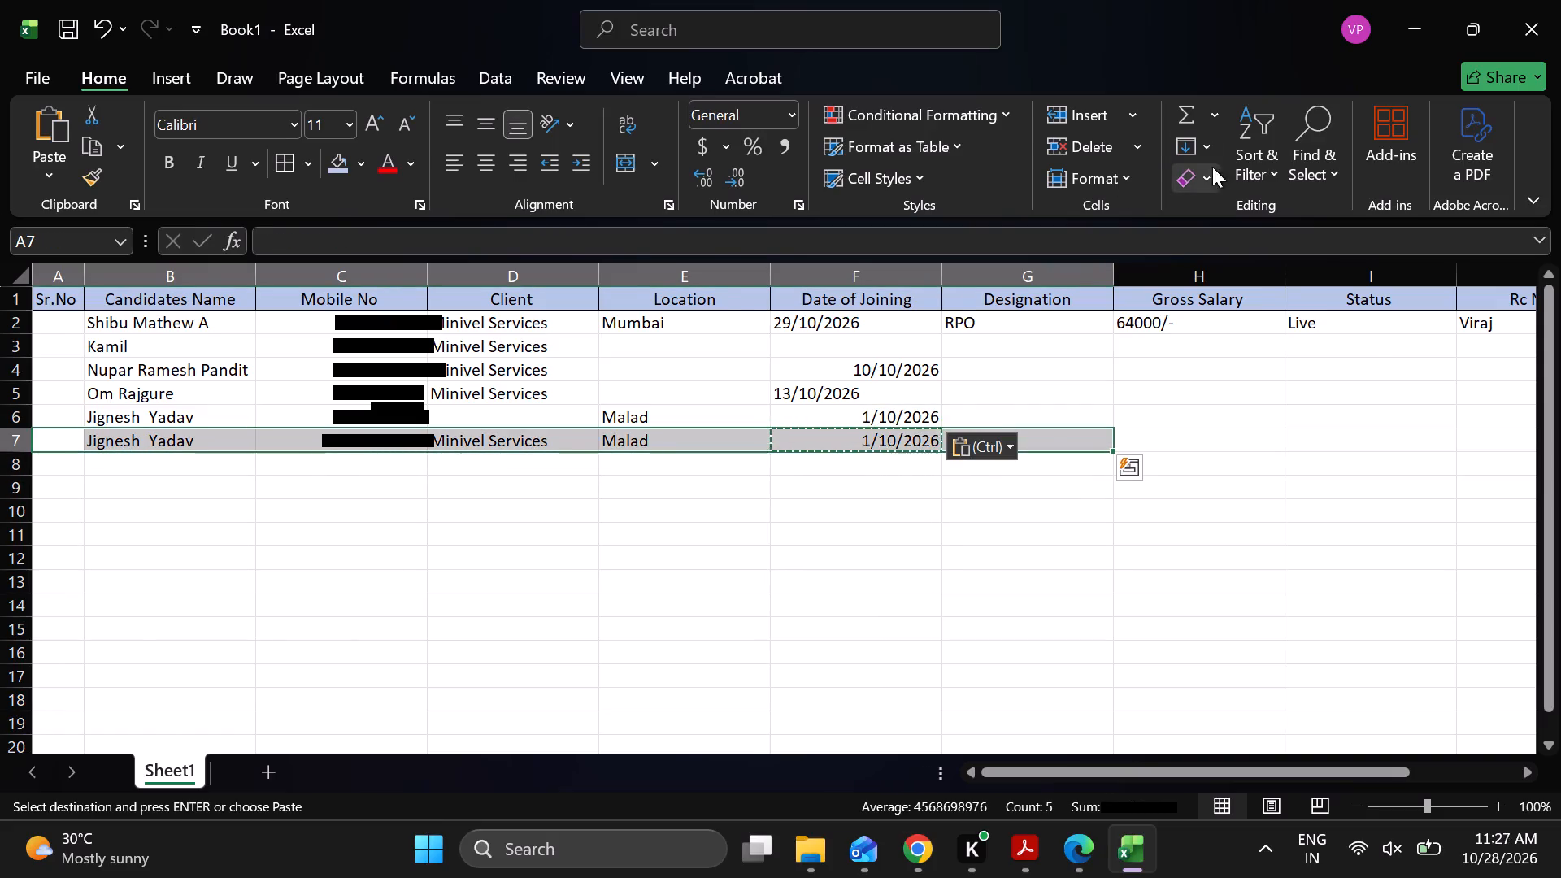
left_click(1180, 176)
left_click(1200, 215)
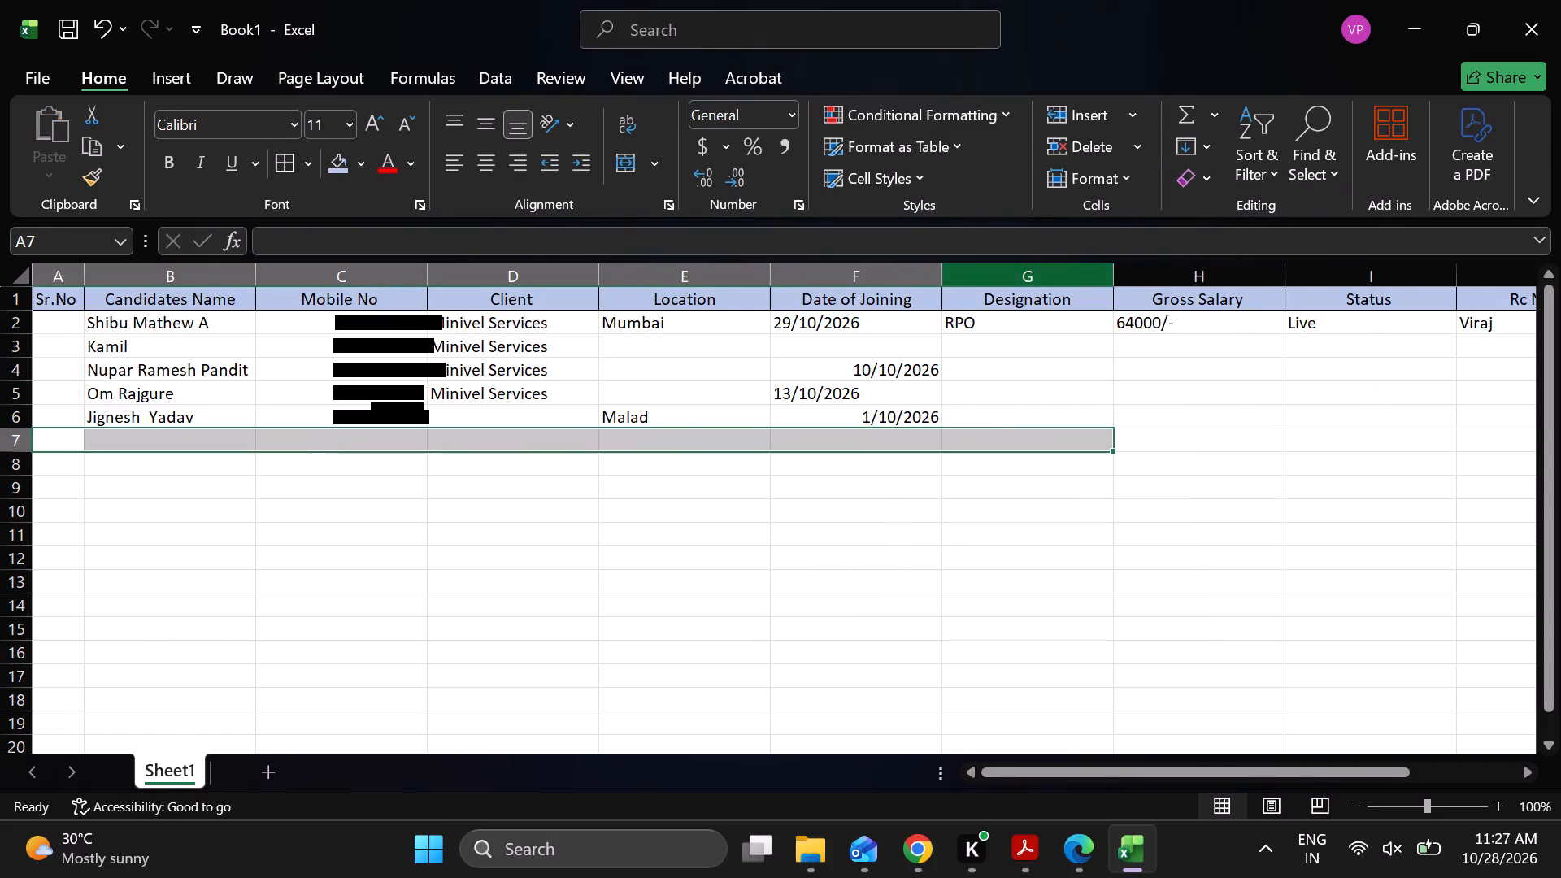
left_click(539, 540)
Fill the client Minivel Services from D5 down to D6.
left_click(476, 389)
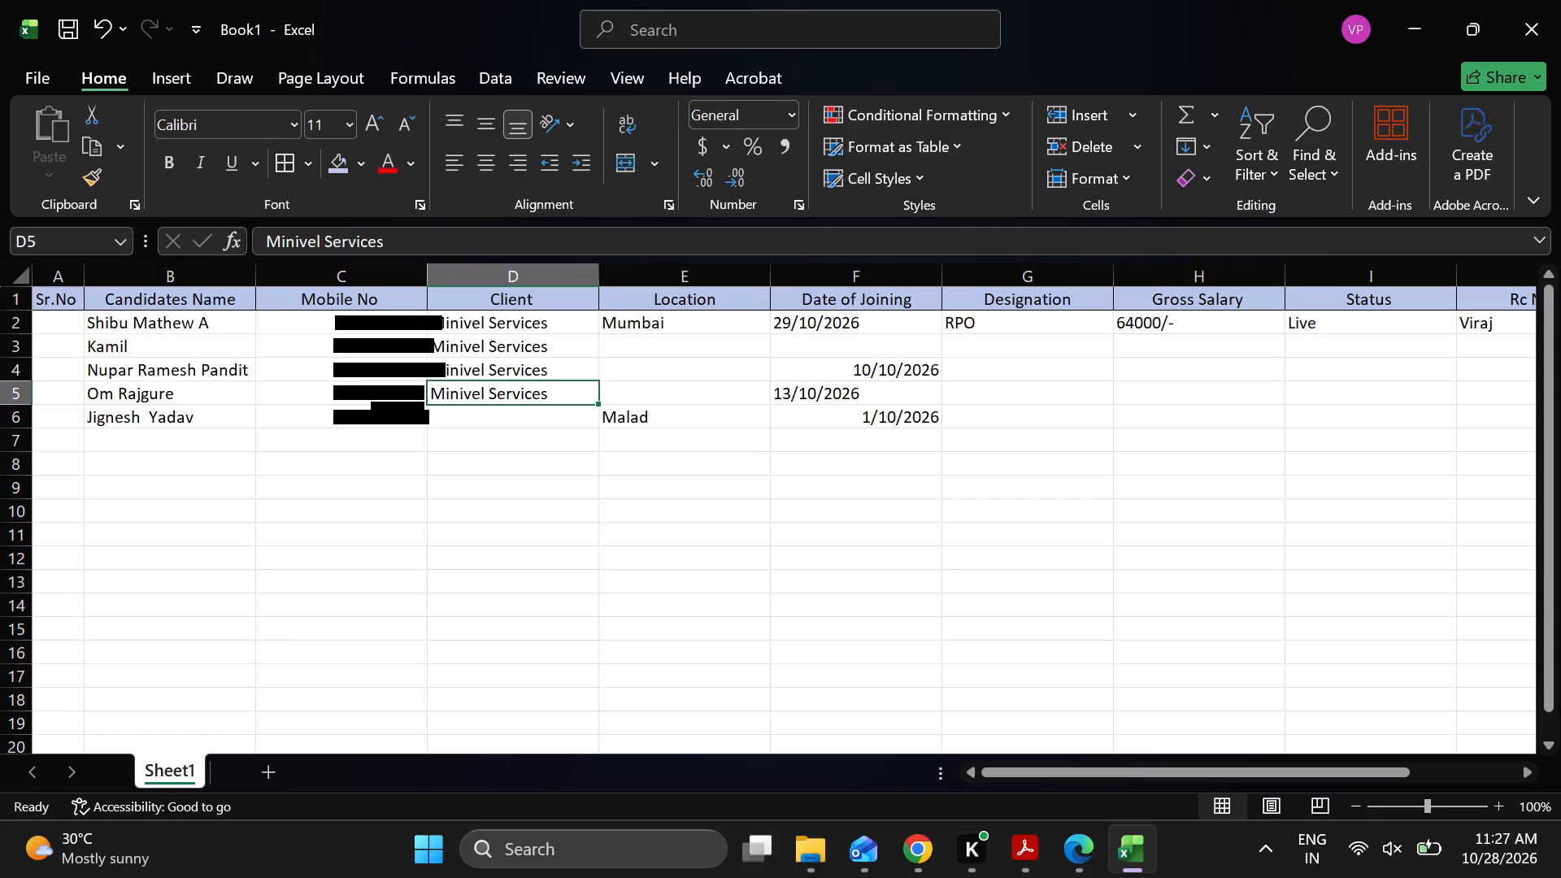
left_click_drag(594, 400, 595, 418)
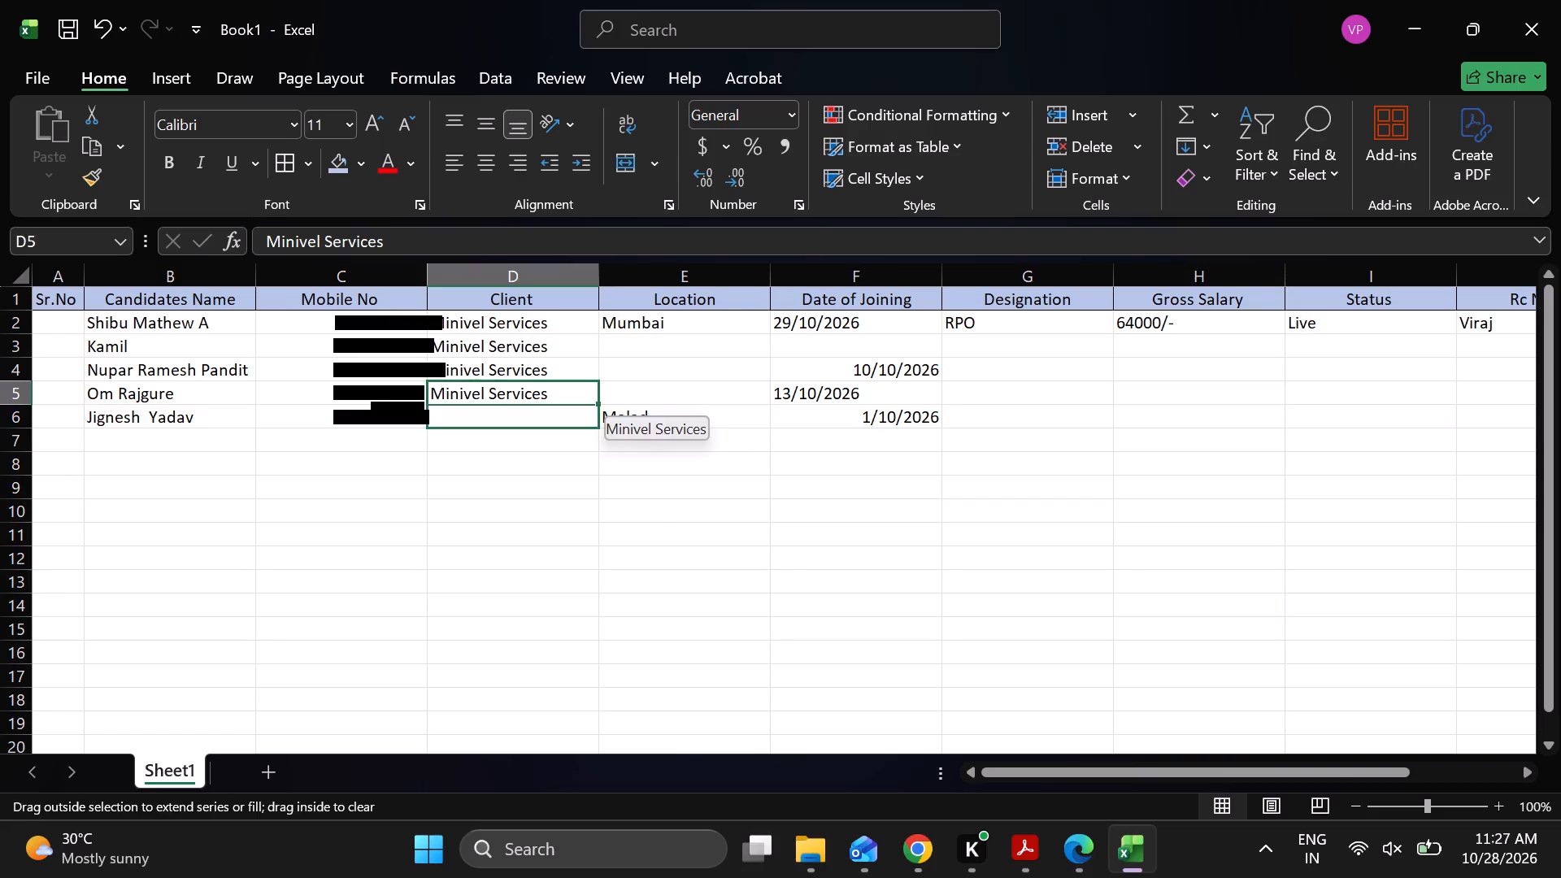
left_click_drag(595, 418, 595, 419)
Enter the designation Picker Packer in G3 and fill it down to G6.
left_click(650, 324)
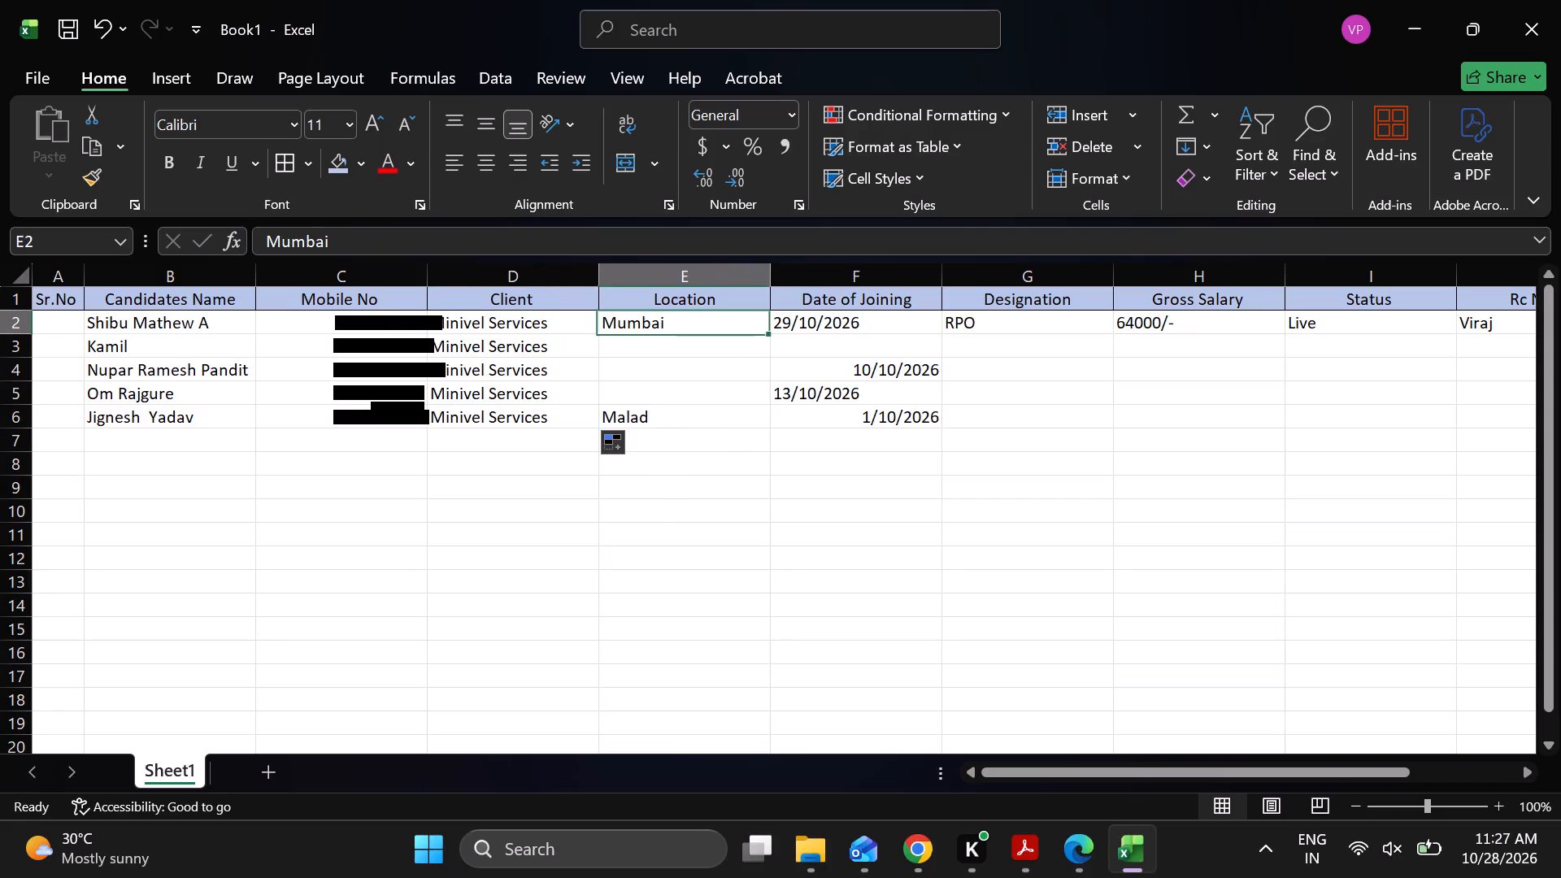
left_click(840, 350)
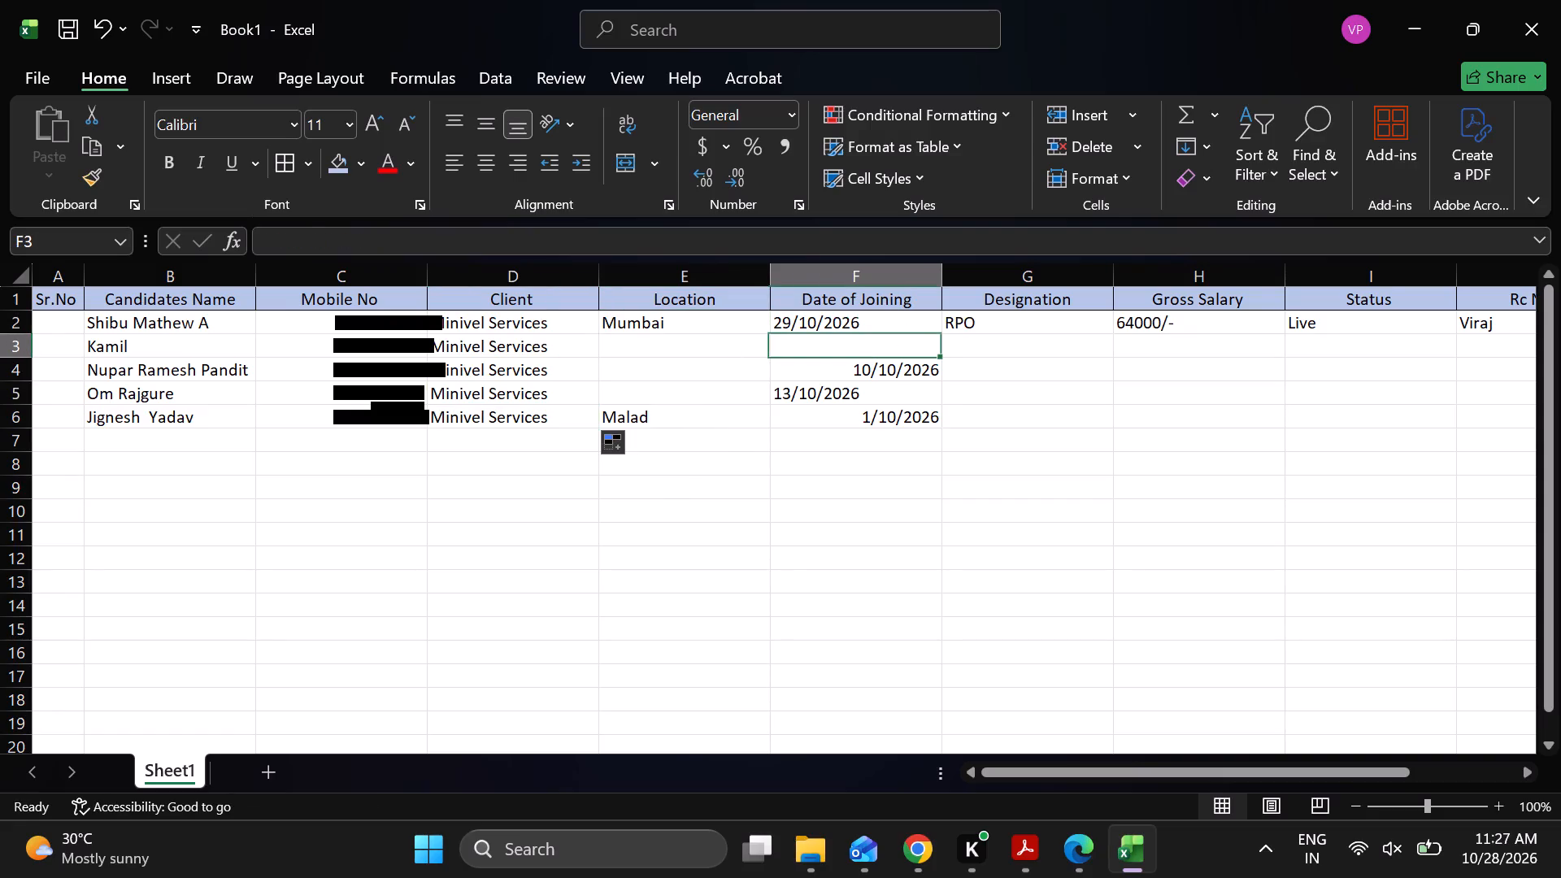
left_click(980, 351)
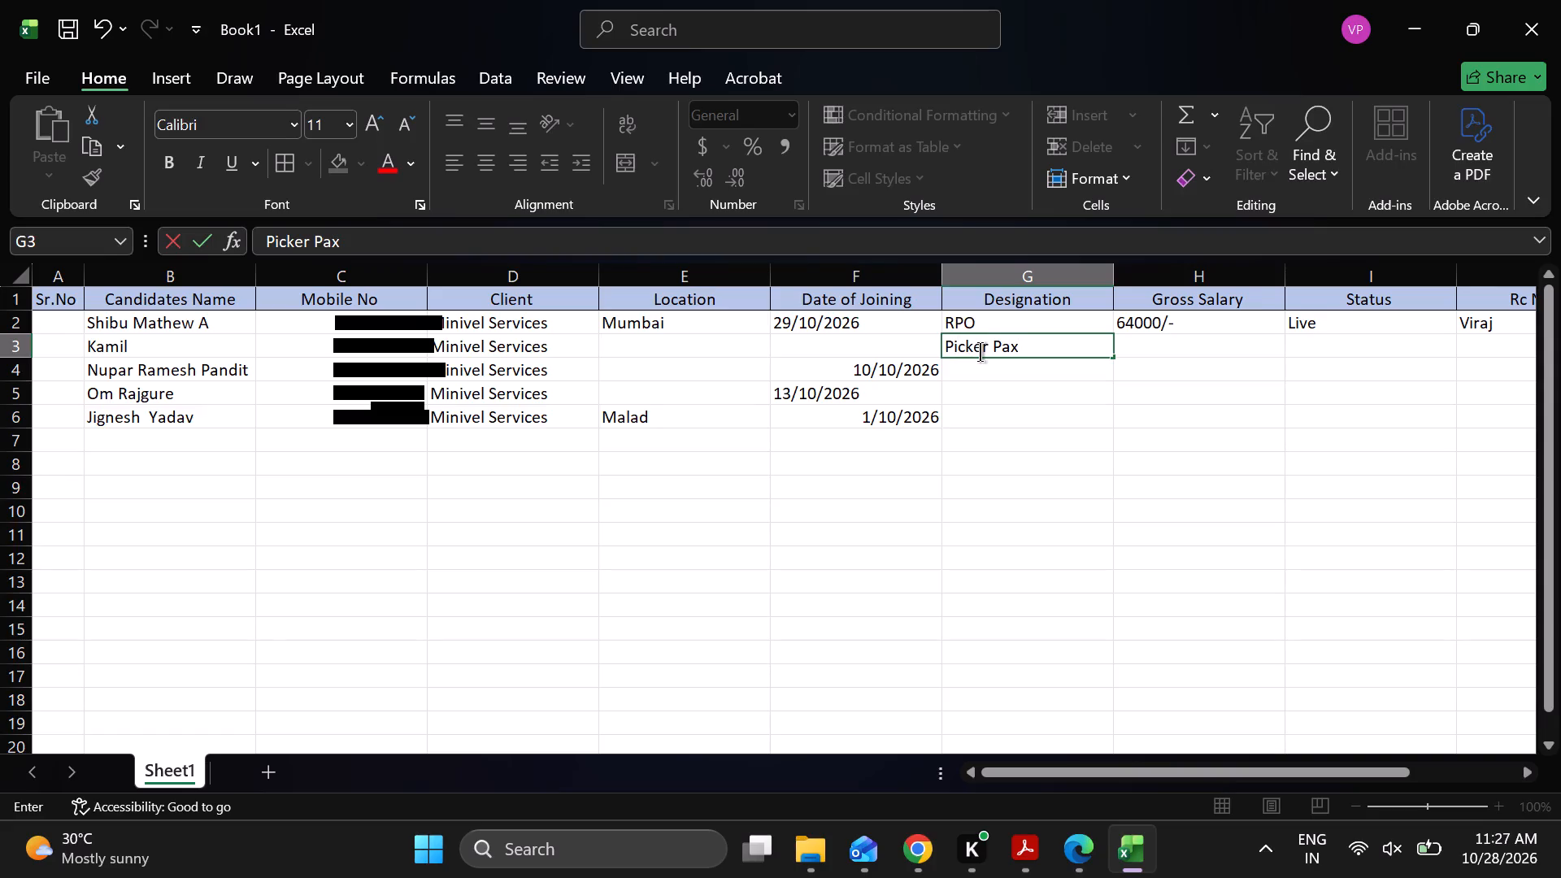
key("BackSpace")
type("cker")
left_click(1110, 356)
left_click_drag(1114, 353, 1114, 357)
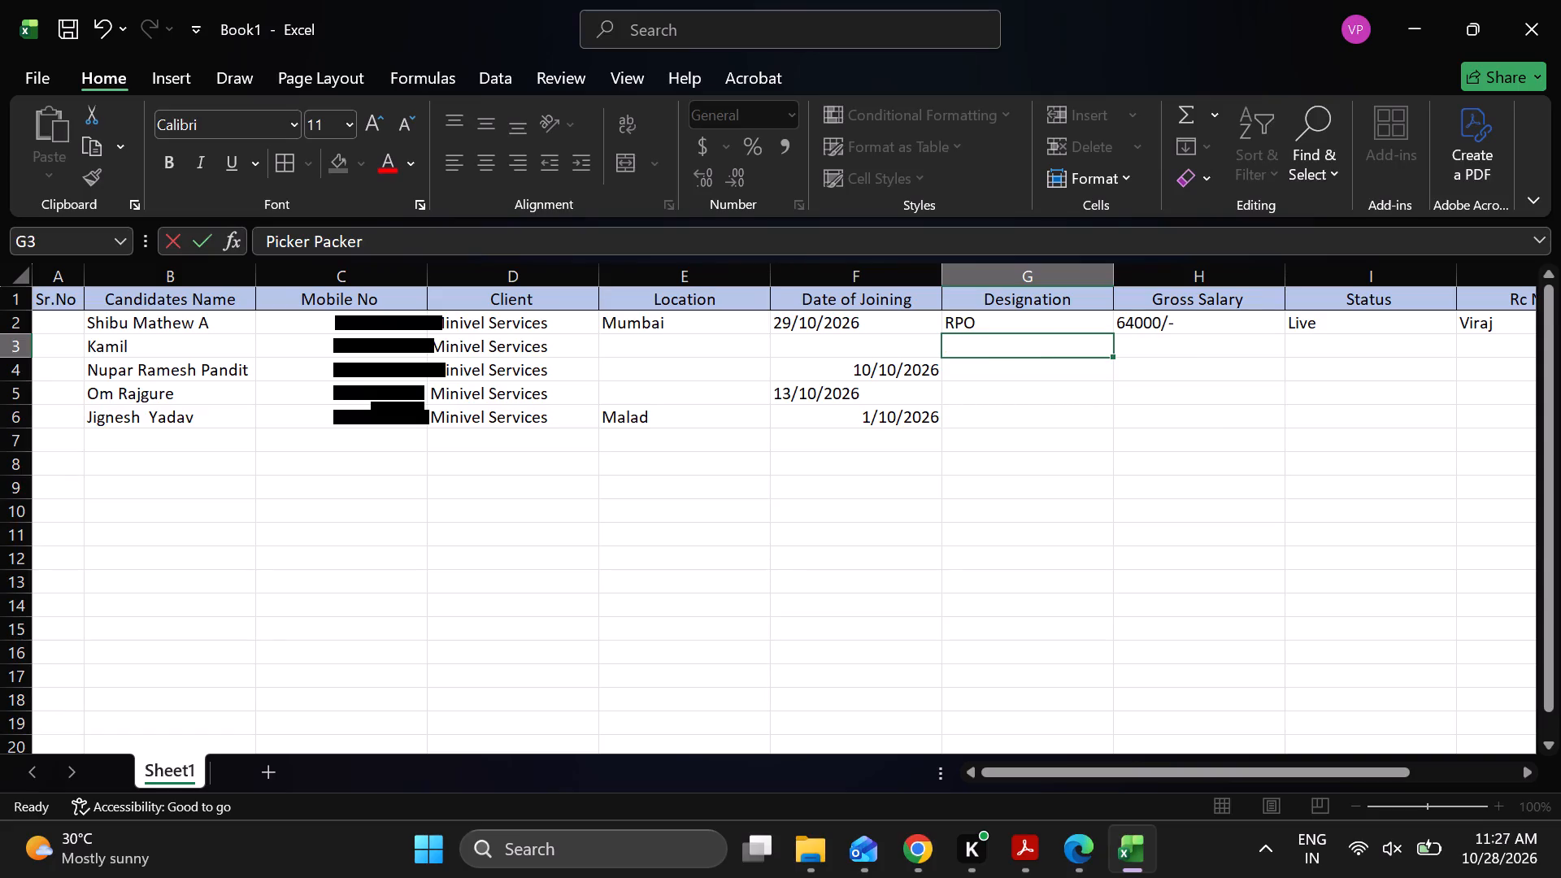
left_click_drag(1114, 357, 1110, 433)
Enter the gross salary 15500/- in H3 and fill it down to H6.
left_click(1157, 342)
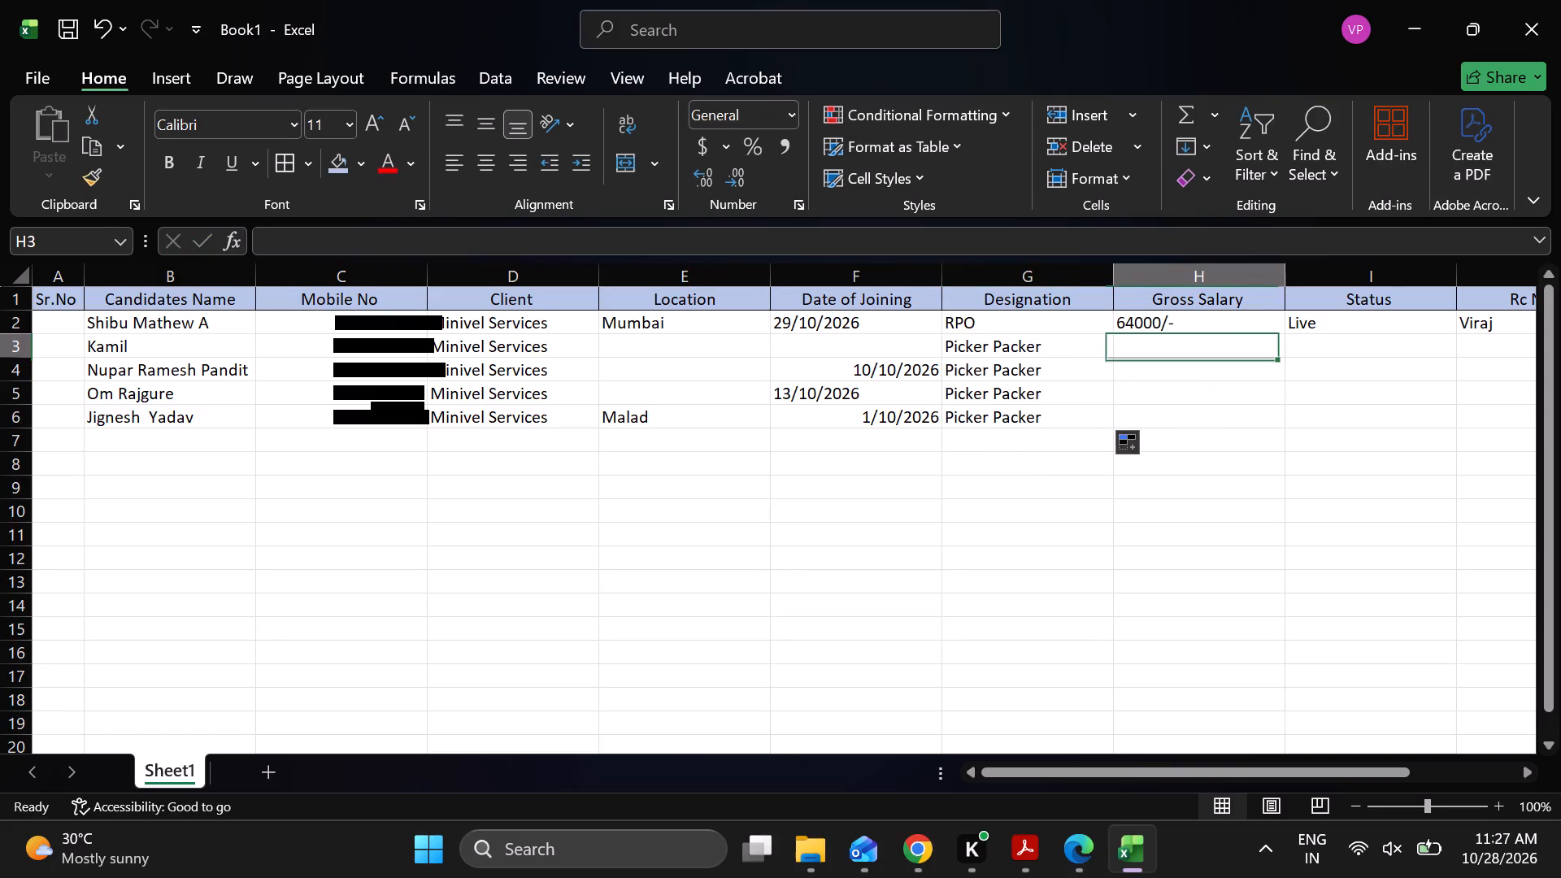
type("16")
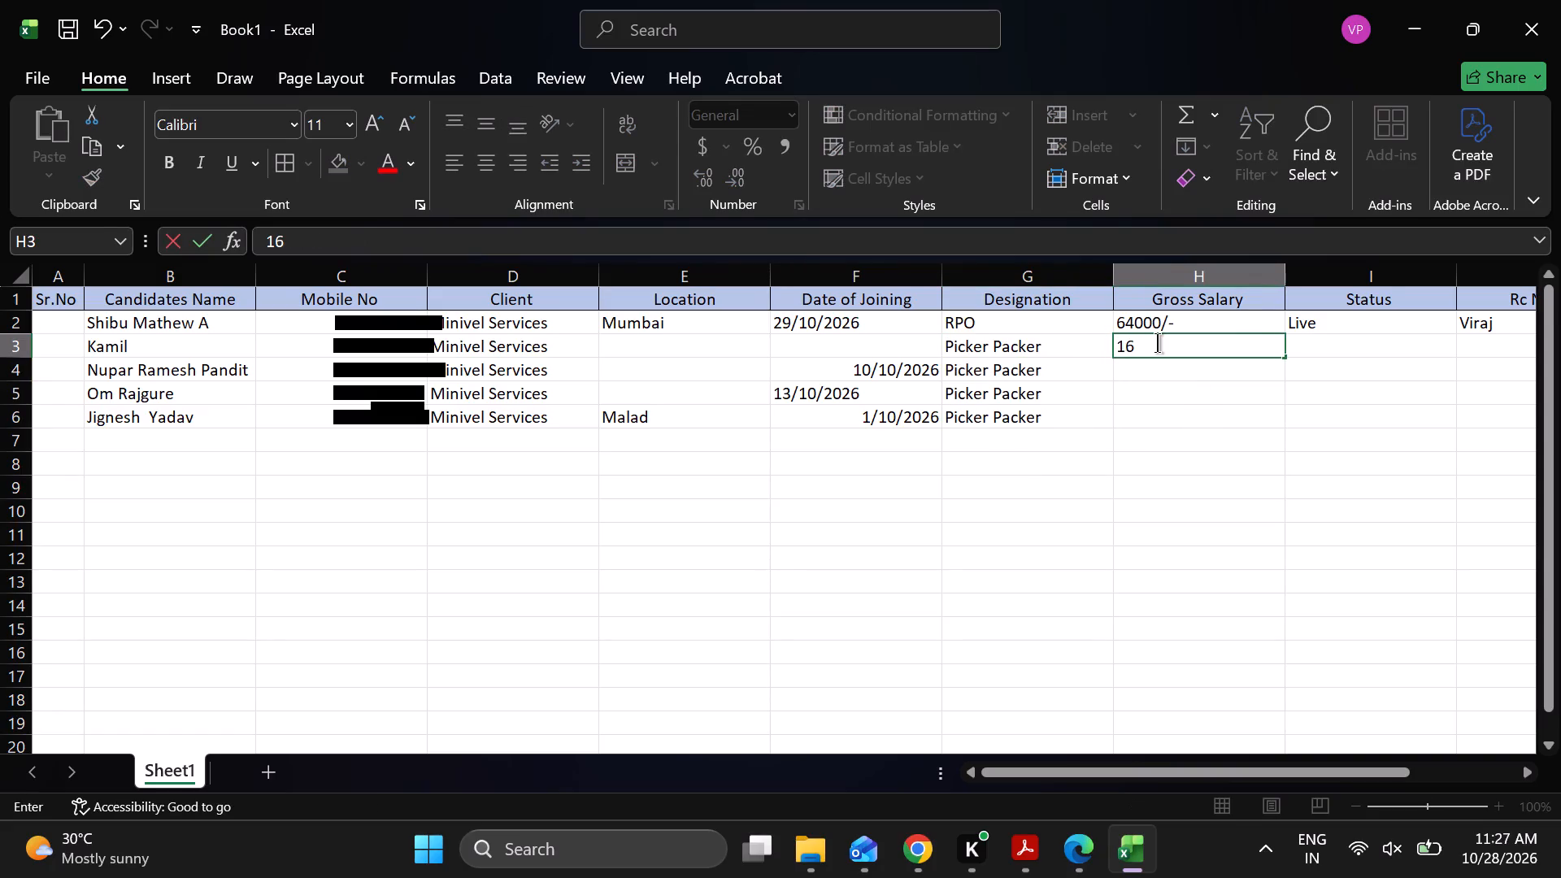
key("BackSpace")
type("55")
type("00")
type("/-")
left_click_drag(1284, 354, 1273, 415)
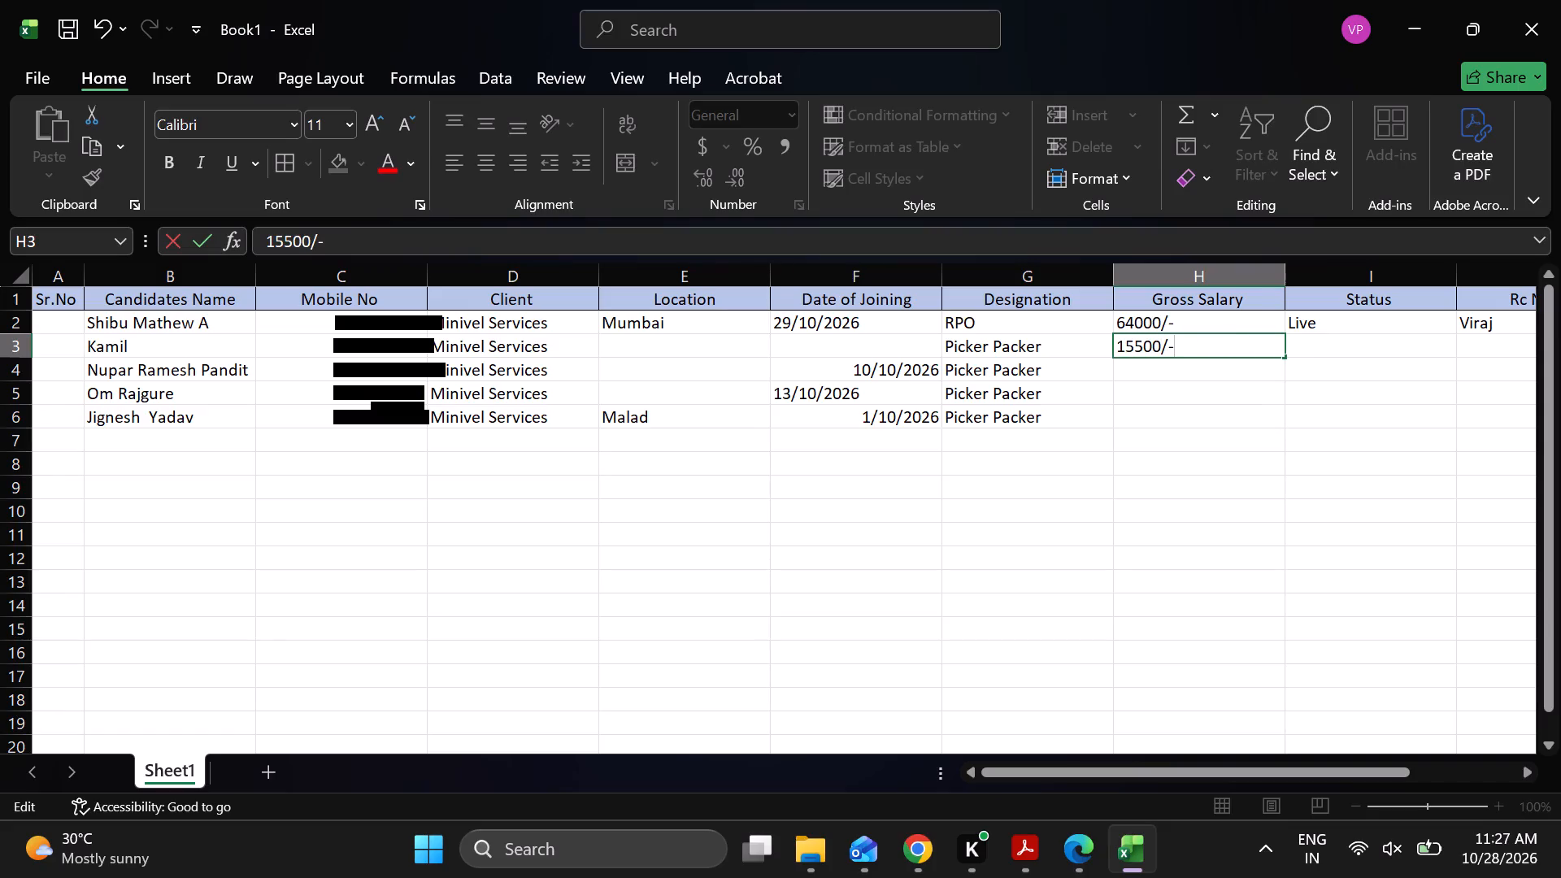
left_click_drag(1285, 357, 1283, 435)
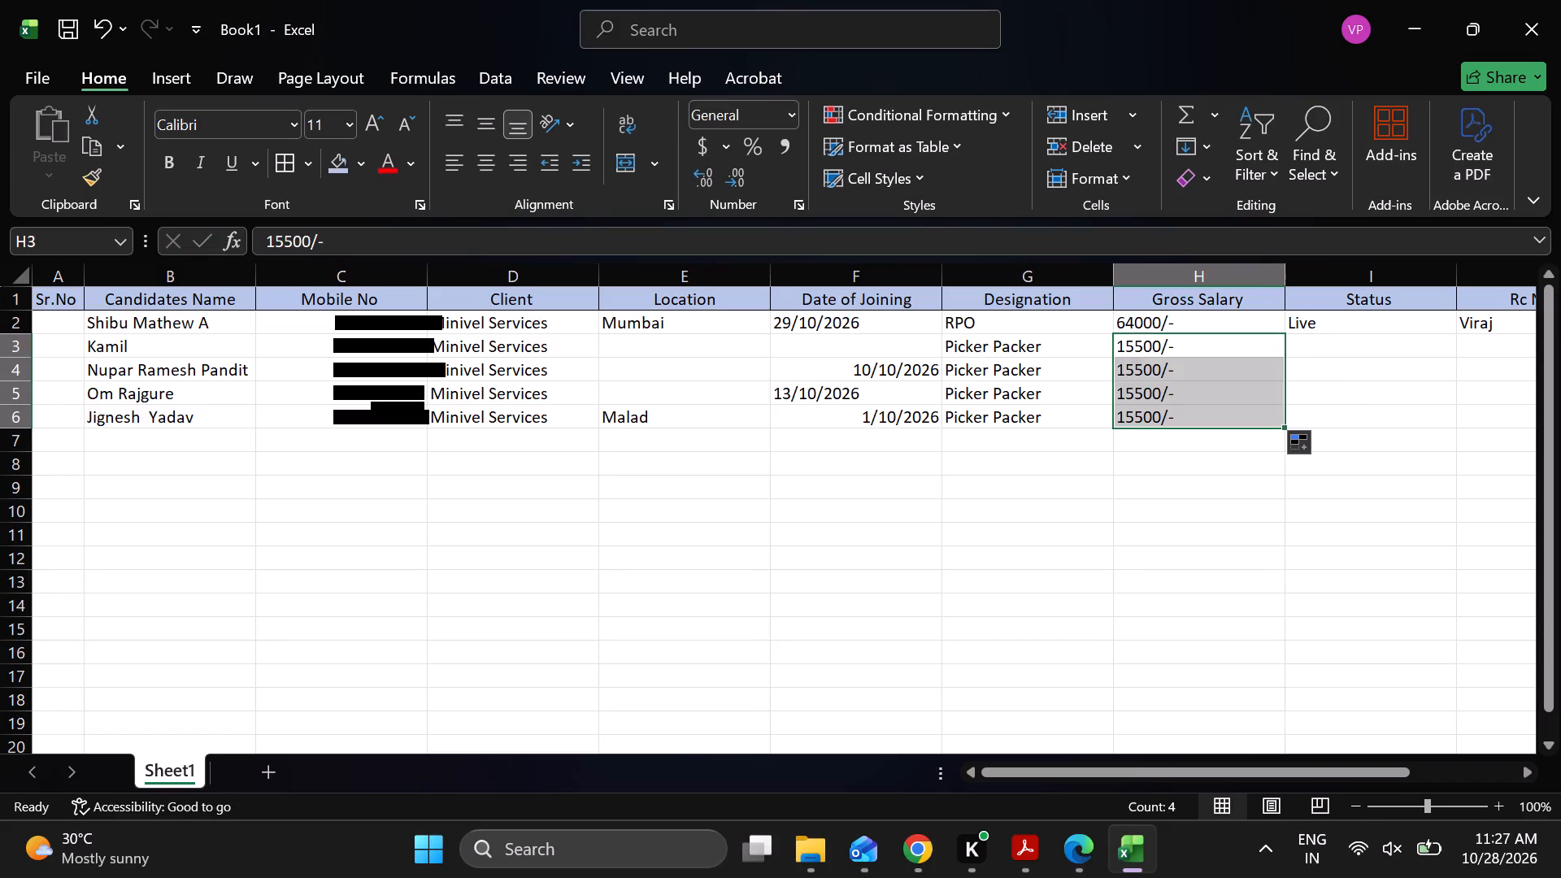
Fill the status Live from I2 down to I6.
left_click(1361, 308)
left_click(1395, 332)
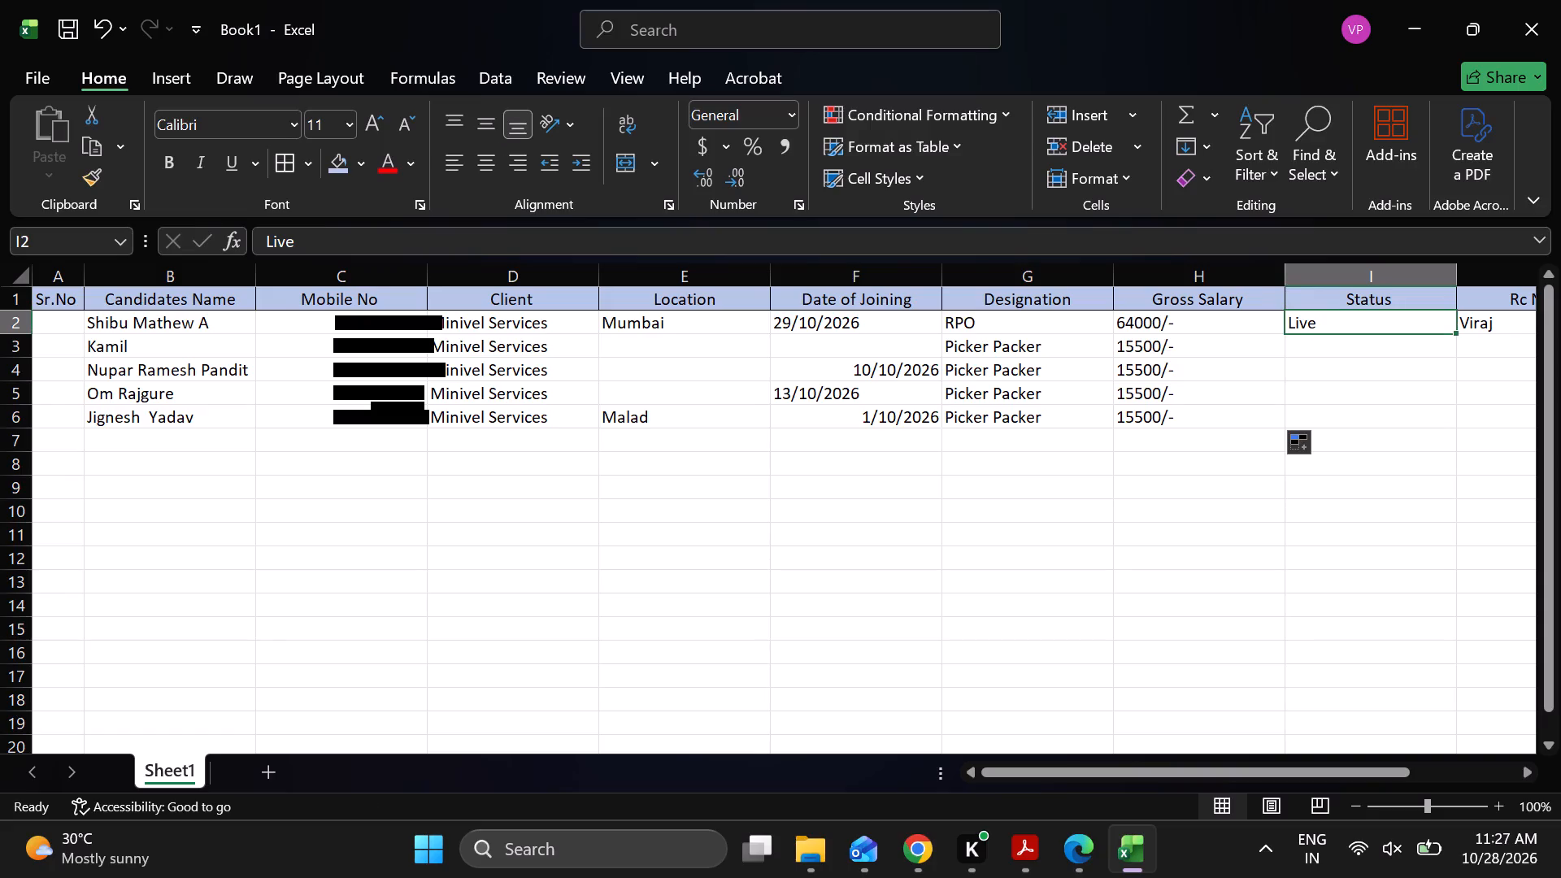
left_click_drag(1454, 333, 1454, 428)
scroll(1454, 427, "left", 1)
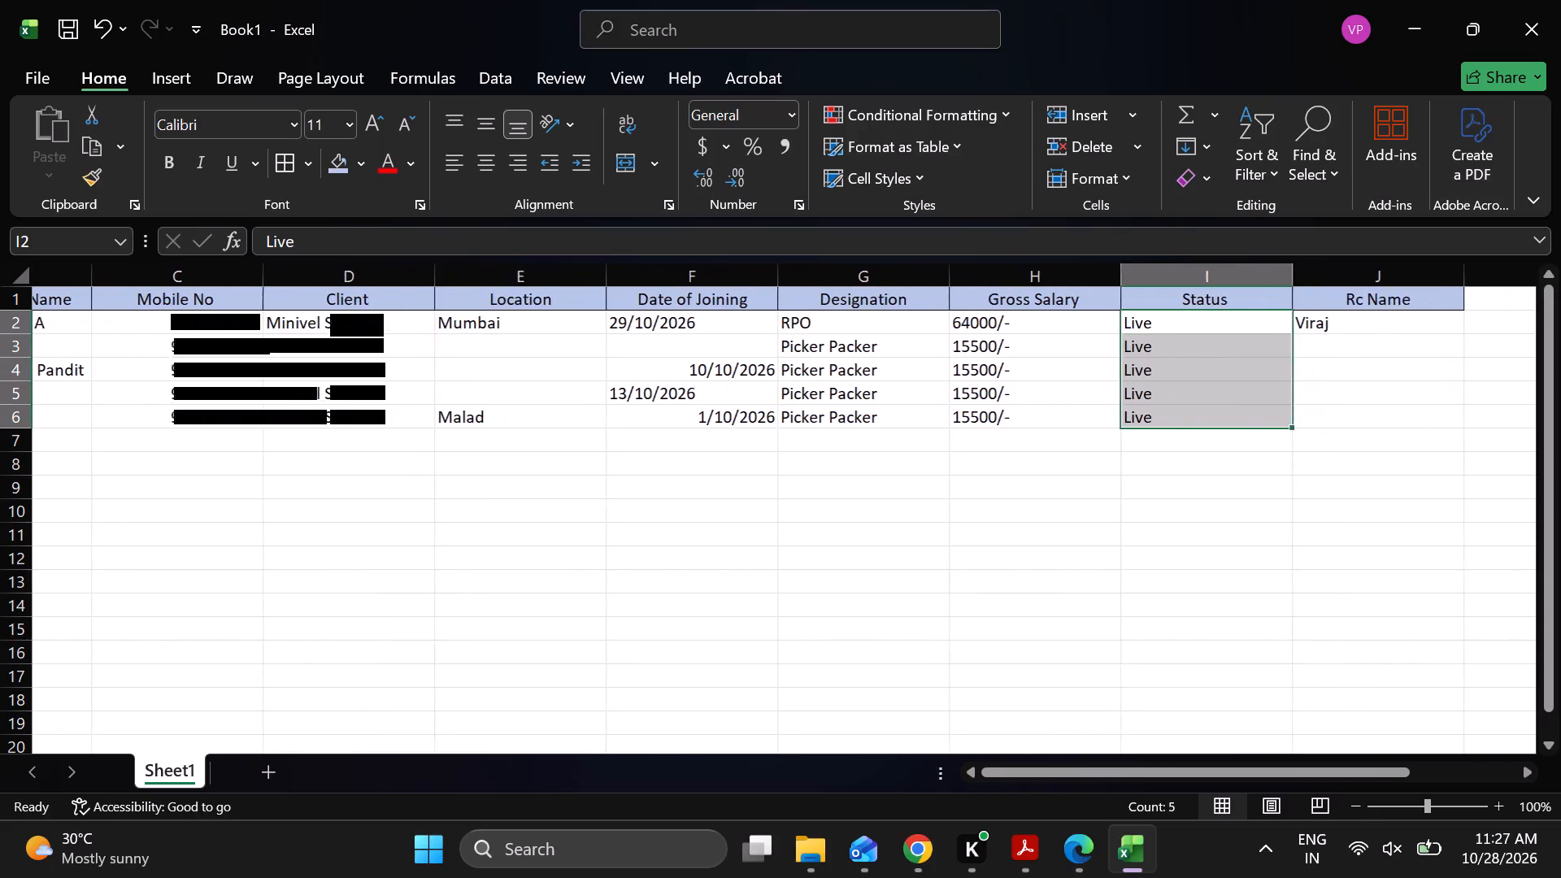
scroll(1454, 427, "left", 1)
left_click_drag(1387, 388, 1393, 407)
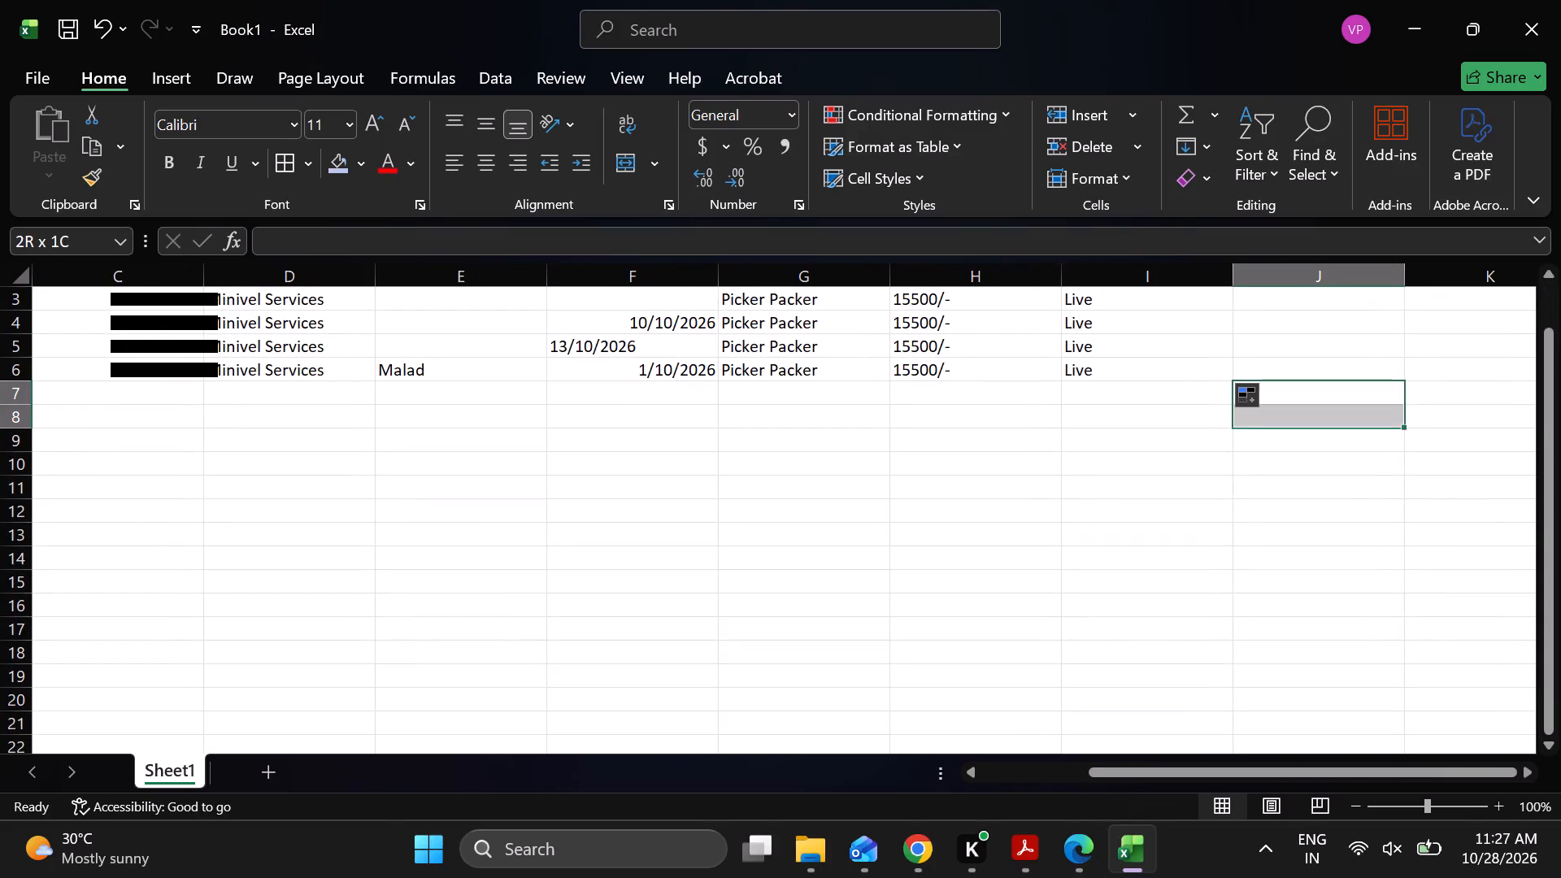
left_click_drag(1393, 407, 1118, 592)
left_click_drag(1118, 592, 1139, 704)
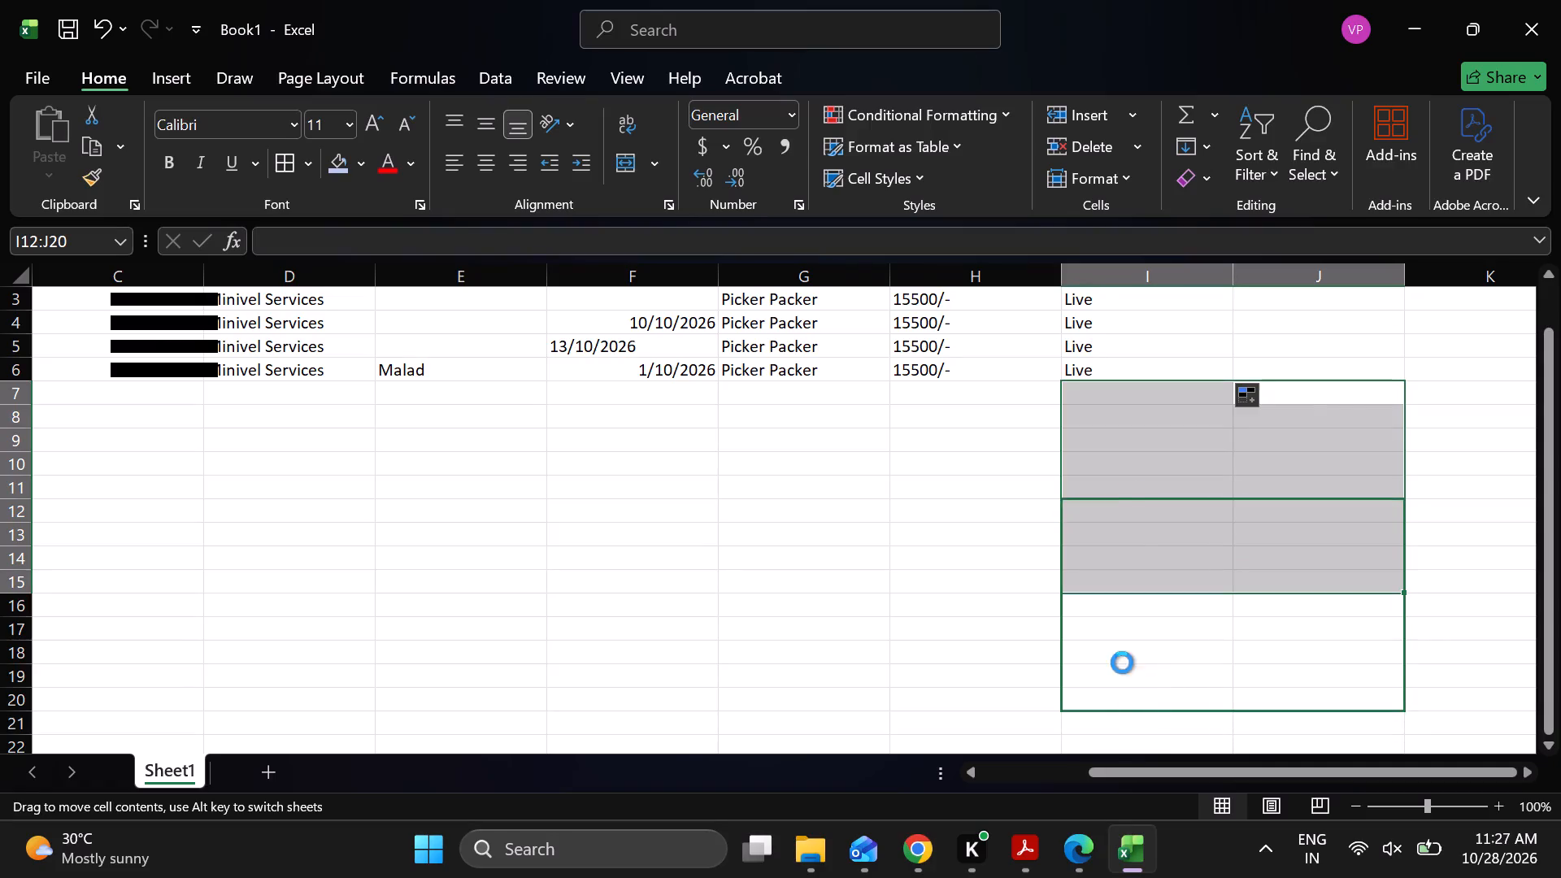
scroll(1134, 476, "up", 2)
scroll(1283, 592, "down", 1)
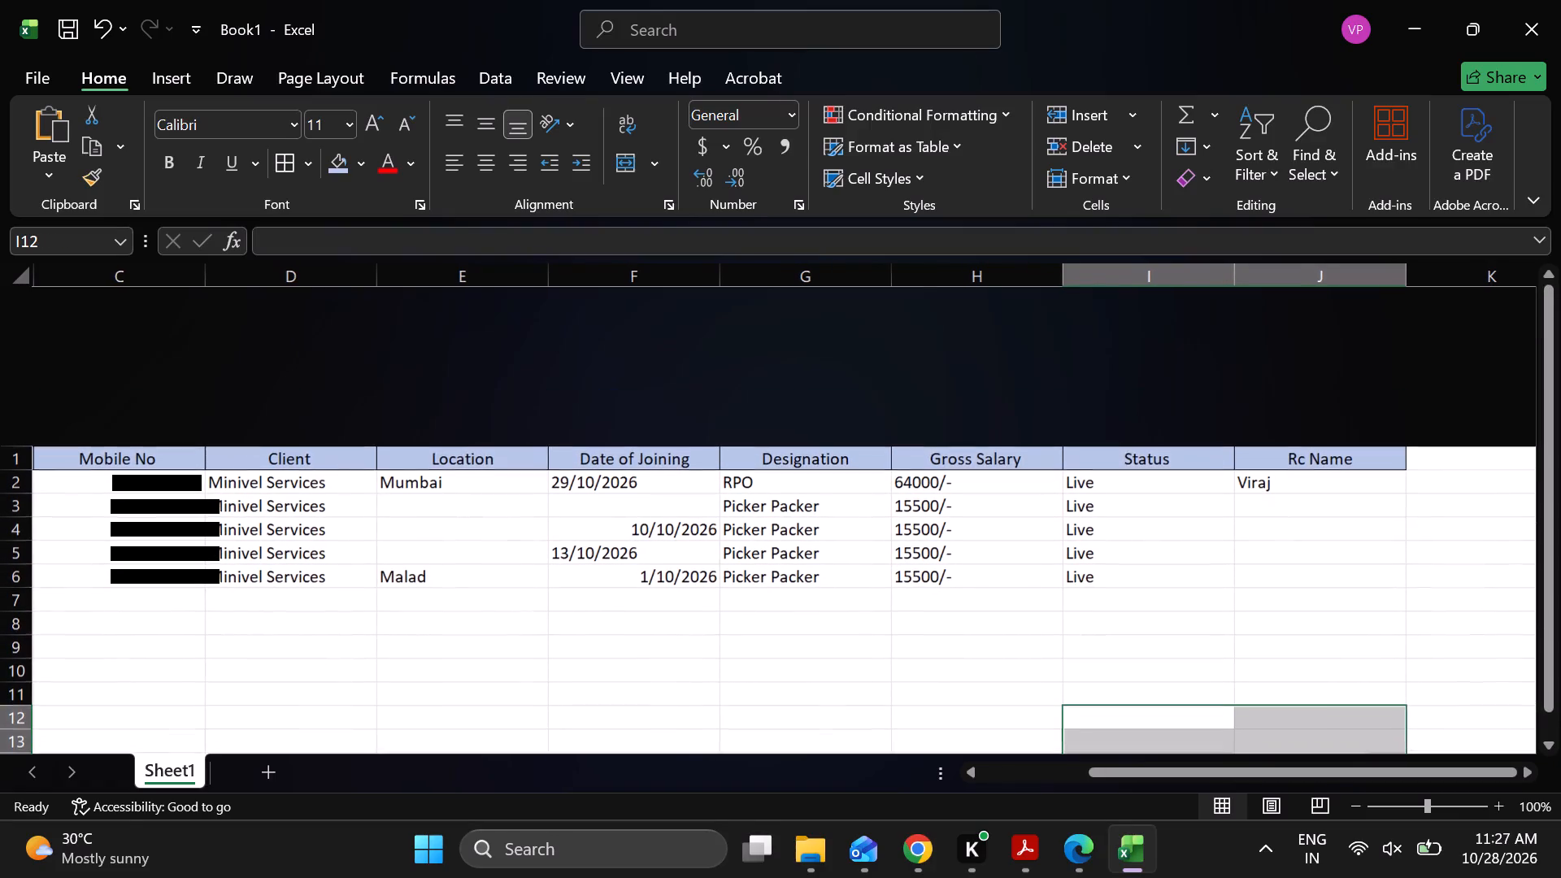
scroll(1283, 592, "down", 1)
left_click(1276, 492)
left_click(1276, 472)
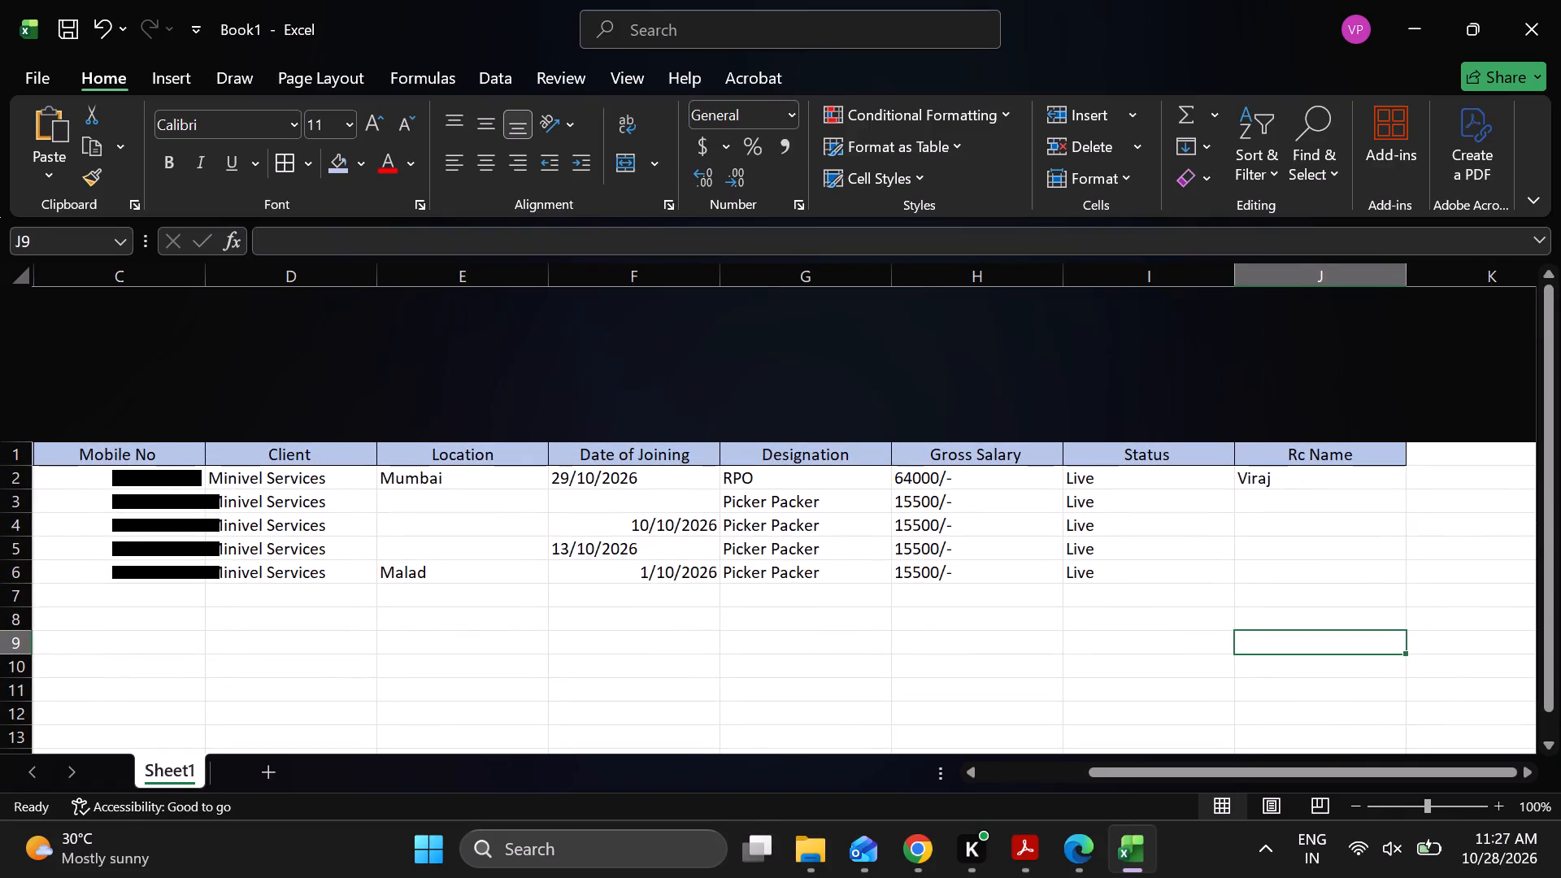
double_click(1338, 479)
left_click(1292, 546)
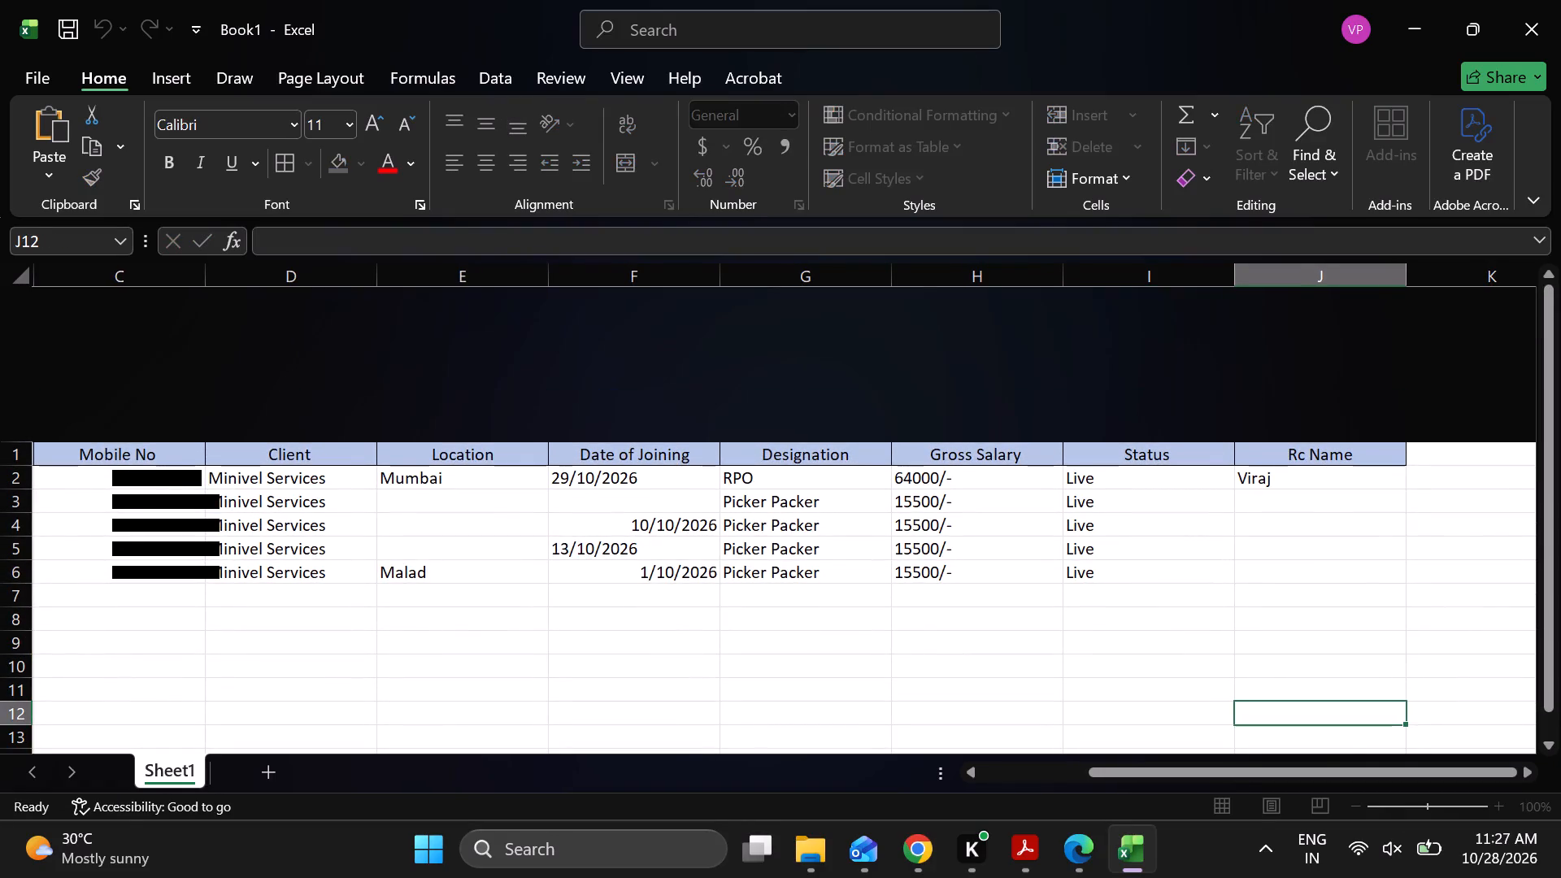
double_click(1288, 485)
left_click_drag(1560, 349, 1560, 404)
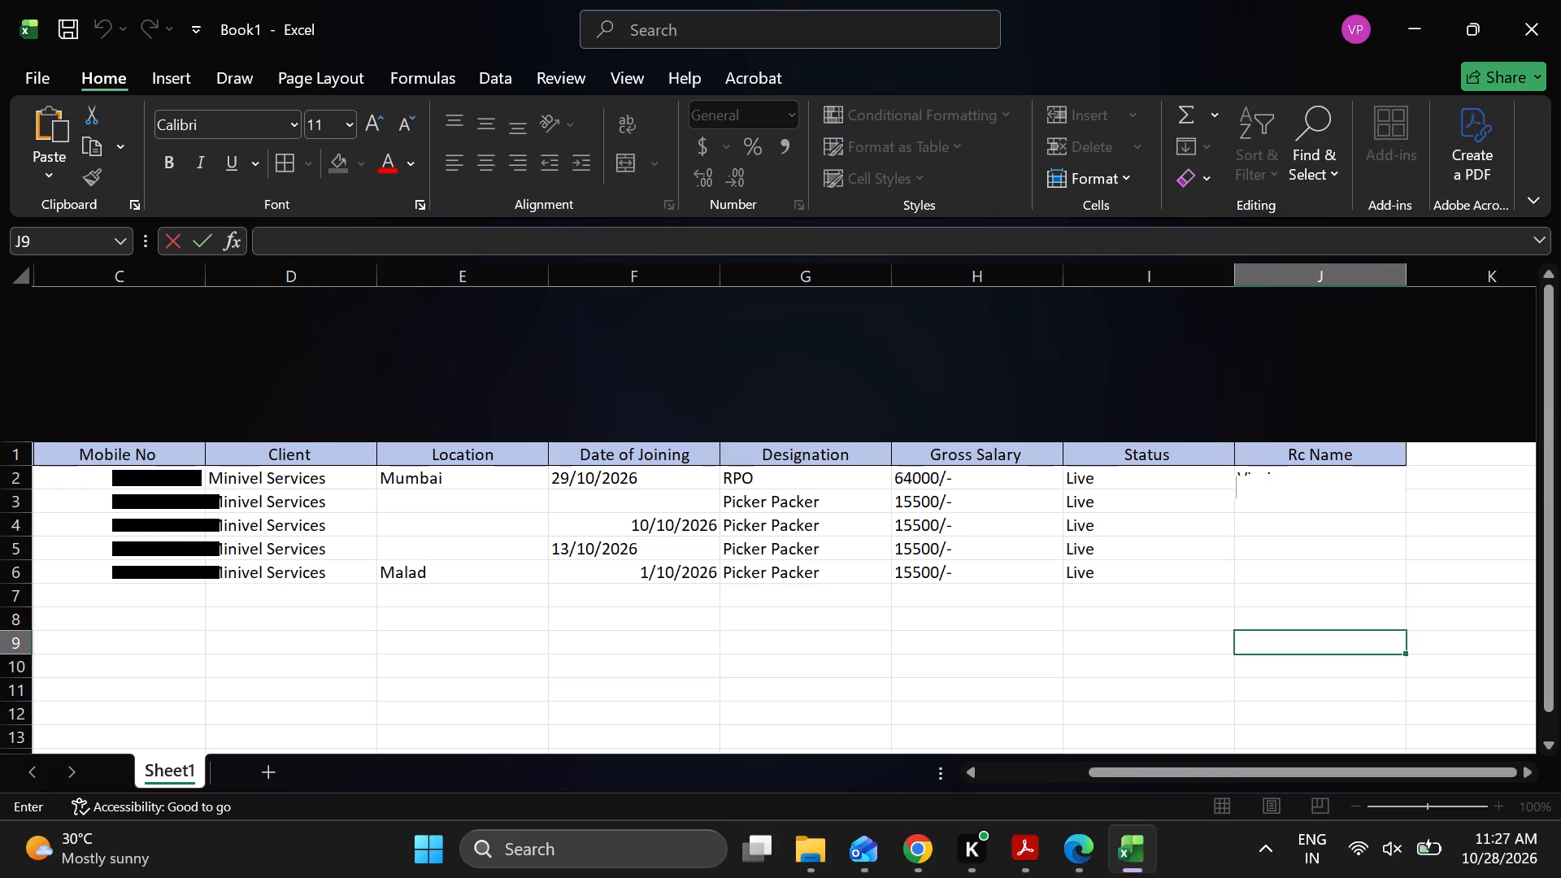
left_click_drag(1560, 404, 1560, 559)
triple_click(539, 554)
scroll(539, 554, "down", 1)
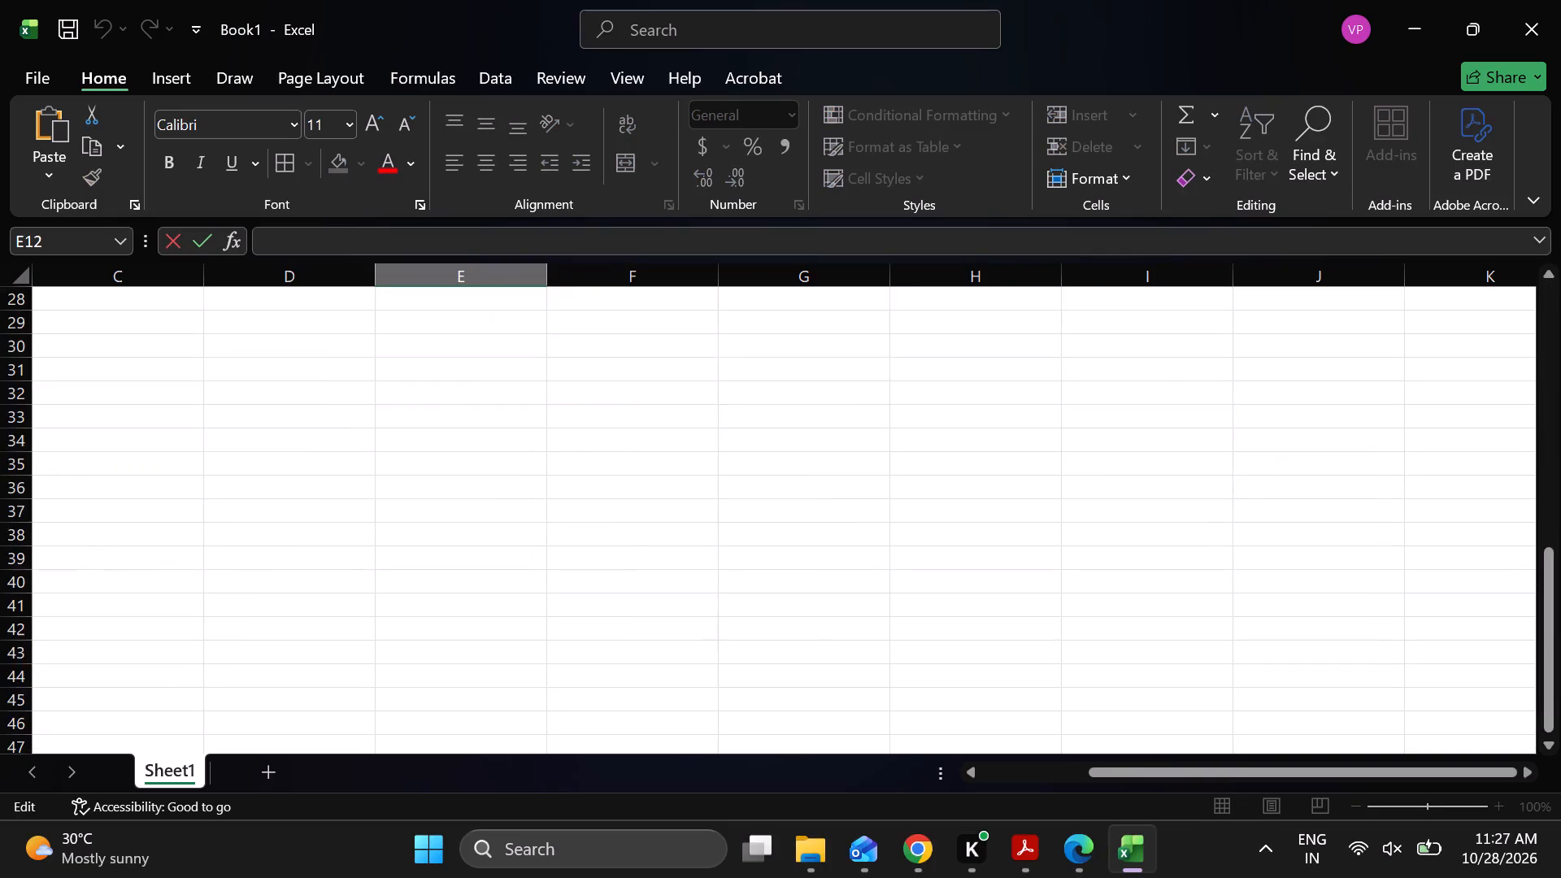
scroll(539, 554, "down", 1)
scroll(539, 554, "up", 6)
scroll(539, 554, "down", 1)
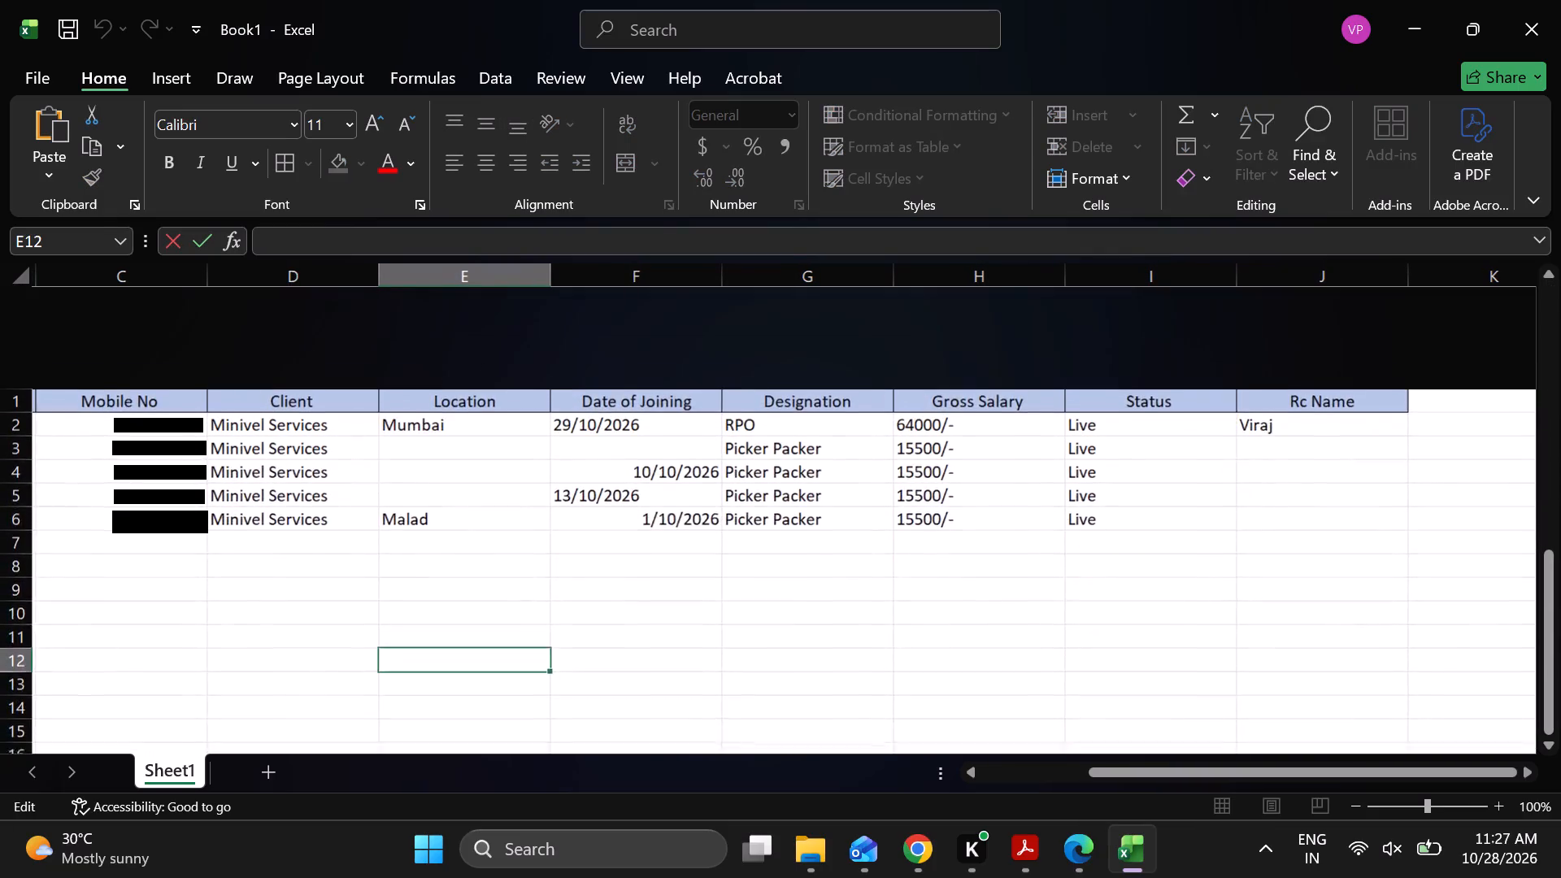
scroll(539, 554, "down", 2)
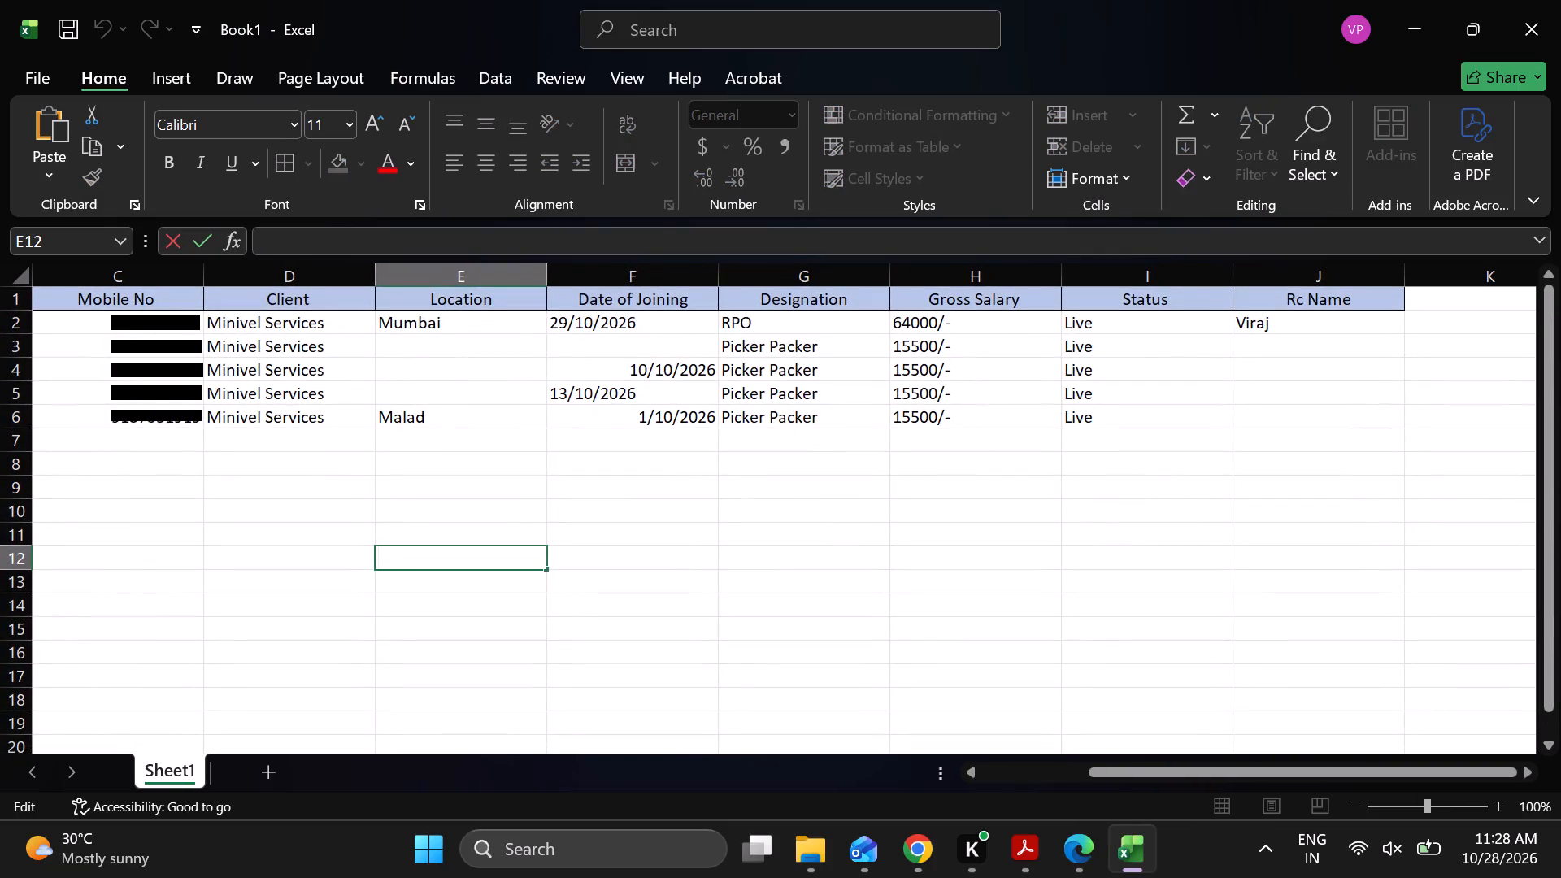
Fill the Rc Name entry from J2 down to J6.
left_click(1311, 318)
left_click_drag(1403, 330, 1394, 432)
scroll(789, 451, "right", 1)
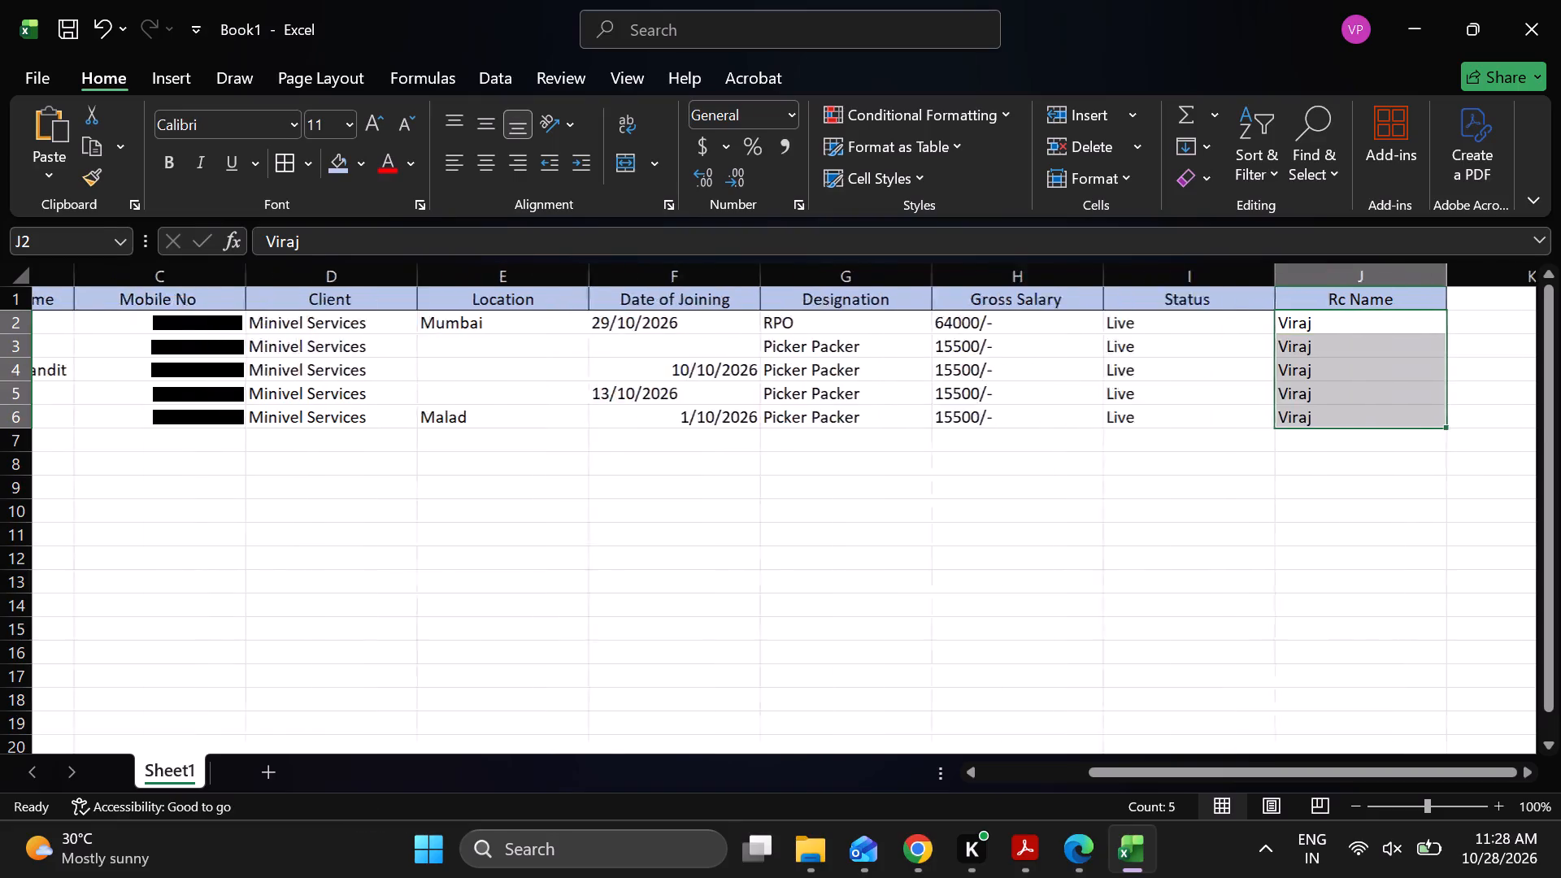
scroll(789, 451, "right", 2)
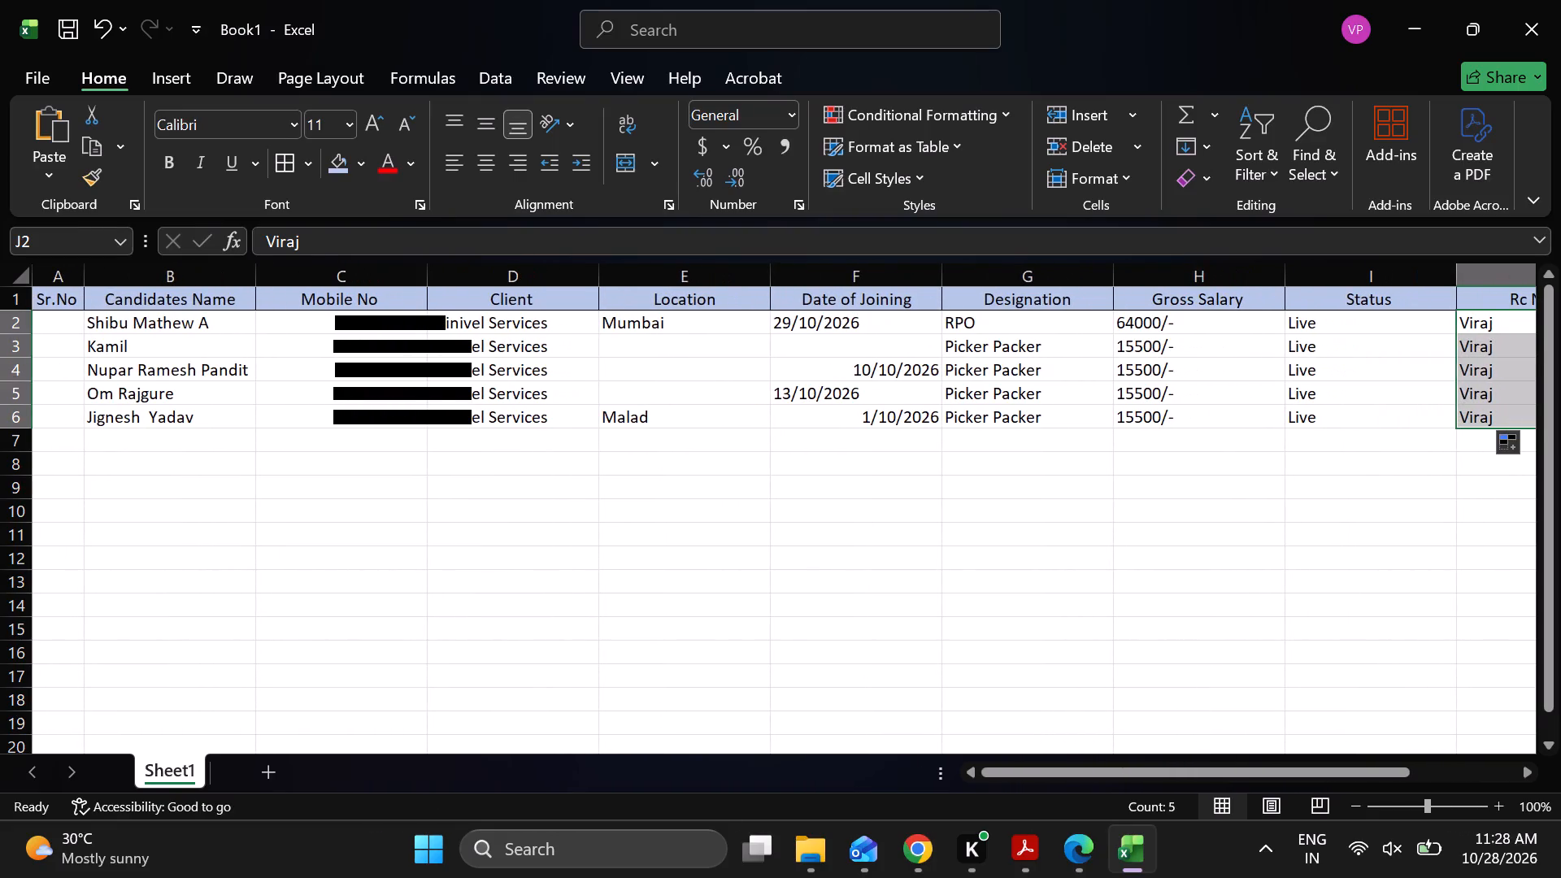
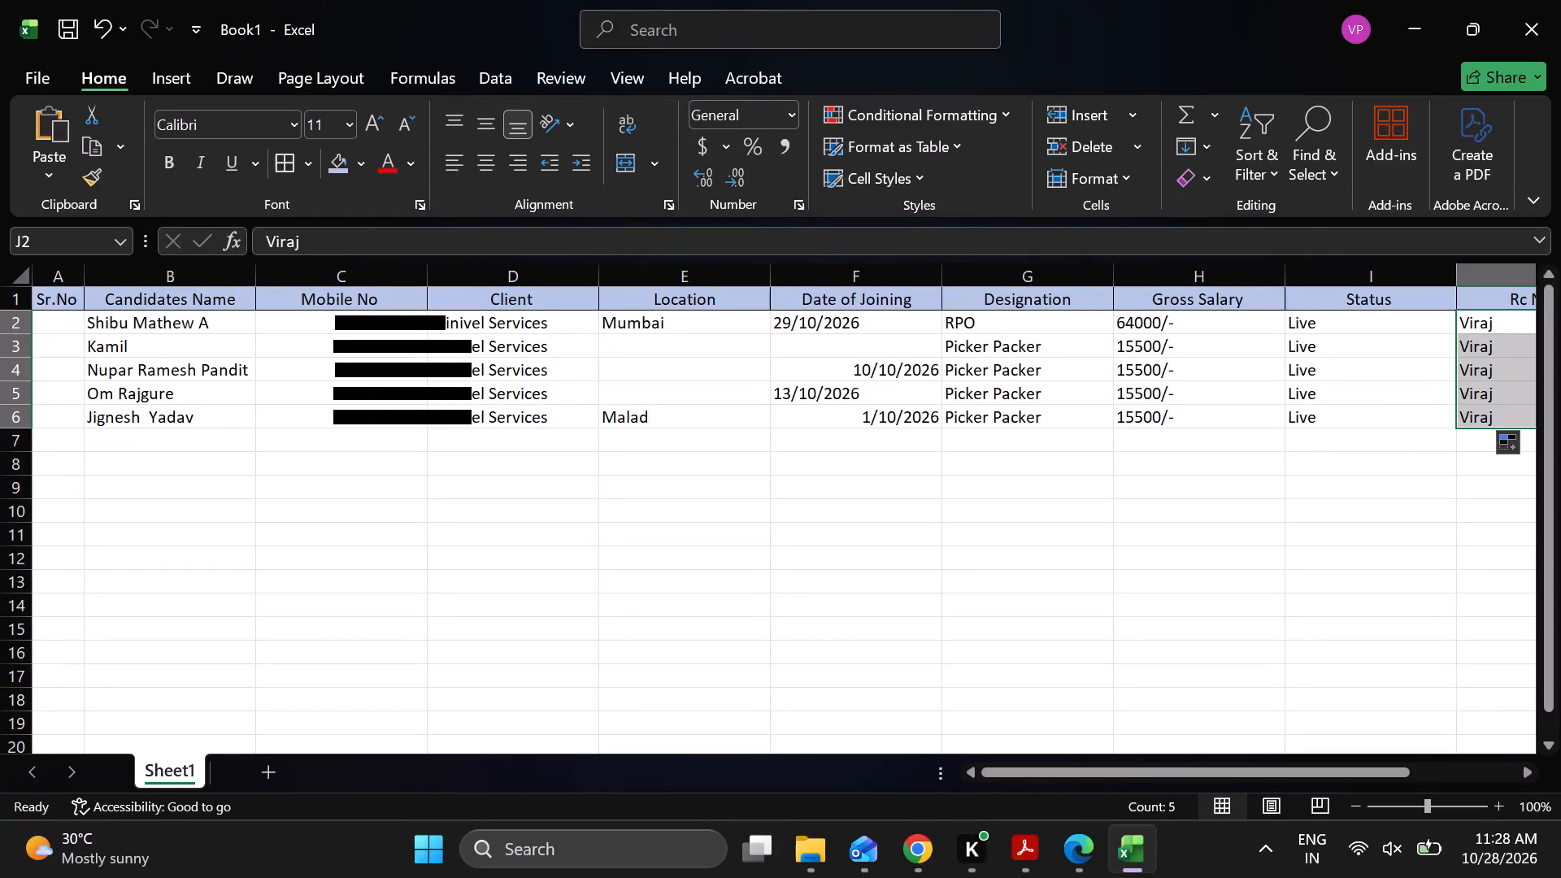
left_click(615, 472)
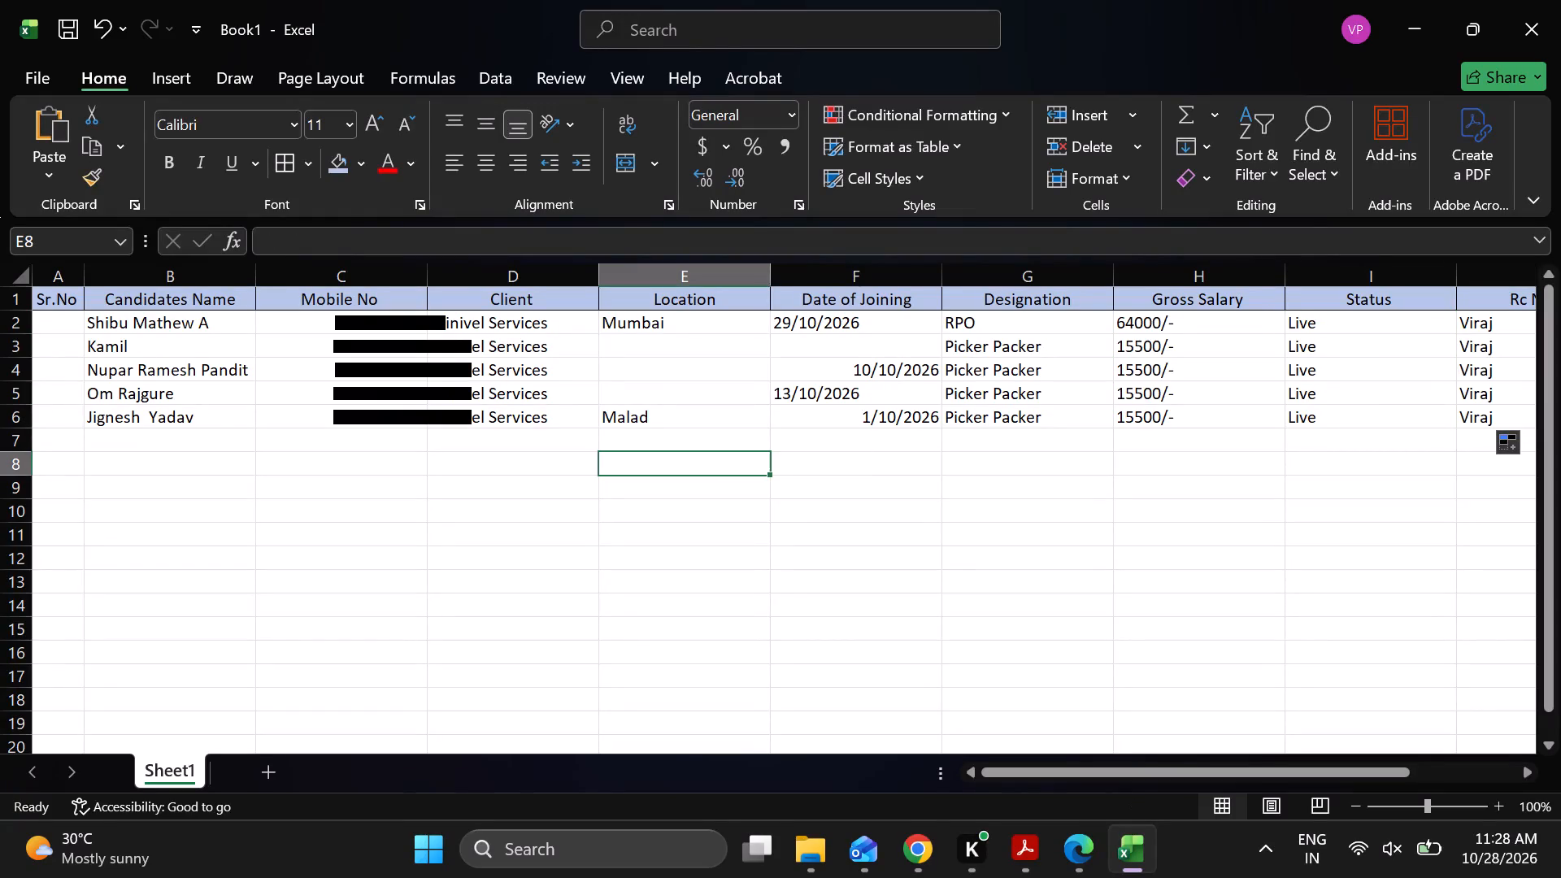
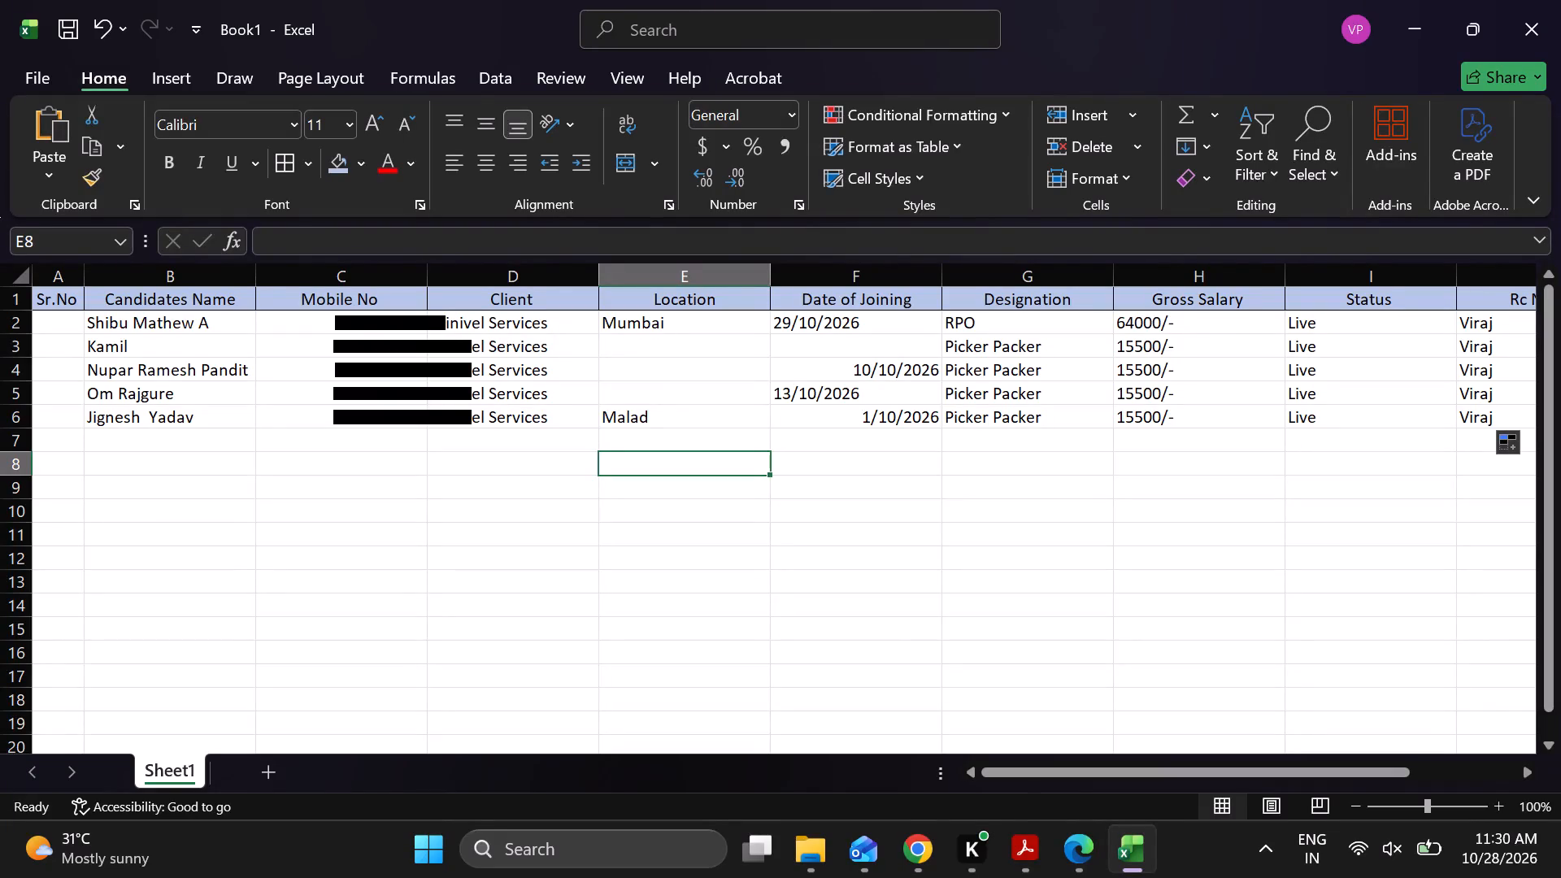
Select the candidate entries in rows 2 to 6, from the Candidates Name column through the Status column.
left_click_drag(103, 318, 1323, 440)
left_click(1157, 531)
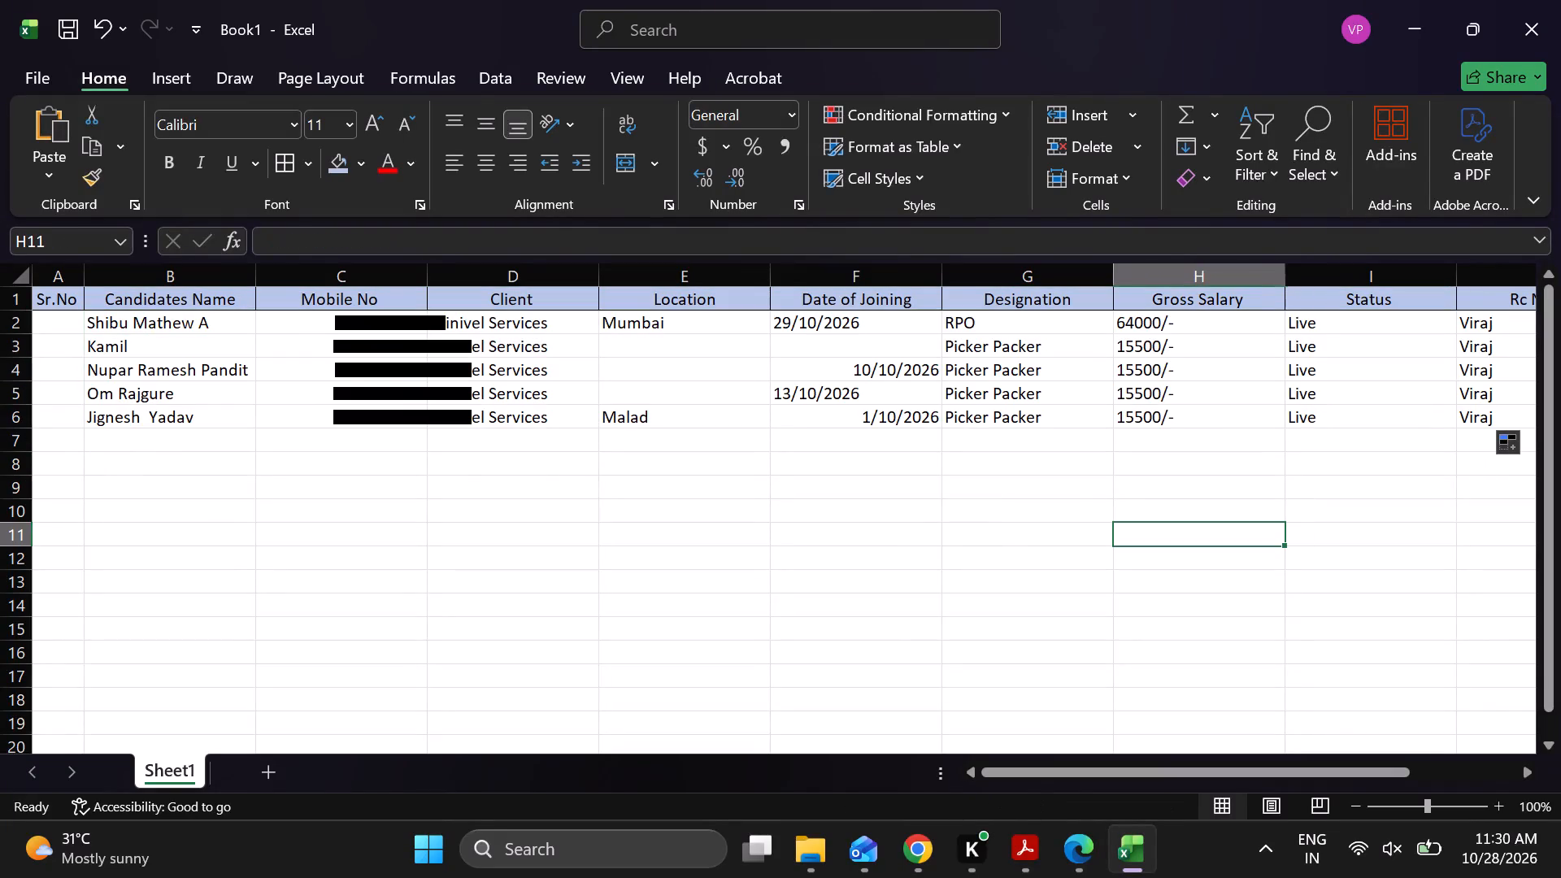
left_click_drag(145, 328, 1022, 386)
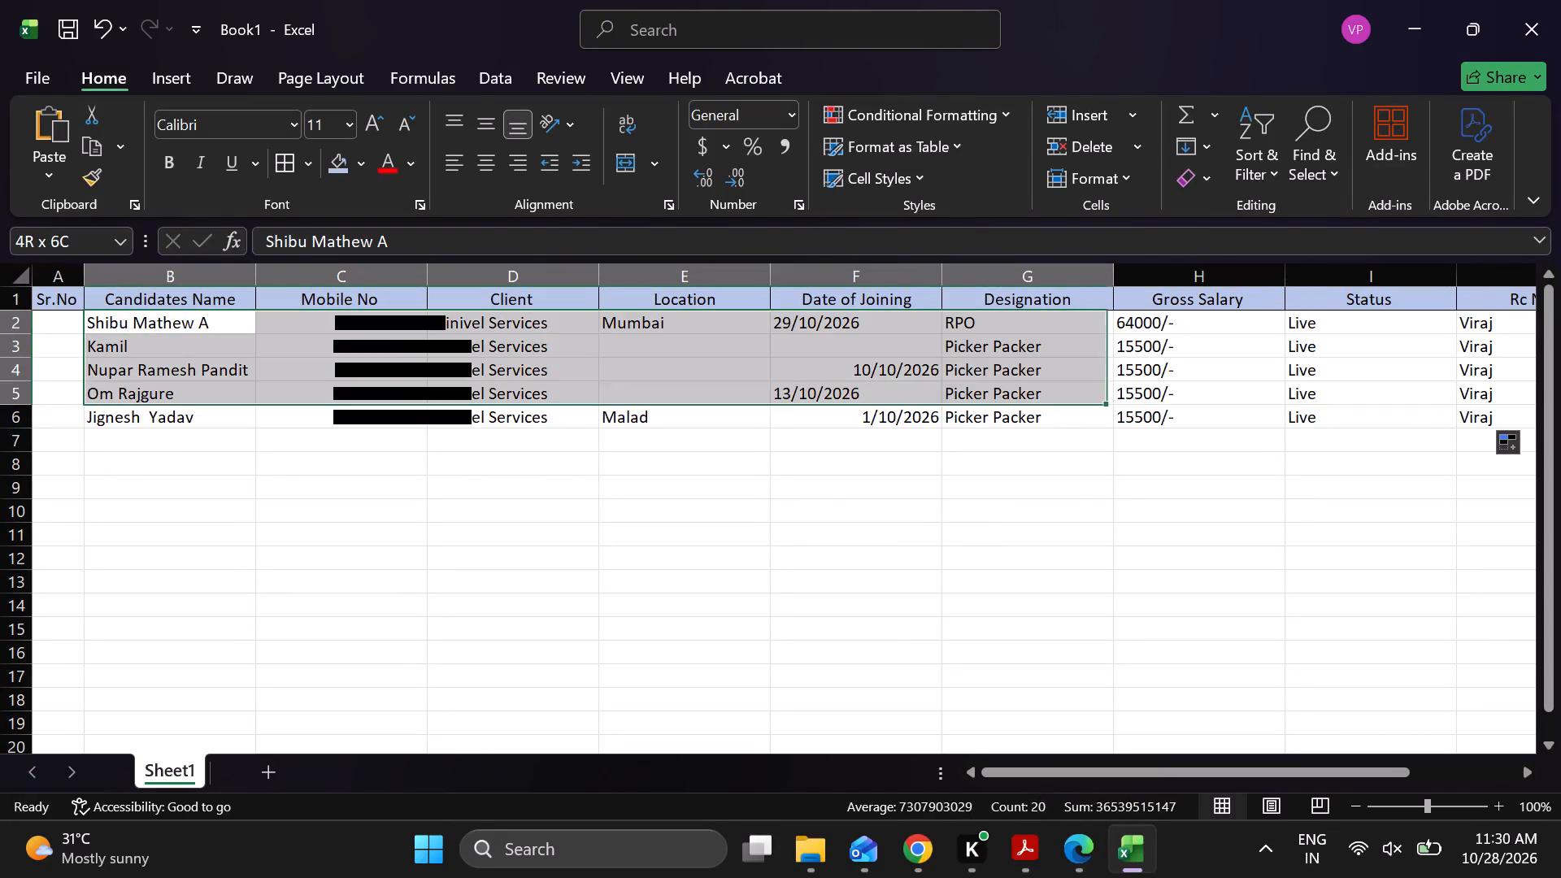
left_click_drag(1022, 386, 1410, 411)
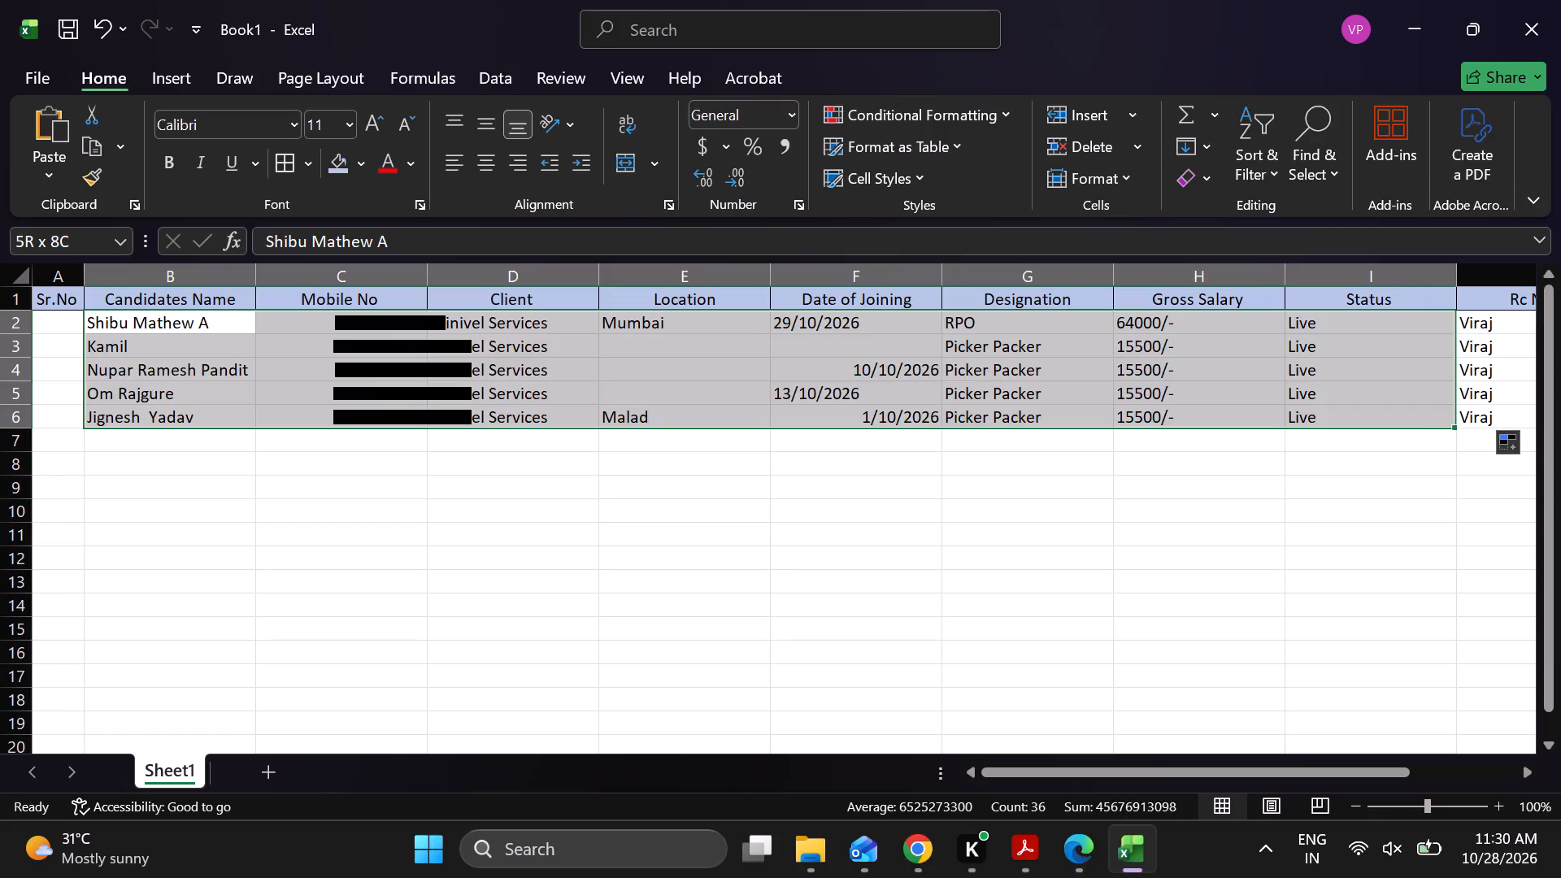
Centre the candidate entries in rows 2 to 6, from Candidates Name through Rc Name, horizontally and vertically in their cells.
left_click_drag(1410, 411, 1499, 411)
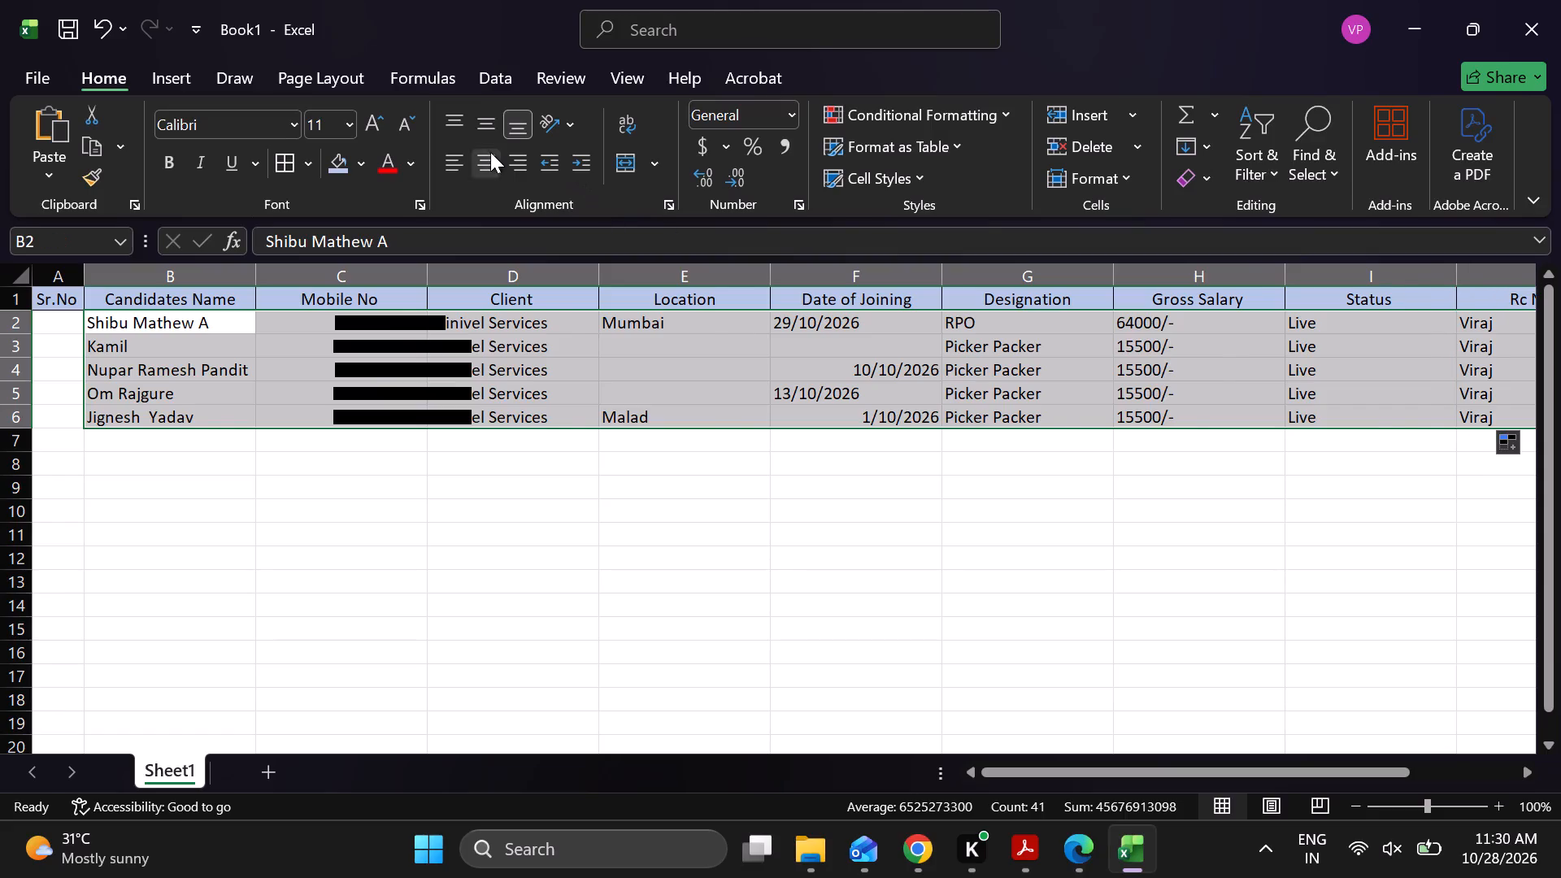
left_click(490, 153)
left_click(477, 106)
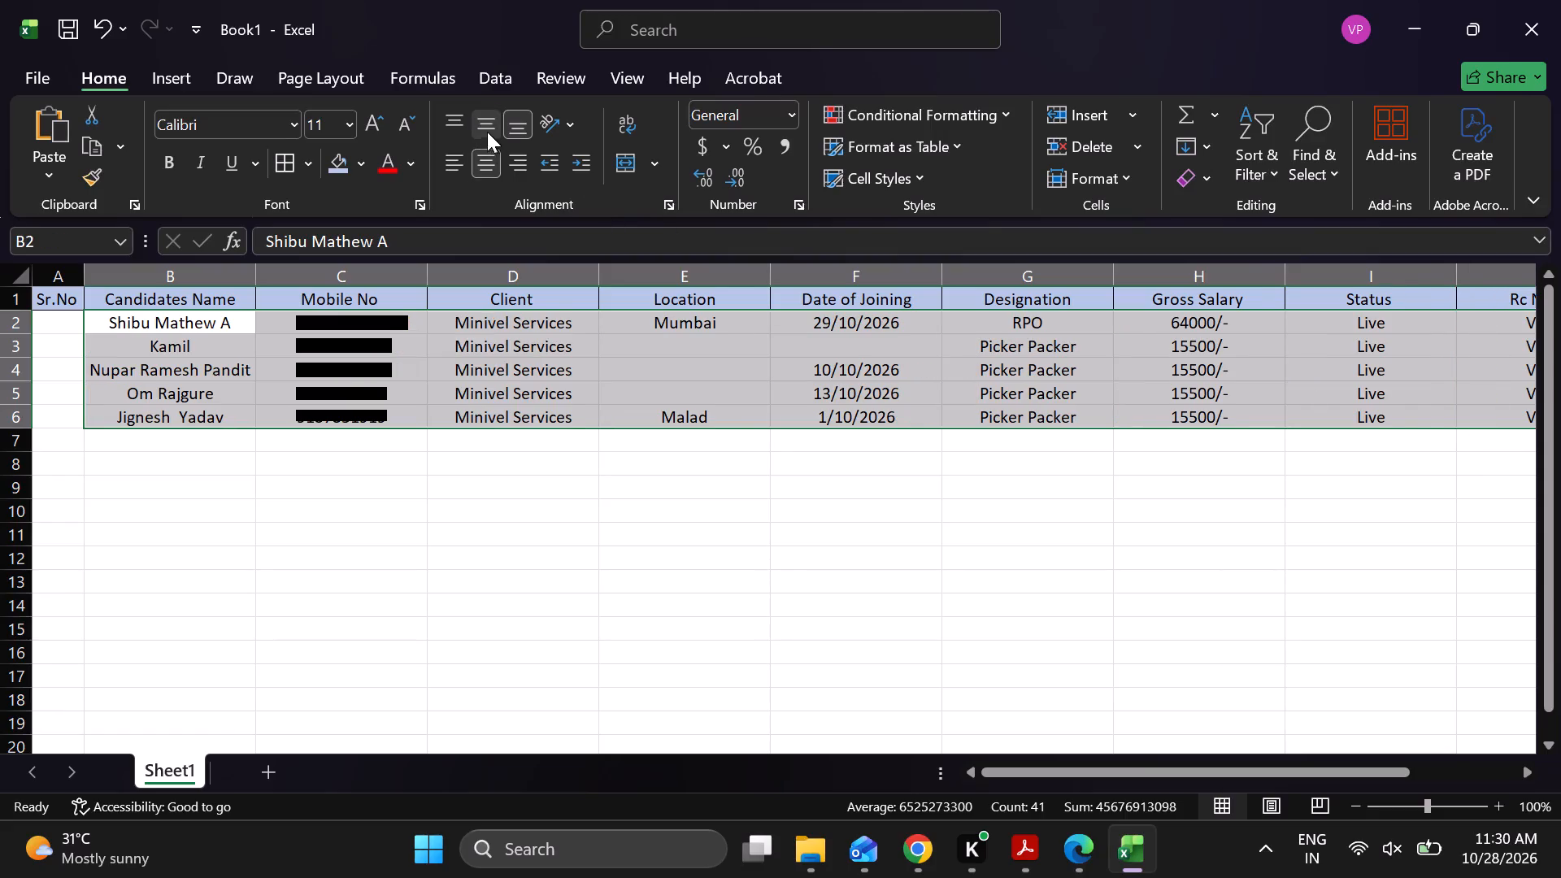
left_click(485, 130)
left_click(186, 437)
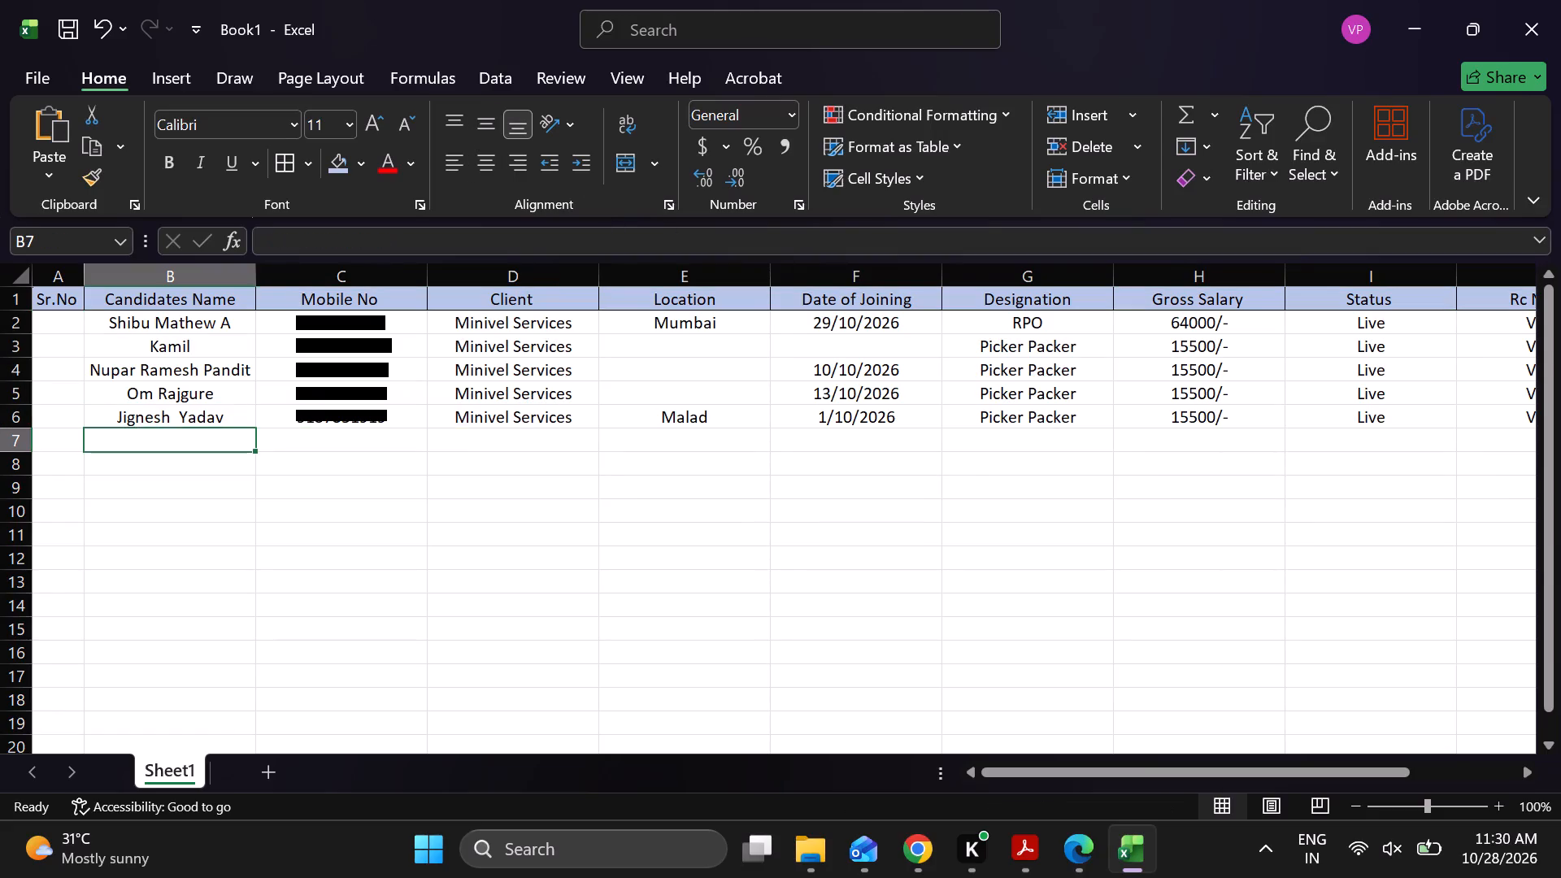
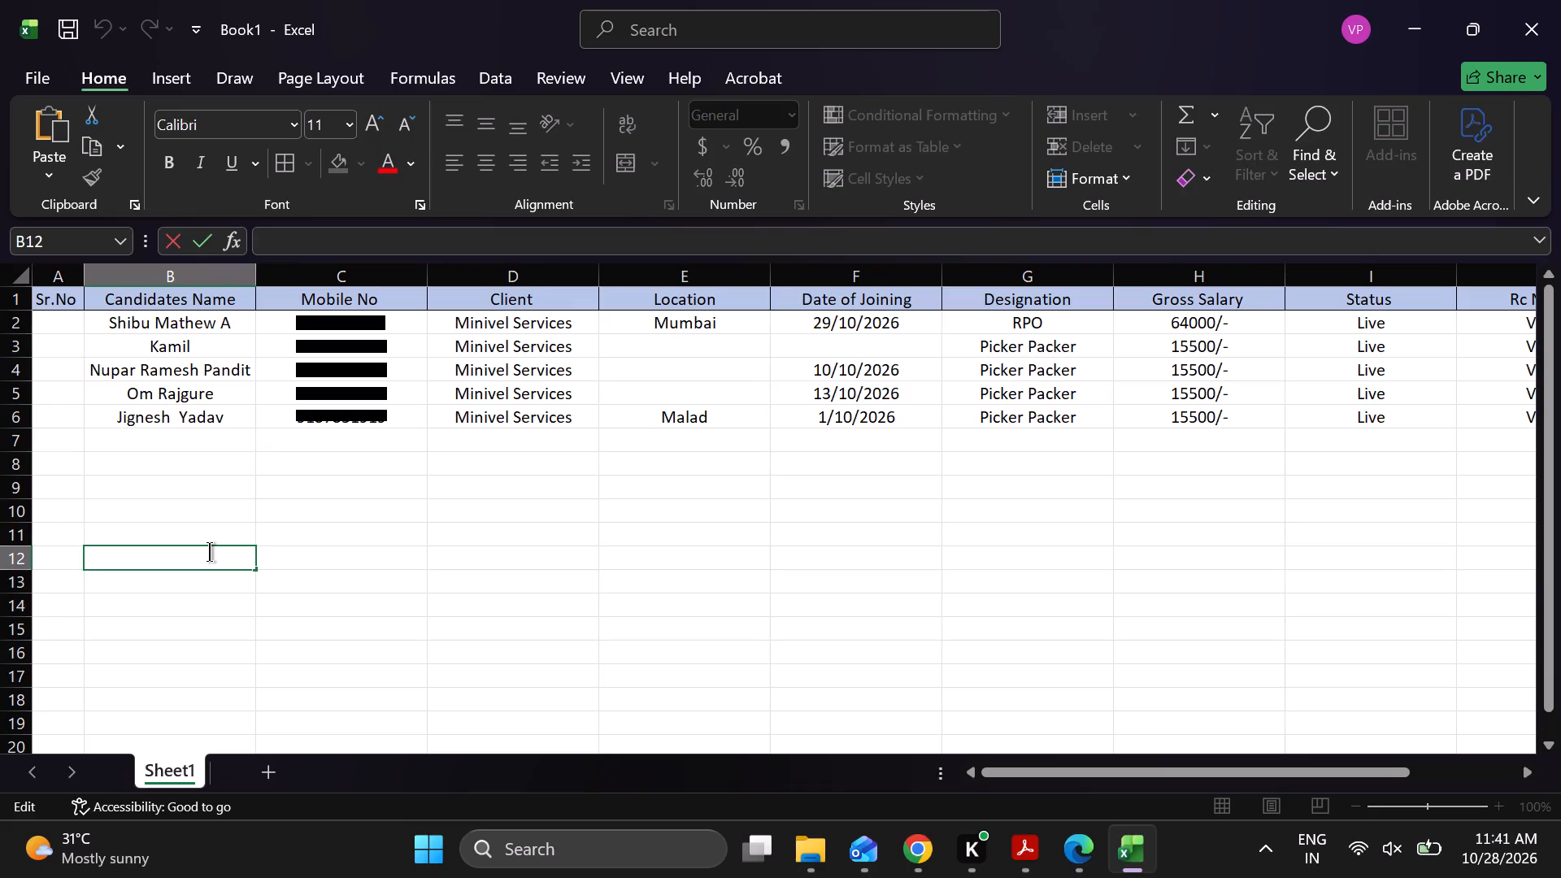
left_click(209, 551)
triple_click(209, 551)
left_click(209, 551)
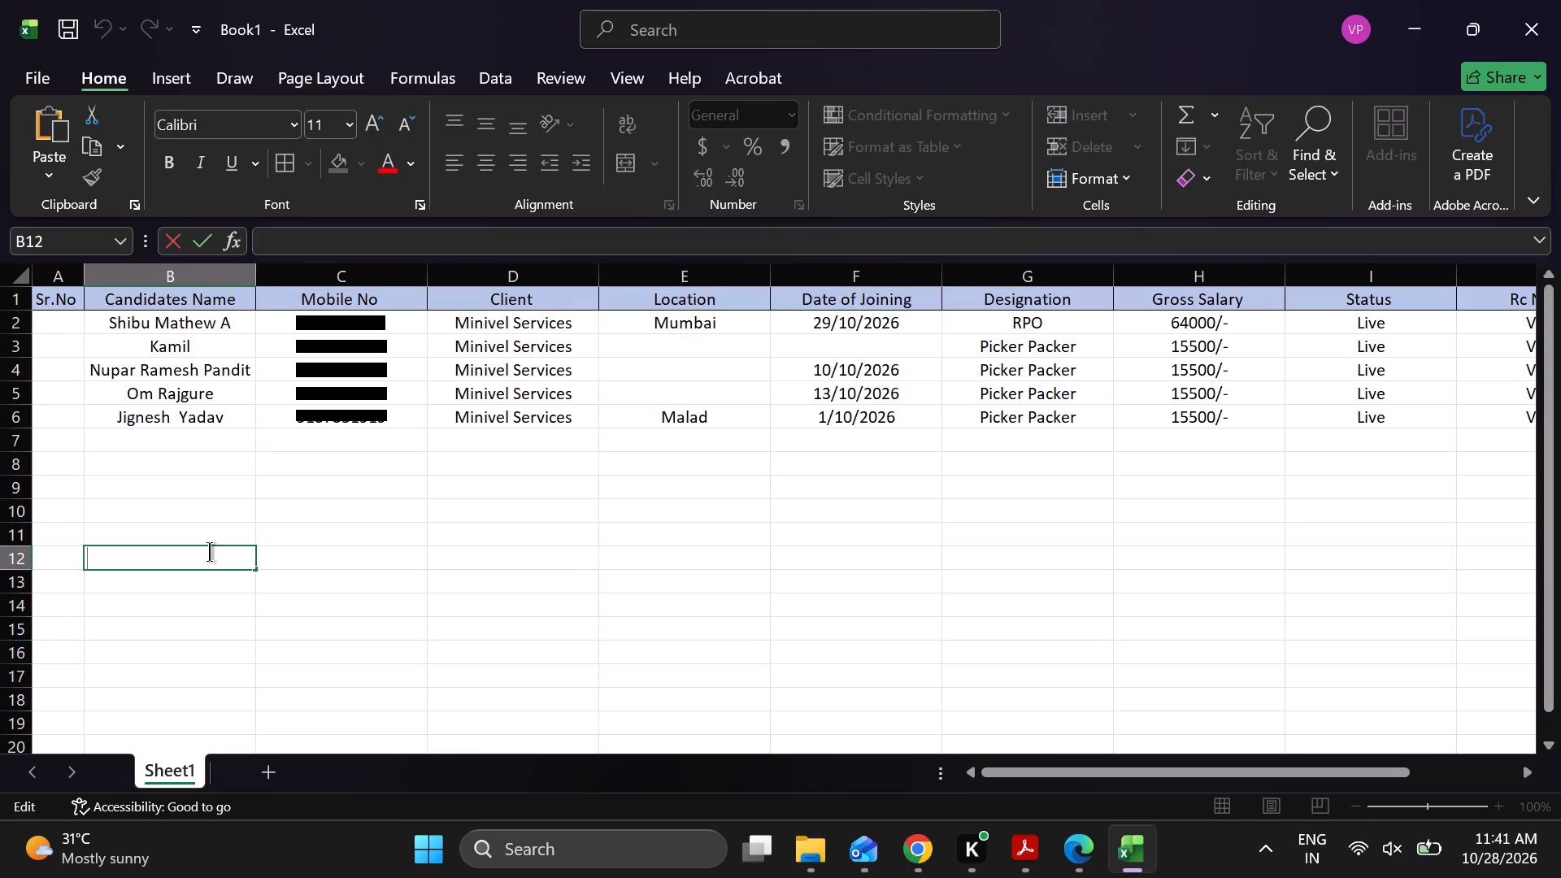
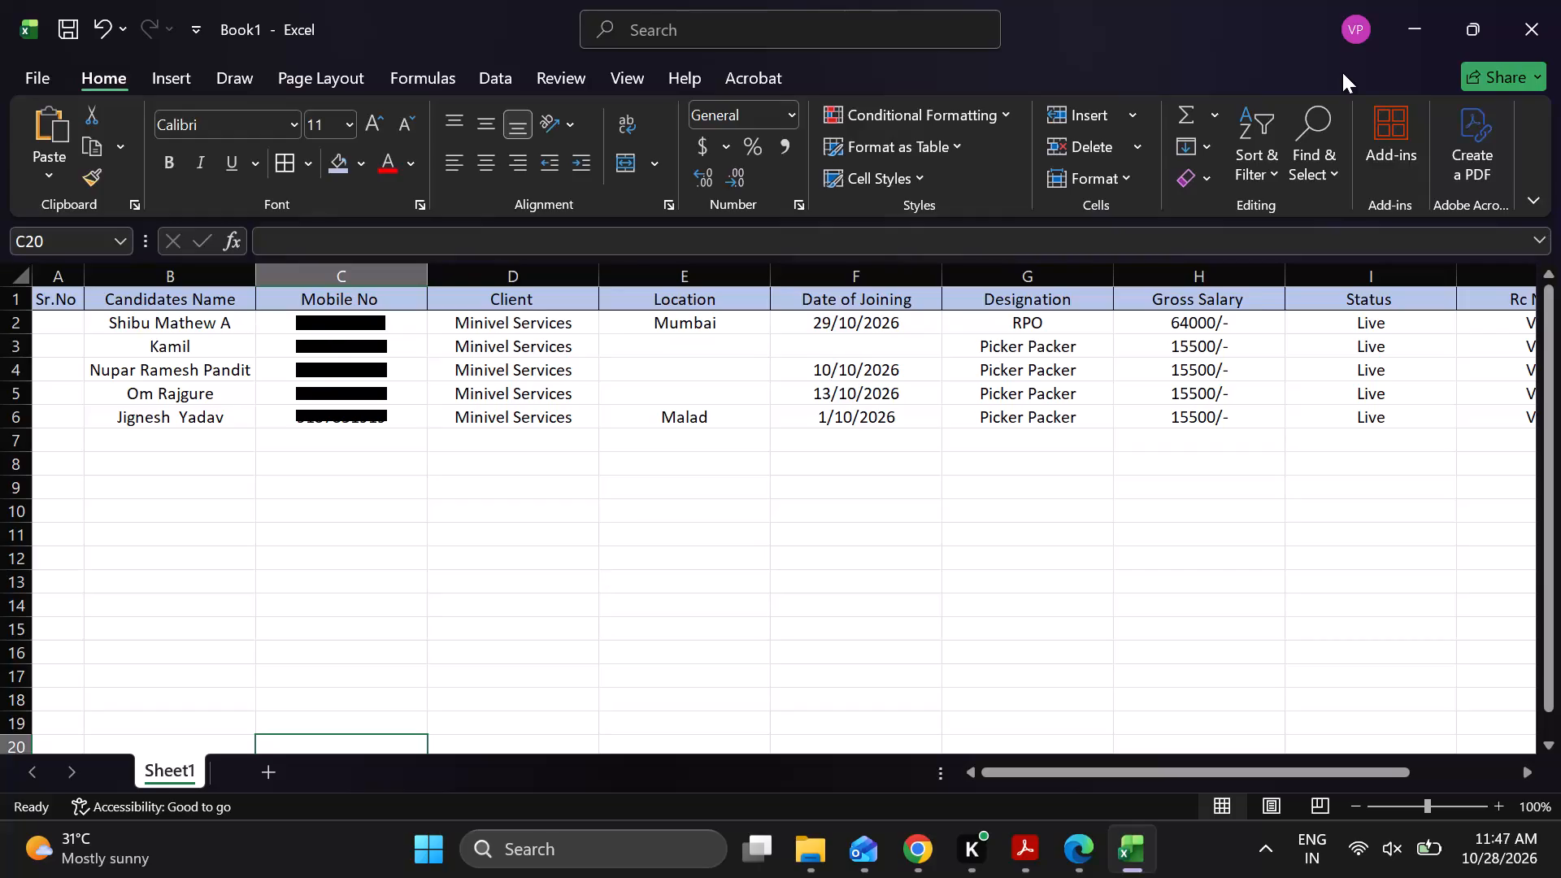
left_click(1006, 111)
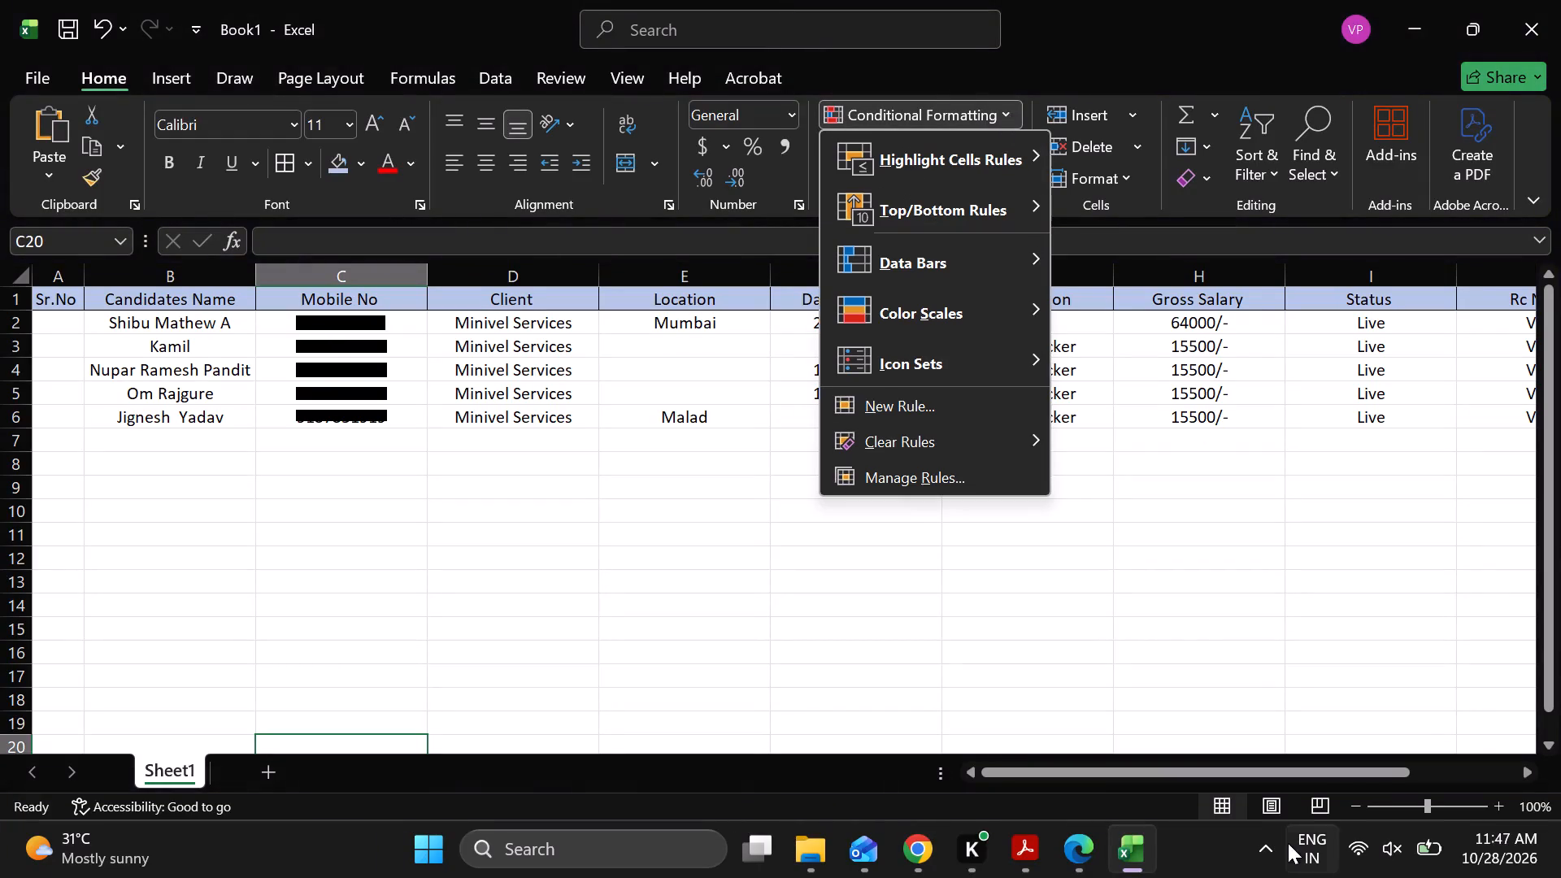
Lower the Windows display brightness slightly, to about the middle of its range.
left_click(1427, 857)
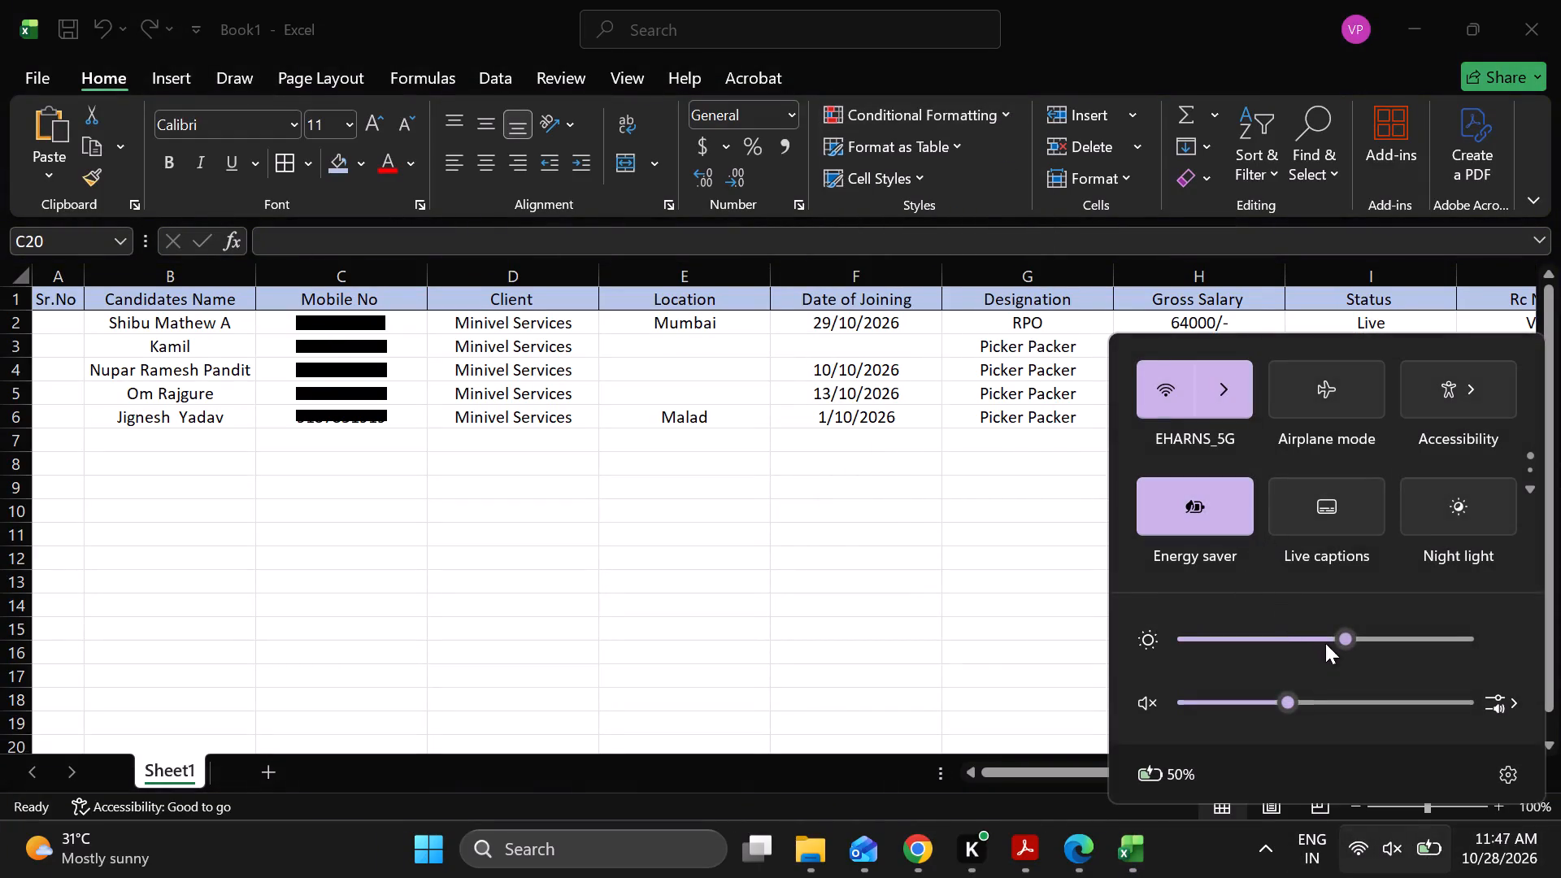
left_click(1325, 643)
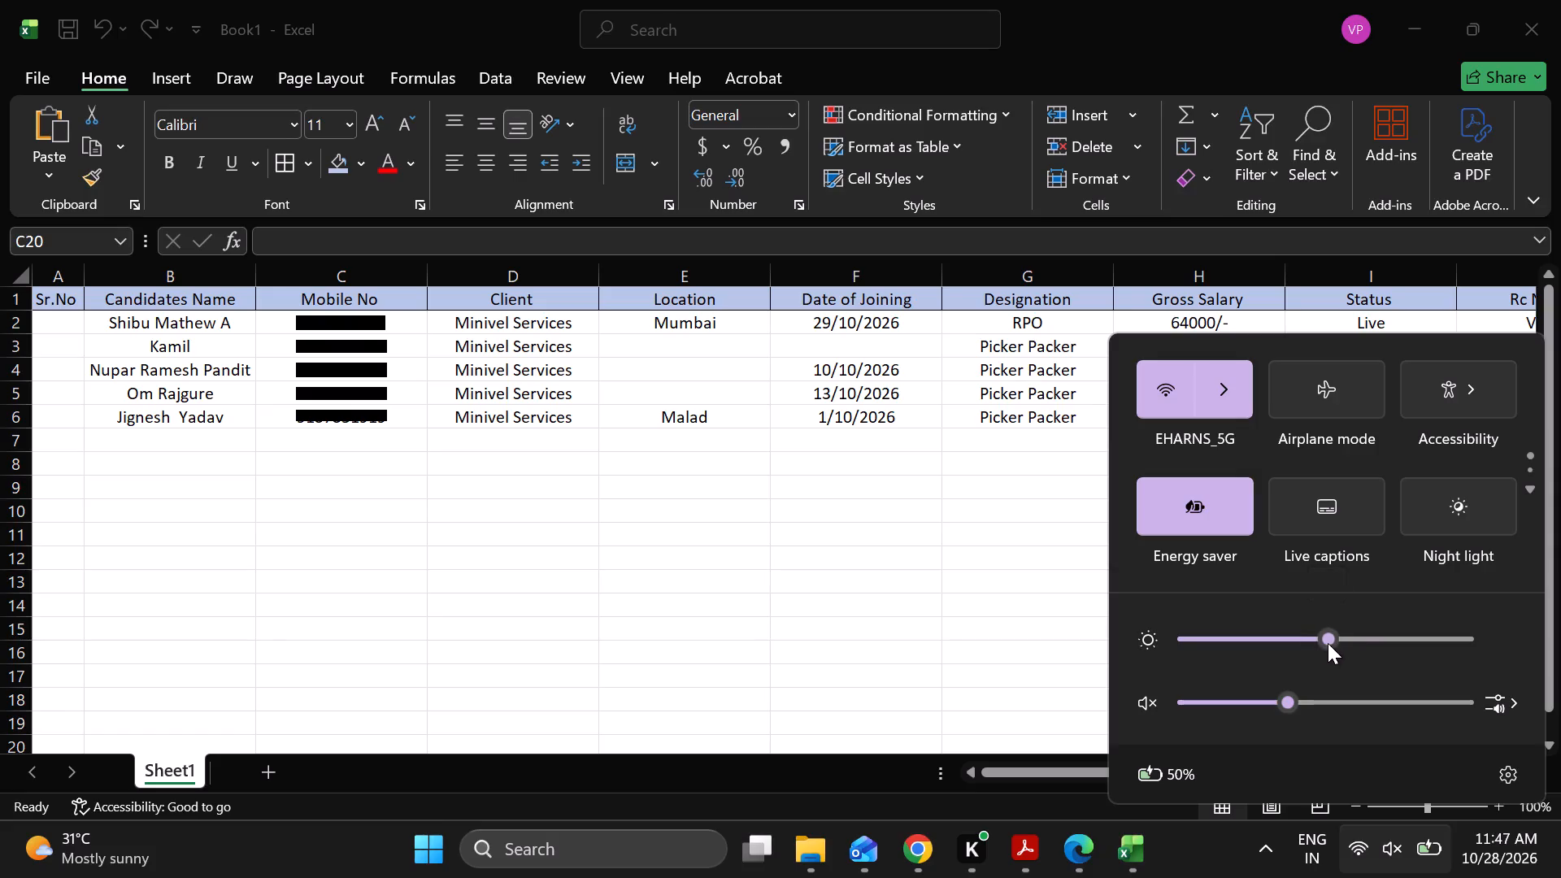